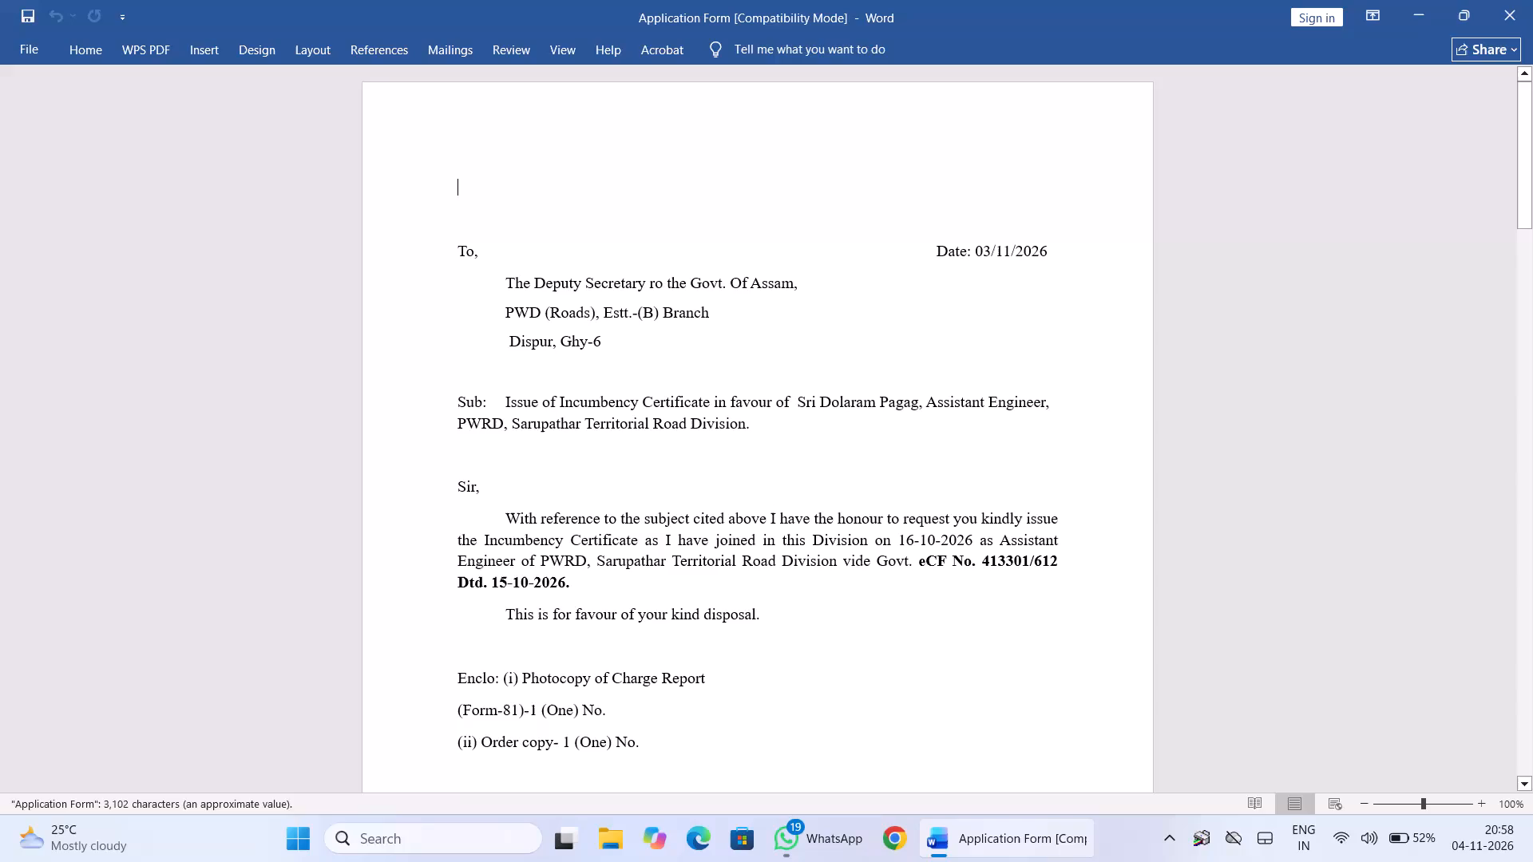
# Correct the misspelled "ro" to "to" in the Deputy Secretary line of the addressee block.
pyautogui.click(659, 281)
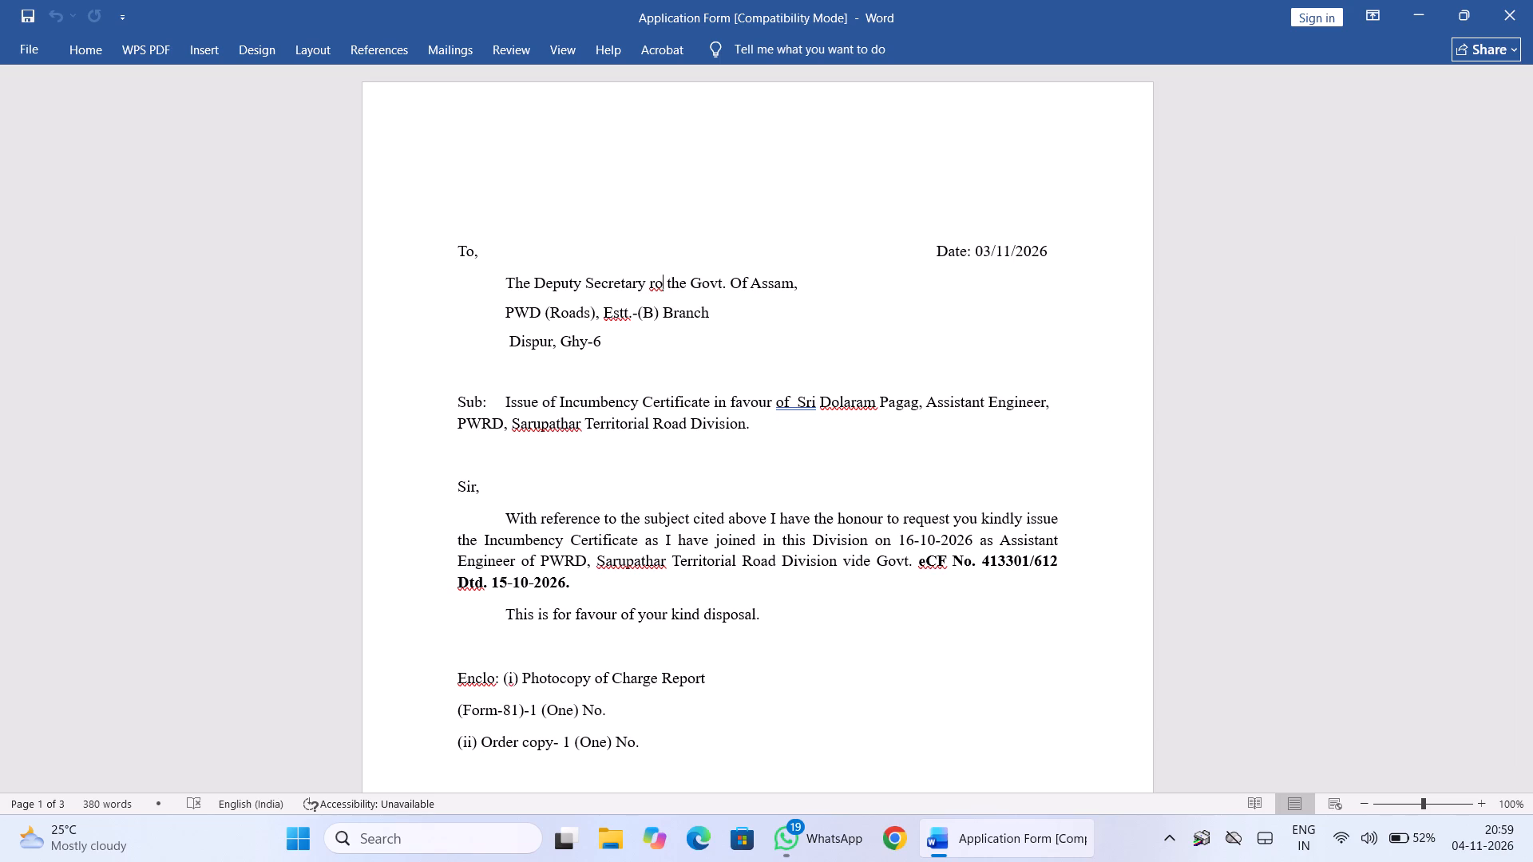
pyautogui.press('BackSpace')
pyautogui.press('BackSpace')
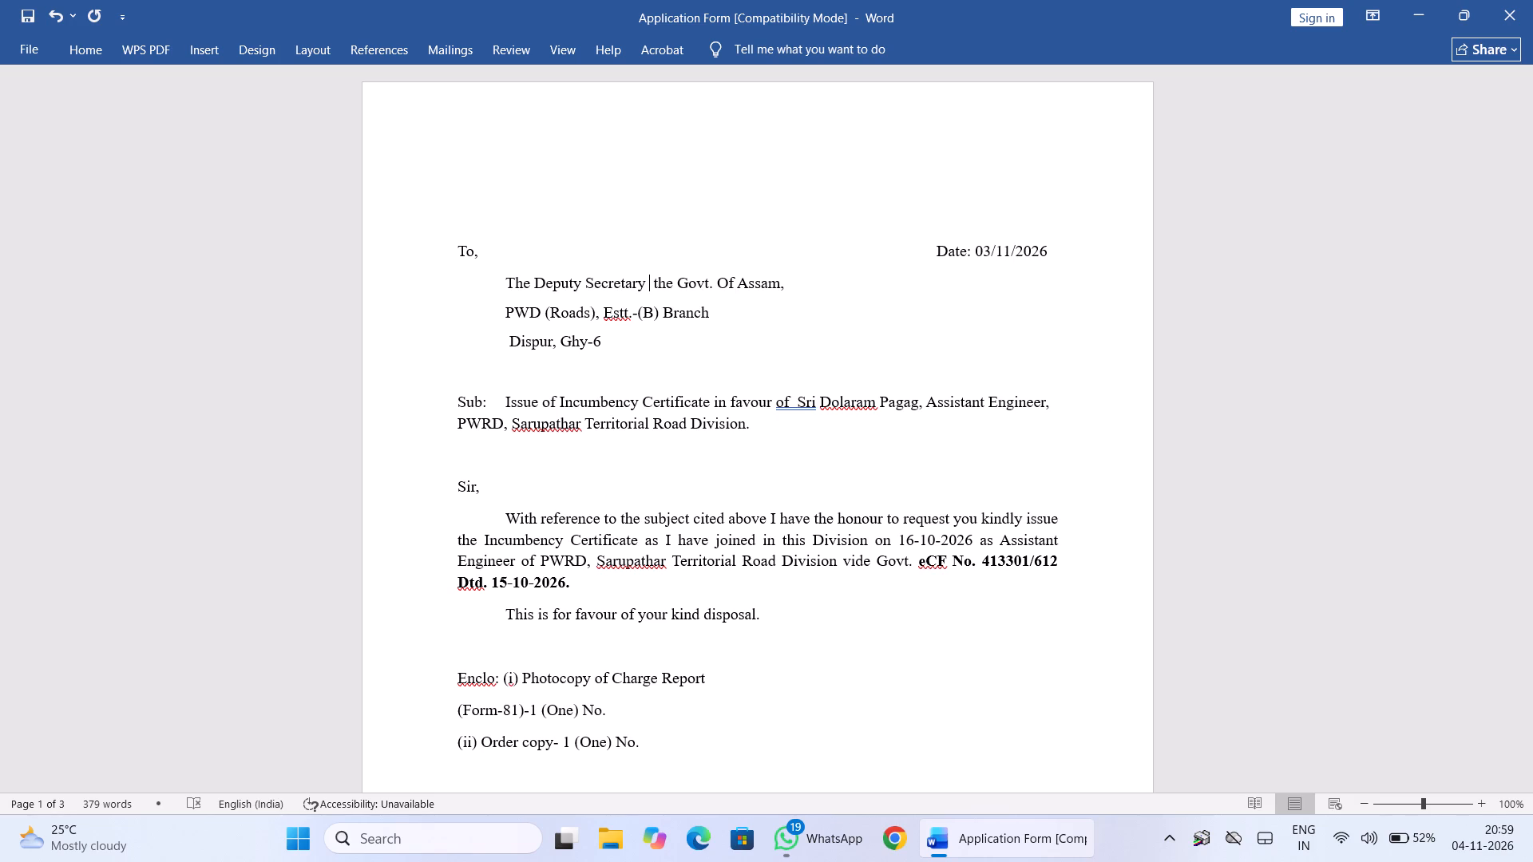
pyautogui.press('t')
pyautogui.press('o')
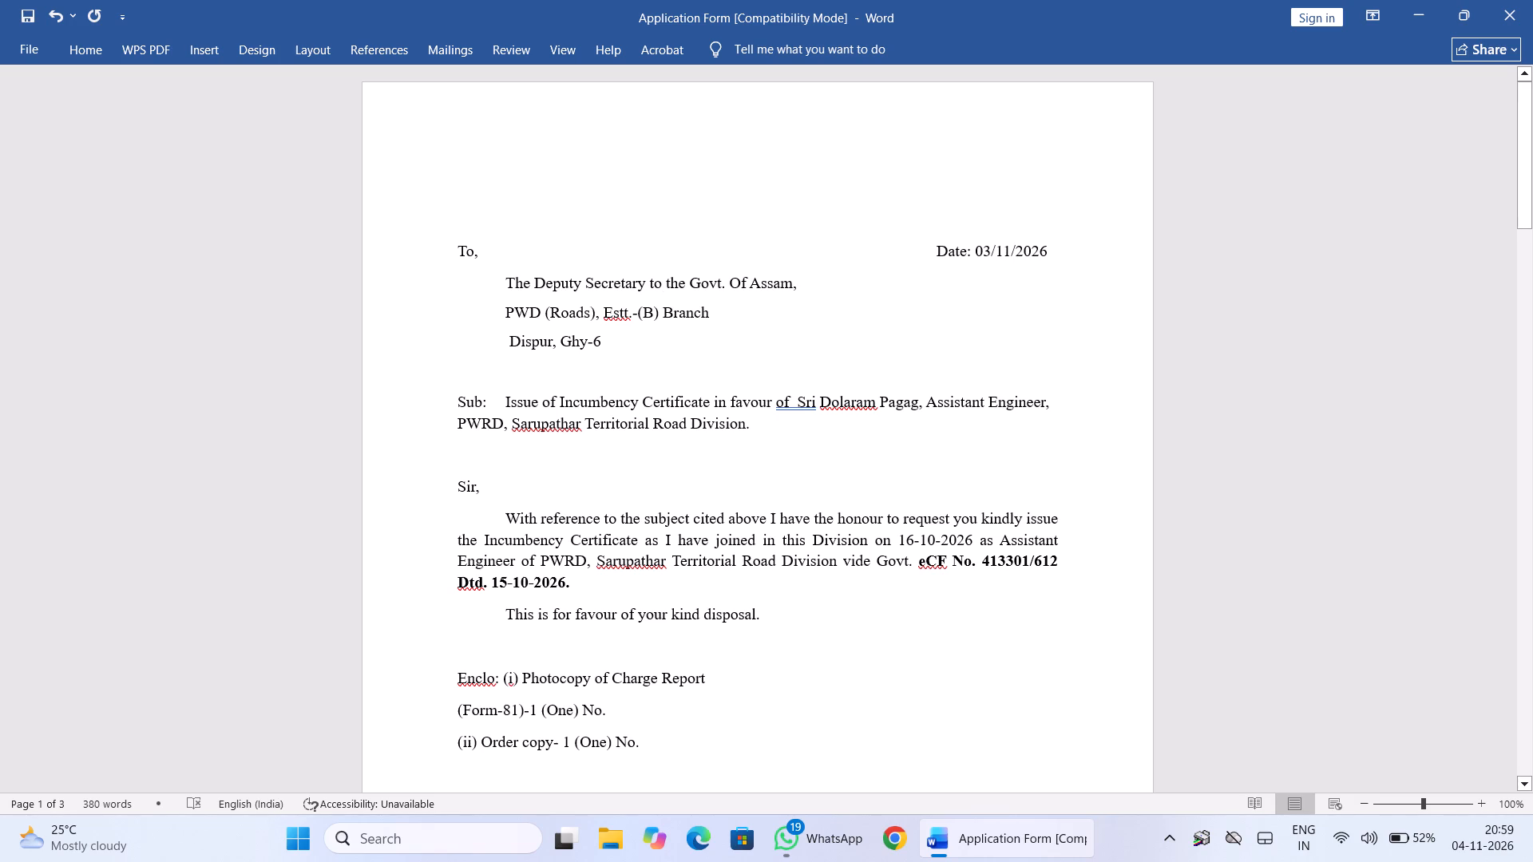
# Replace the applicant's name after "Sri" in the subject line with the new Assistant Engineer's name.
pyautogui.moveTo(818, 401); pyautogui.dragTo(819, 400)
pyautogui.moveTo(819, 400); pyautogui.dragTo(924, 407)
pyautogui.press('BackSpace')
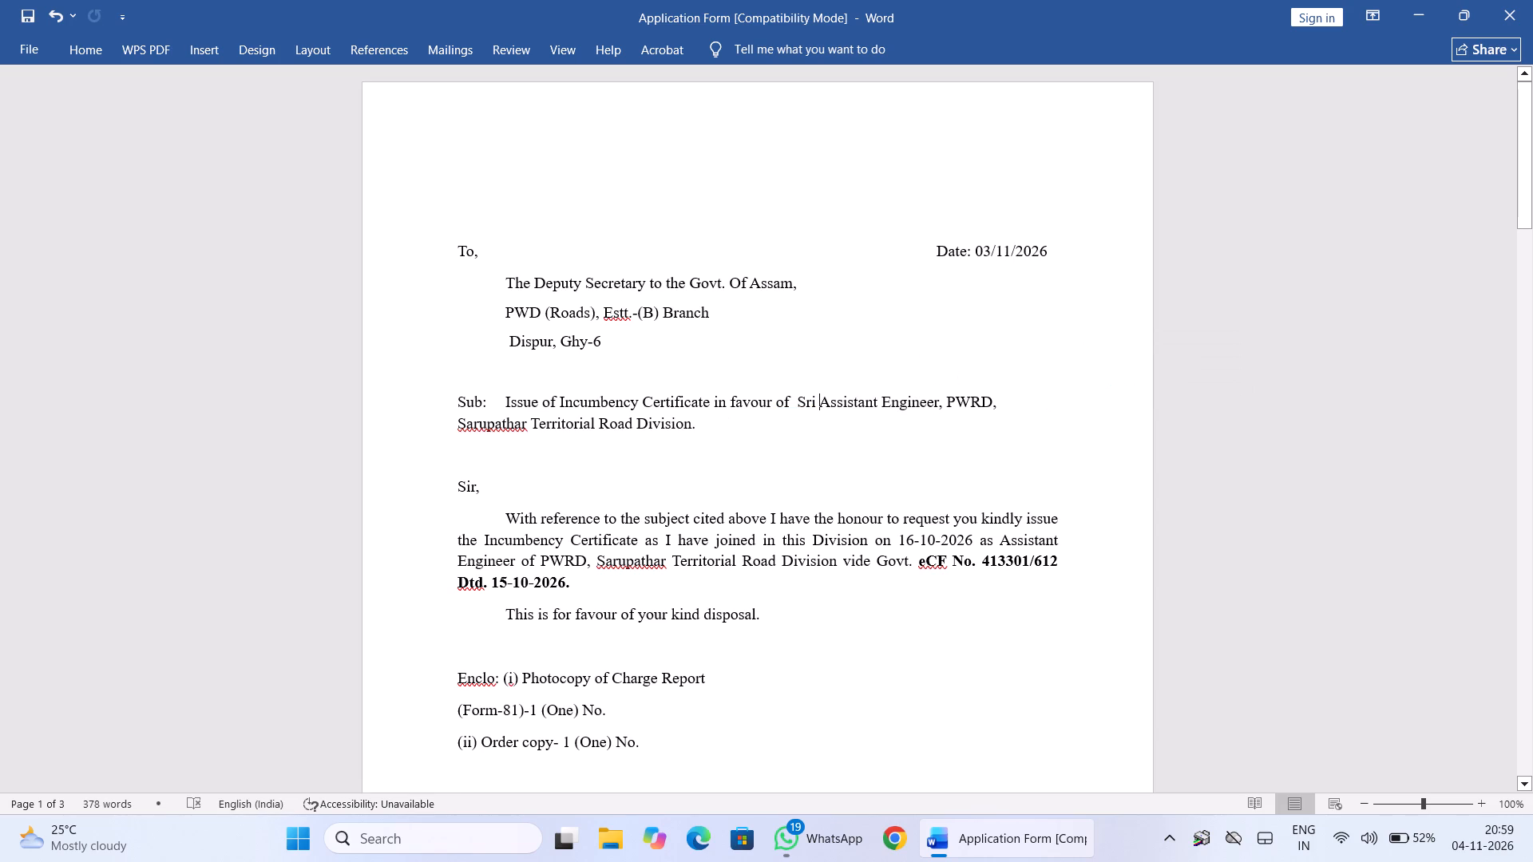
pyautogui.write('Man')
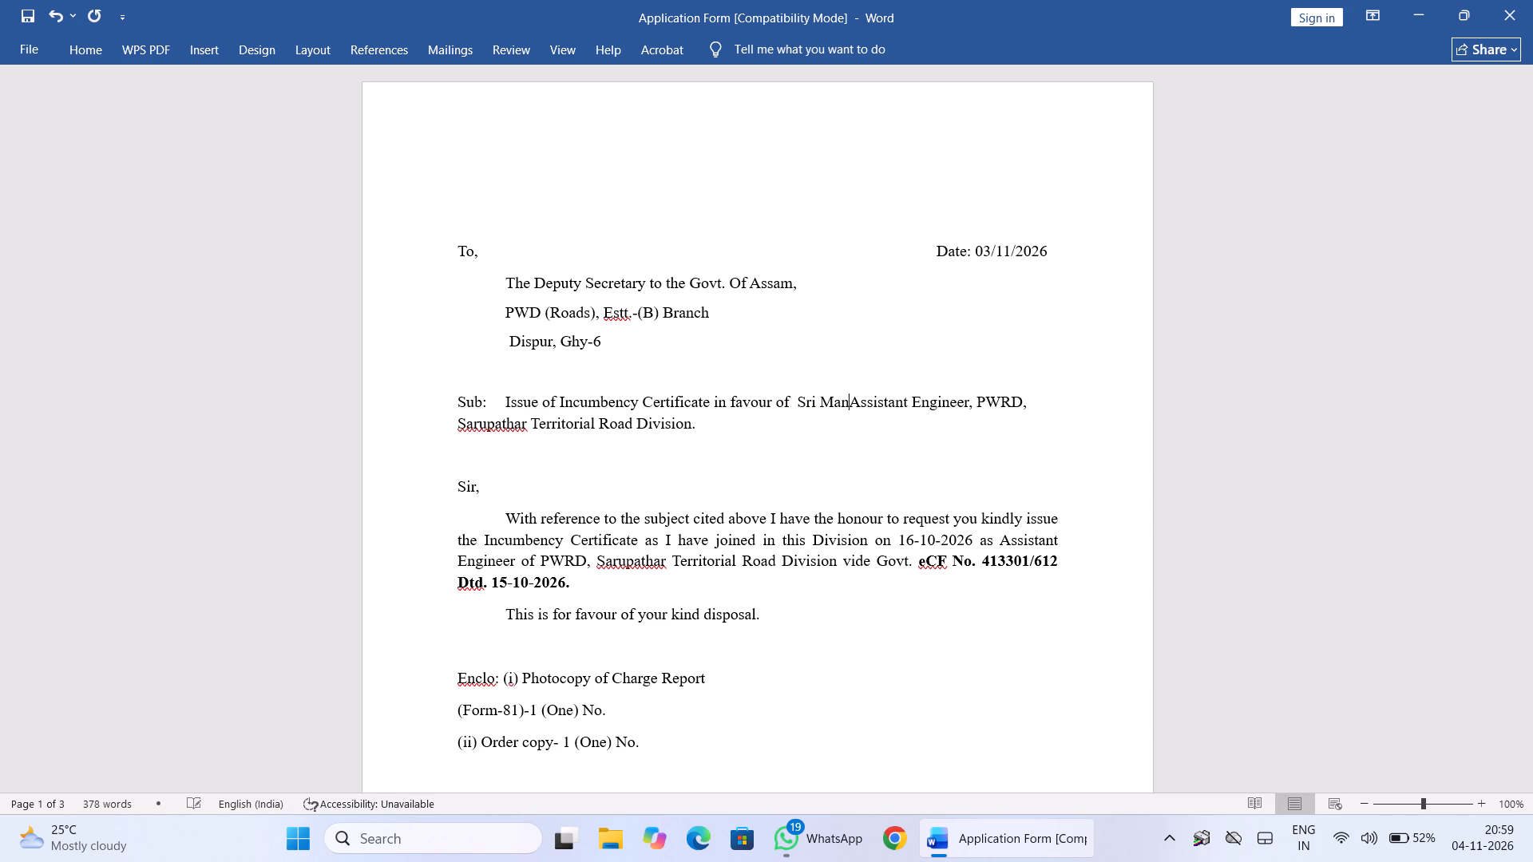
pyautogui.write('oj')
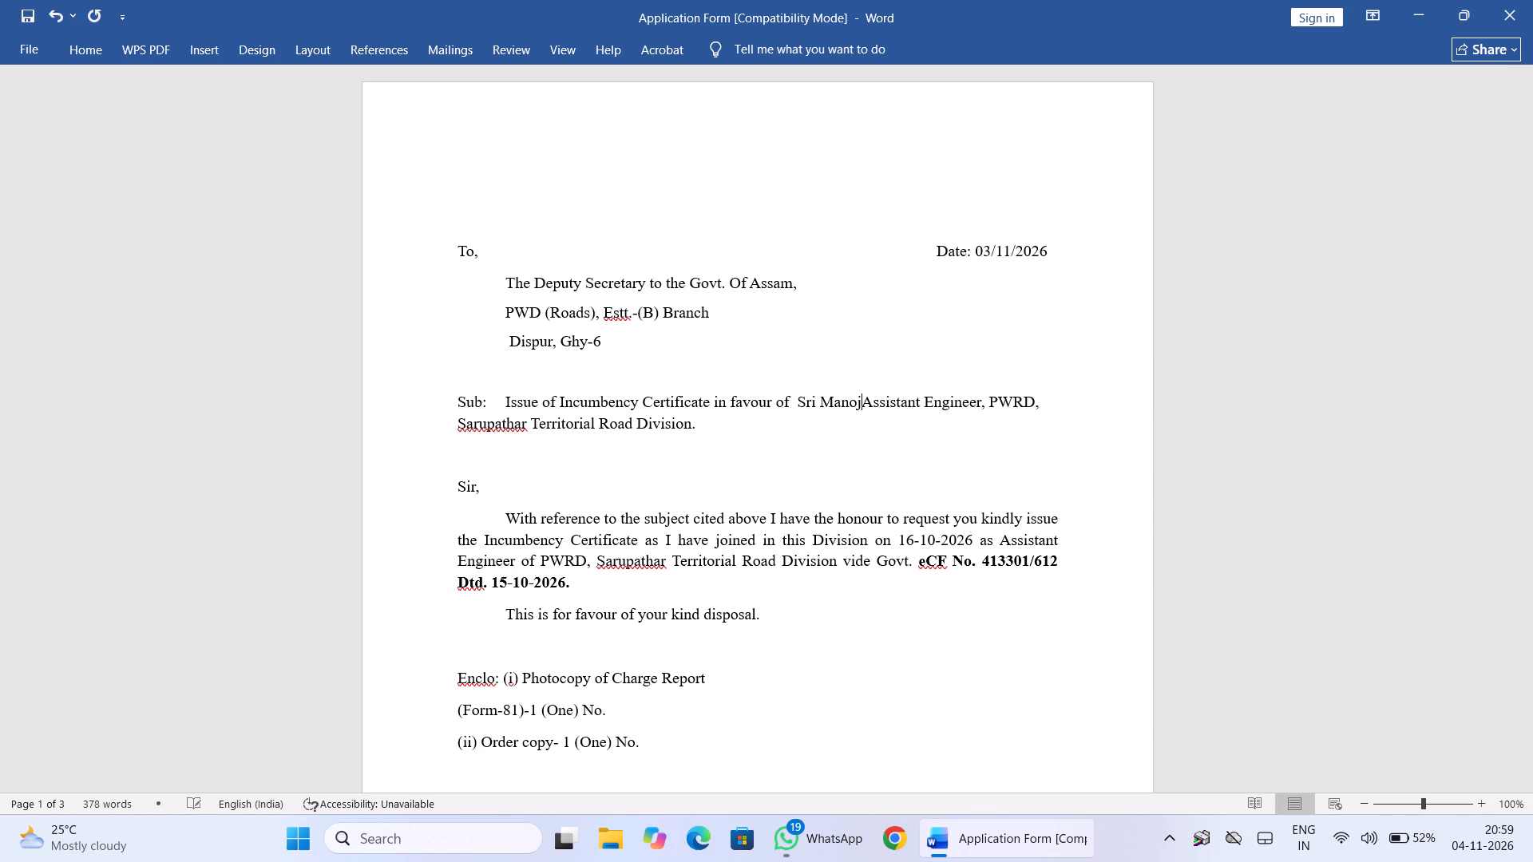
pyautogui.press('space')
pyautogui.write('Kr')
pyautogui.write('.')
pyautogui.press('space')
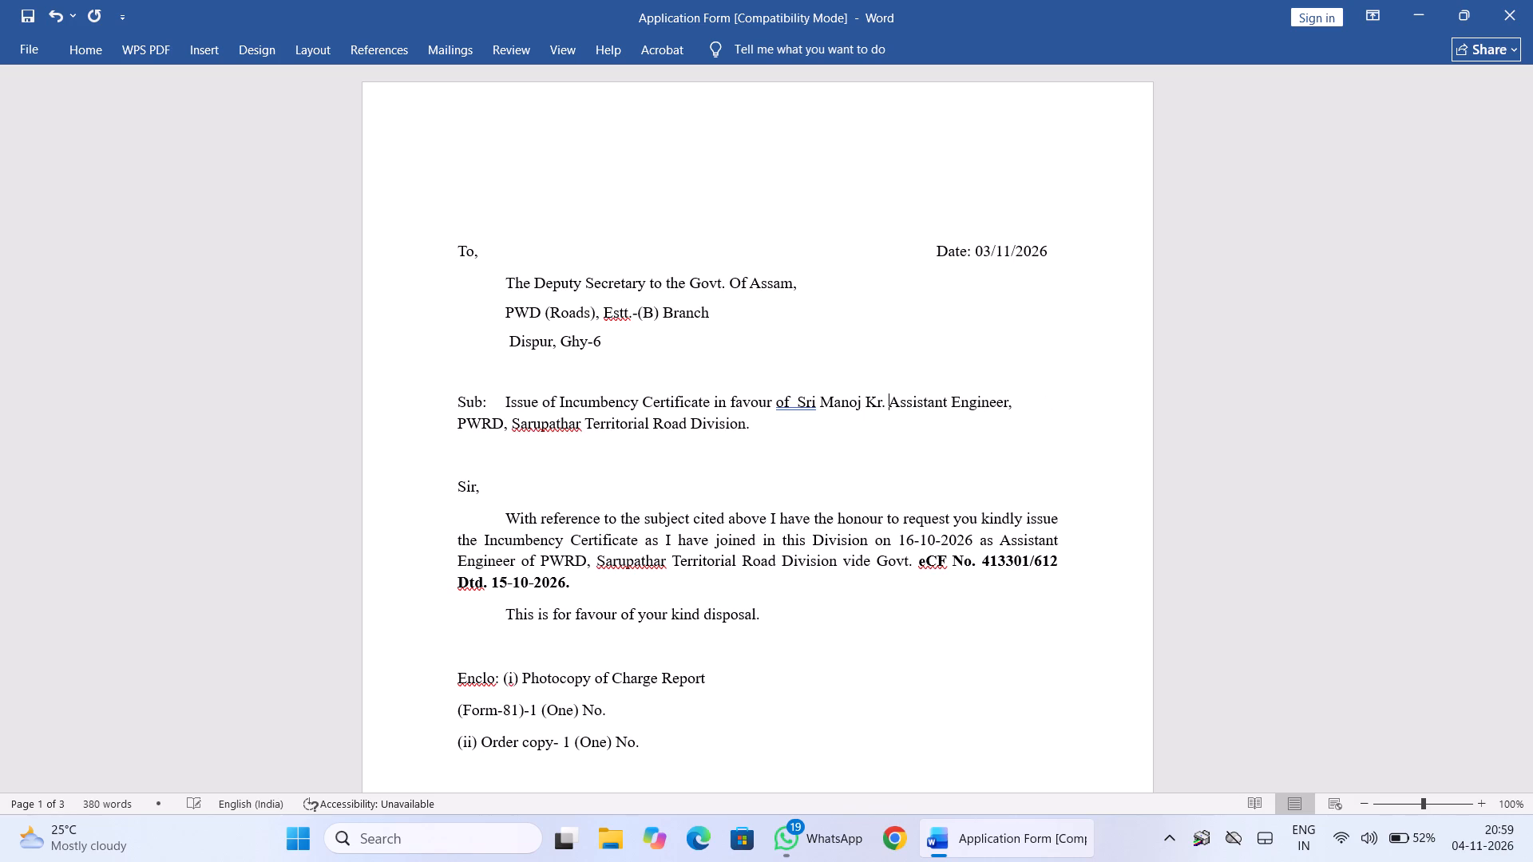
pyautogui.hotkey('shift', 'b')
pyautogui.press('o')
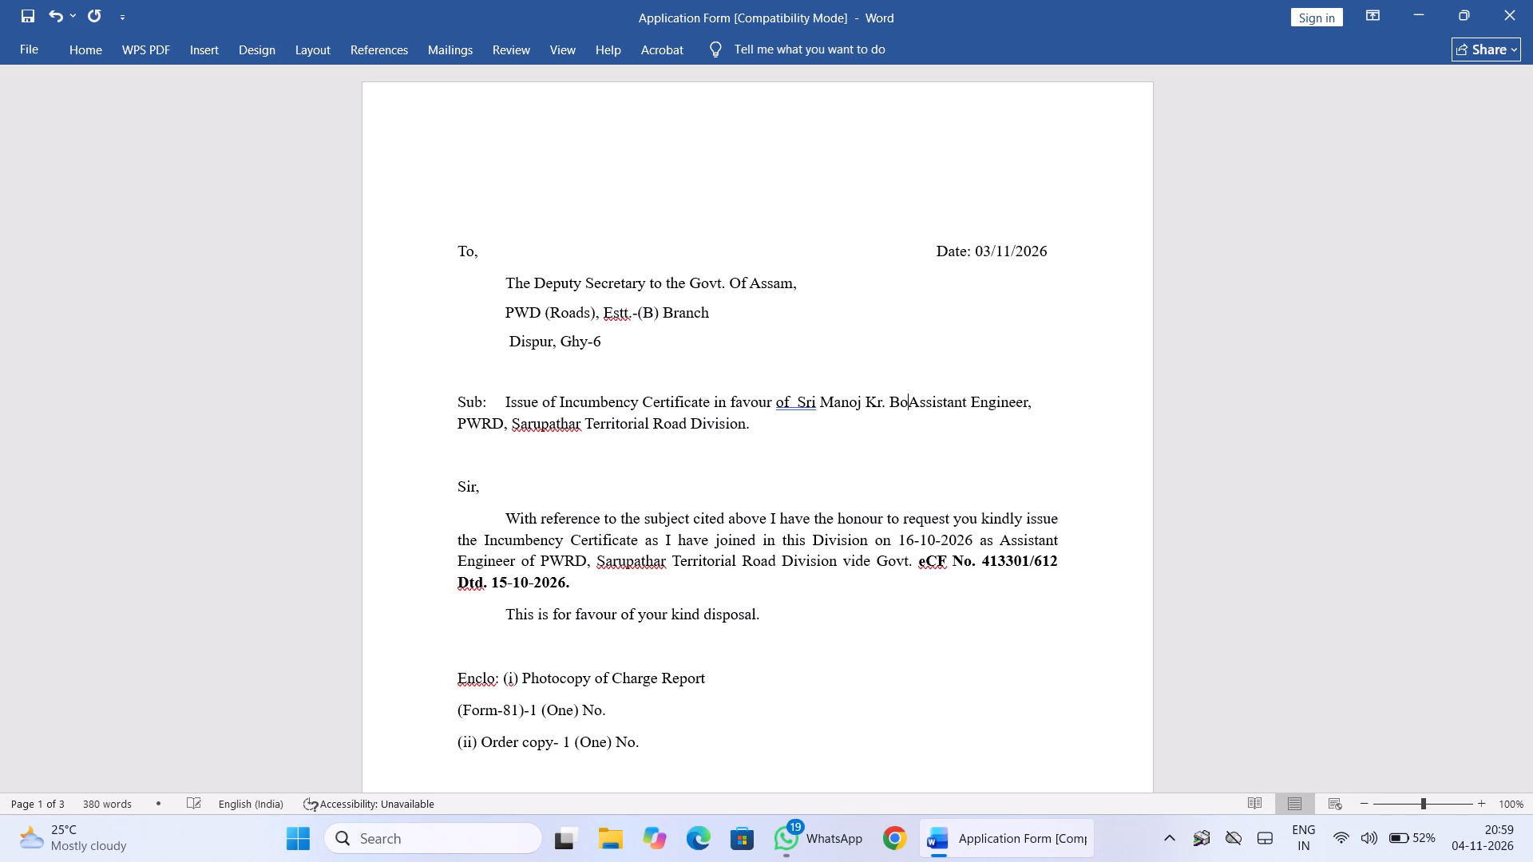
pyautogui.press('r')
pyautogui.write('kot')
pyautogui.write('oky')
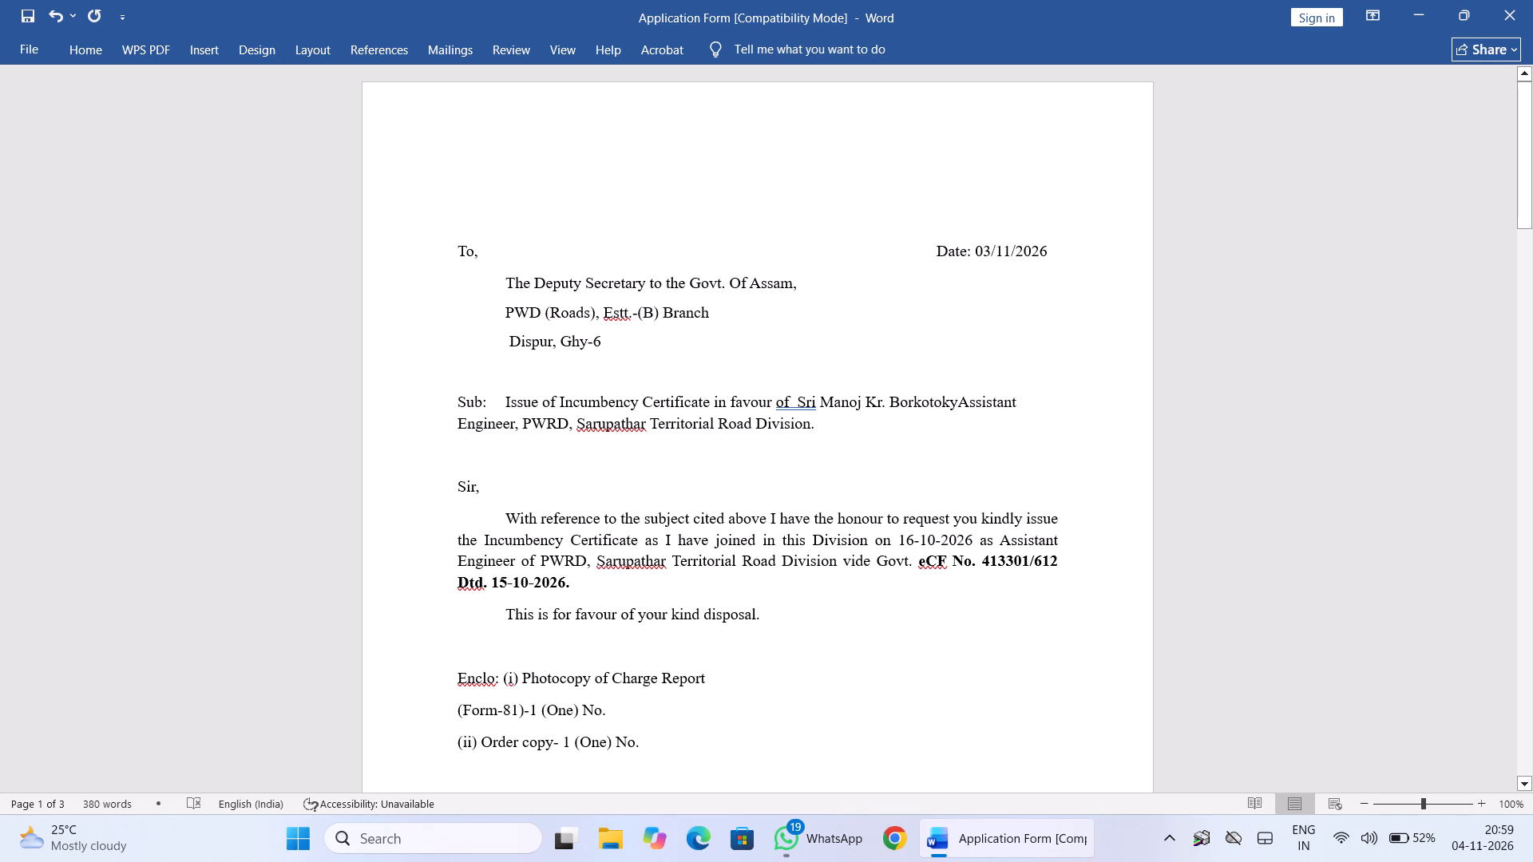
# Replace "Sarupathar Territorial Road Division." in the subject line with "Lakhimpur and Majuli Road Circle , Lakhimpur".
pyautogui.moveTo(818, 424); pyautogui.dragTo(805, 425)
pyautogui.moveTo(805, 425); pyautogui.dragTo(622, 425)
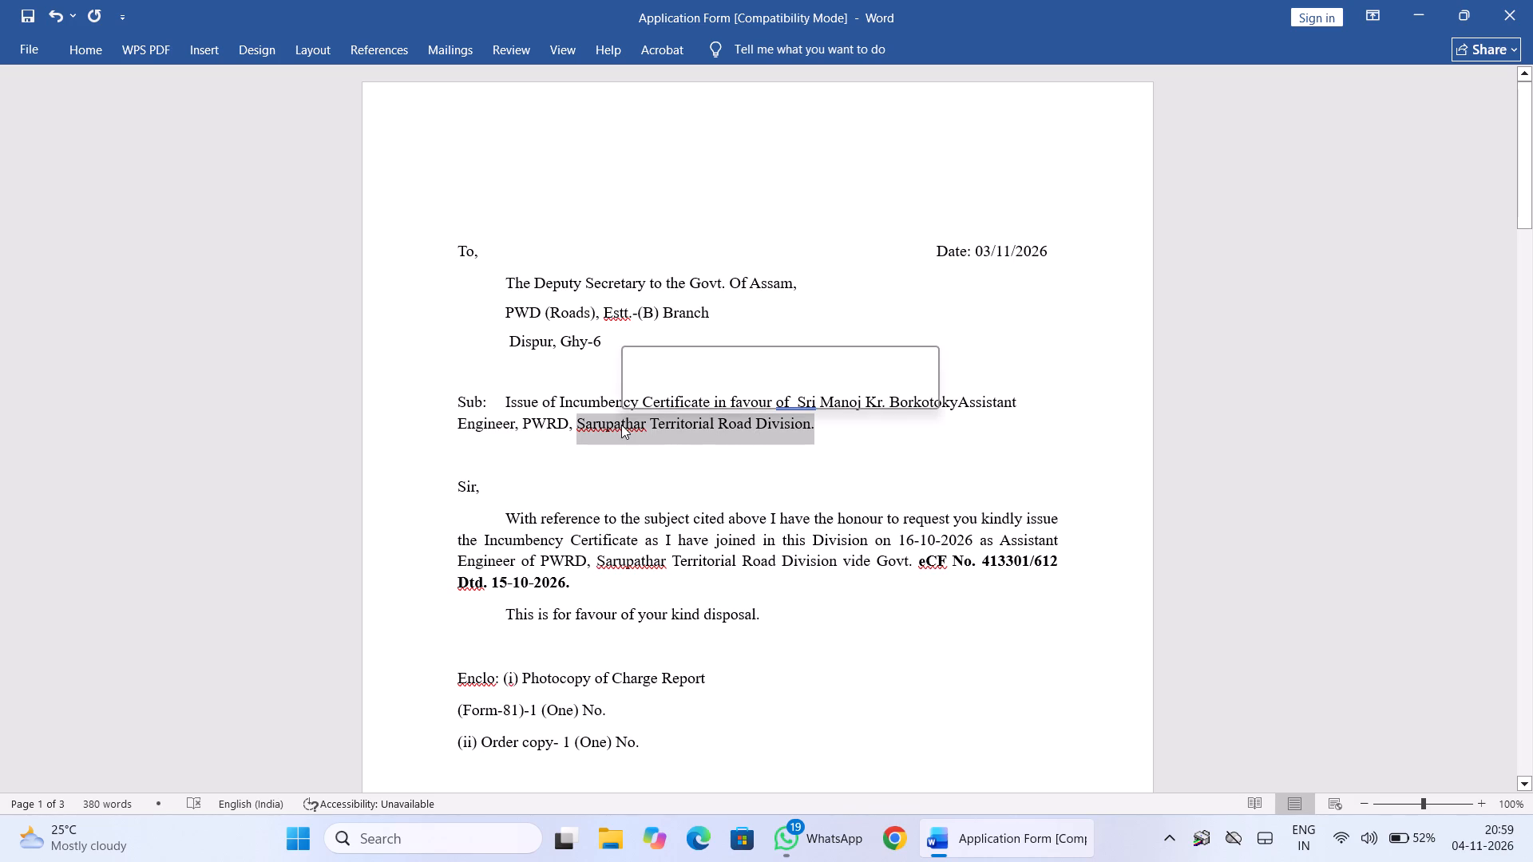
pyautogui.press('BackSpace')
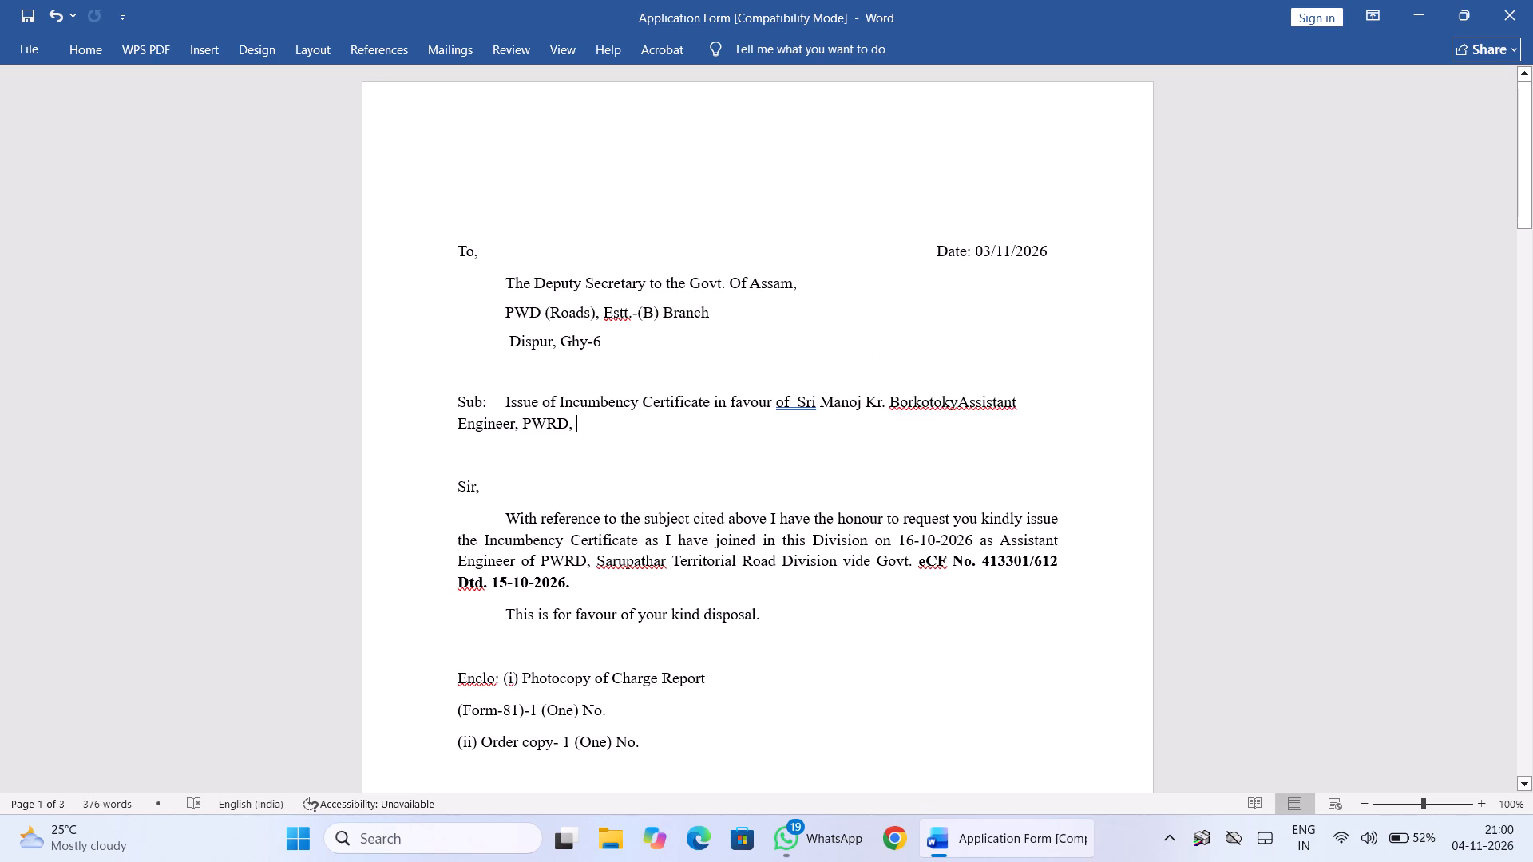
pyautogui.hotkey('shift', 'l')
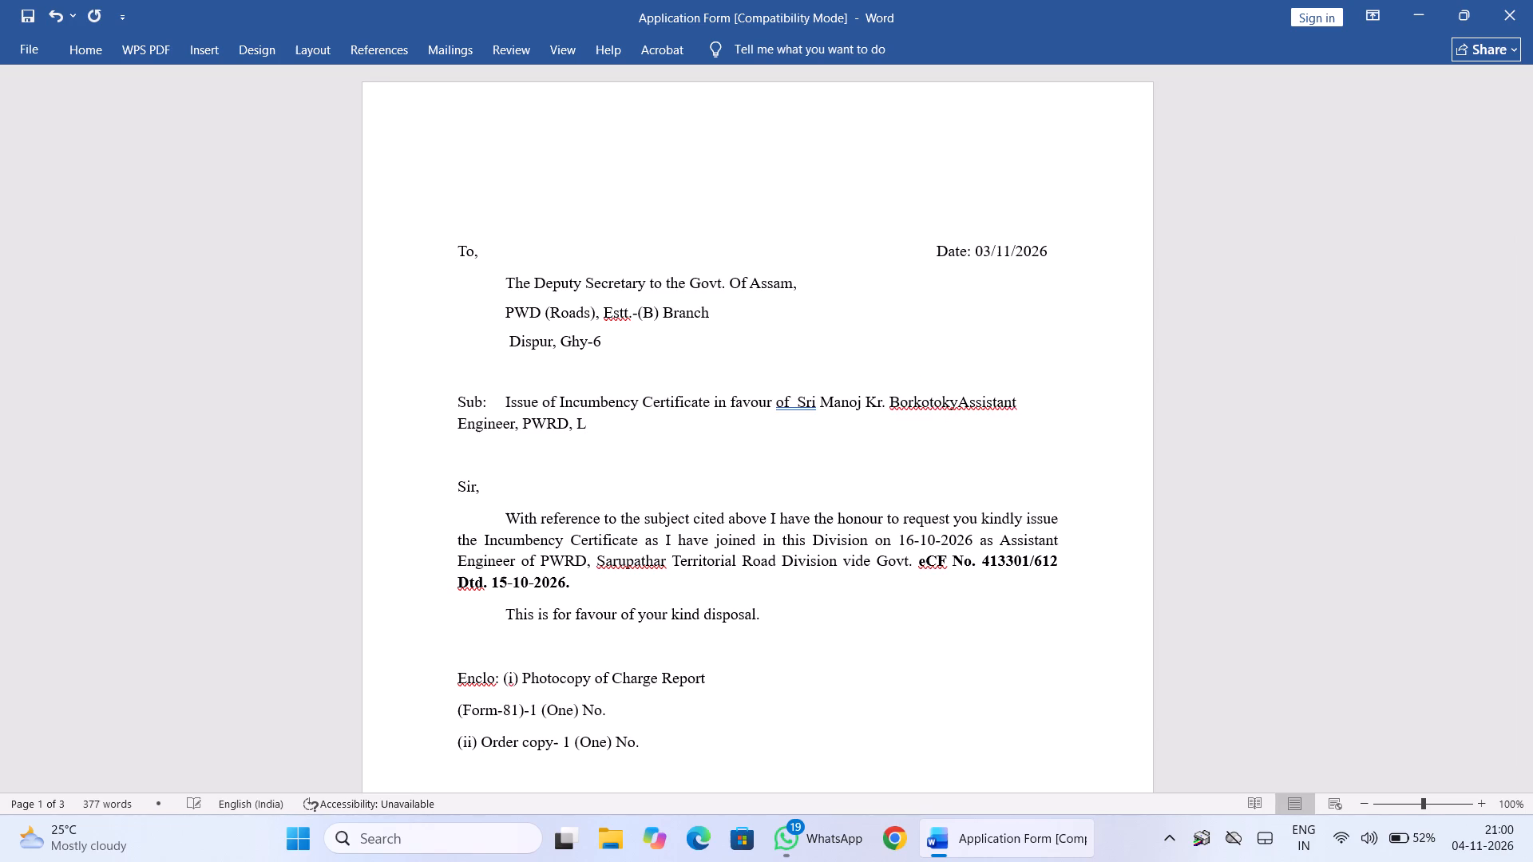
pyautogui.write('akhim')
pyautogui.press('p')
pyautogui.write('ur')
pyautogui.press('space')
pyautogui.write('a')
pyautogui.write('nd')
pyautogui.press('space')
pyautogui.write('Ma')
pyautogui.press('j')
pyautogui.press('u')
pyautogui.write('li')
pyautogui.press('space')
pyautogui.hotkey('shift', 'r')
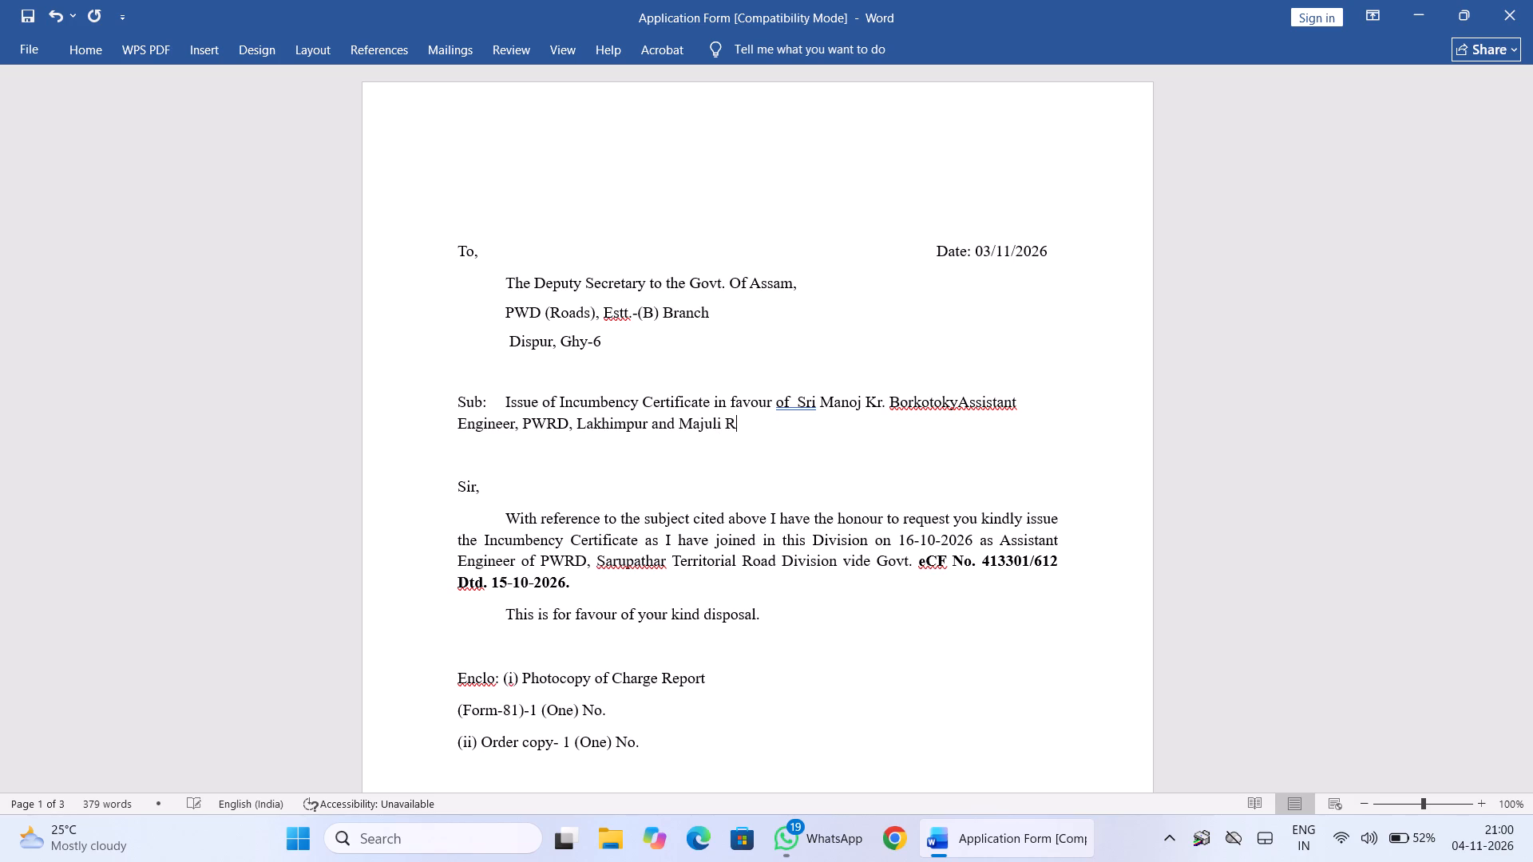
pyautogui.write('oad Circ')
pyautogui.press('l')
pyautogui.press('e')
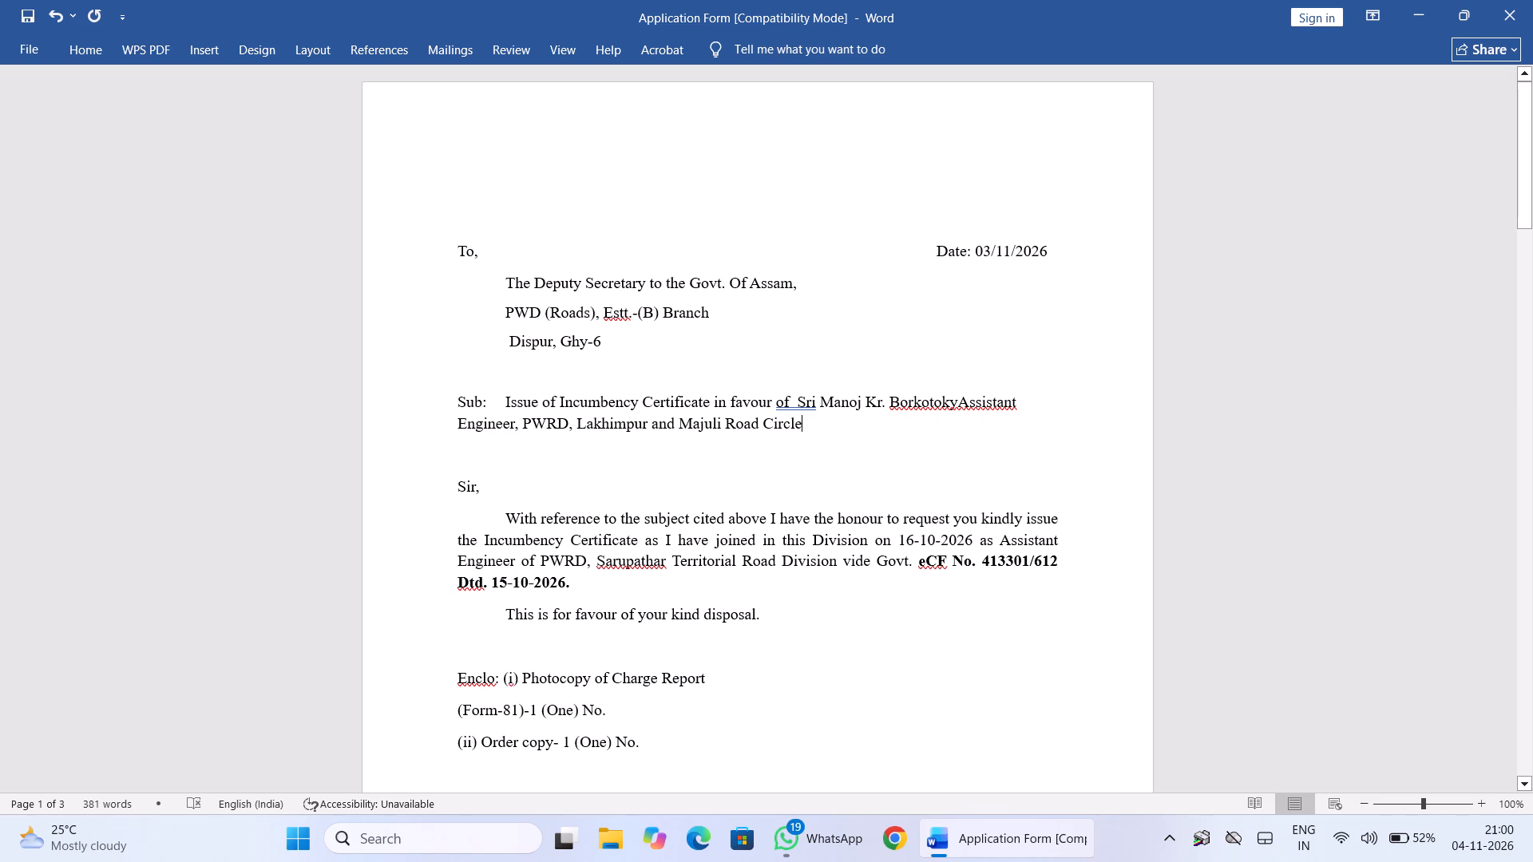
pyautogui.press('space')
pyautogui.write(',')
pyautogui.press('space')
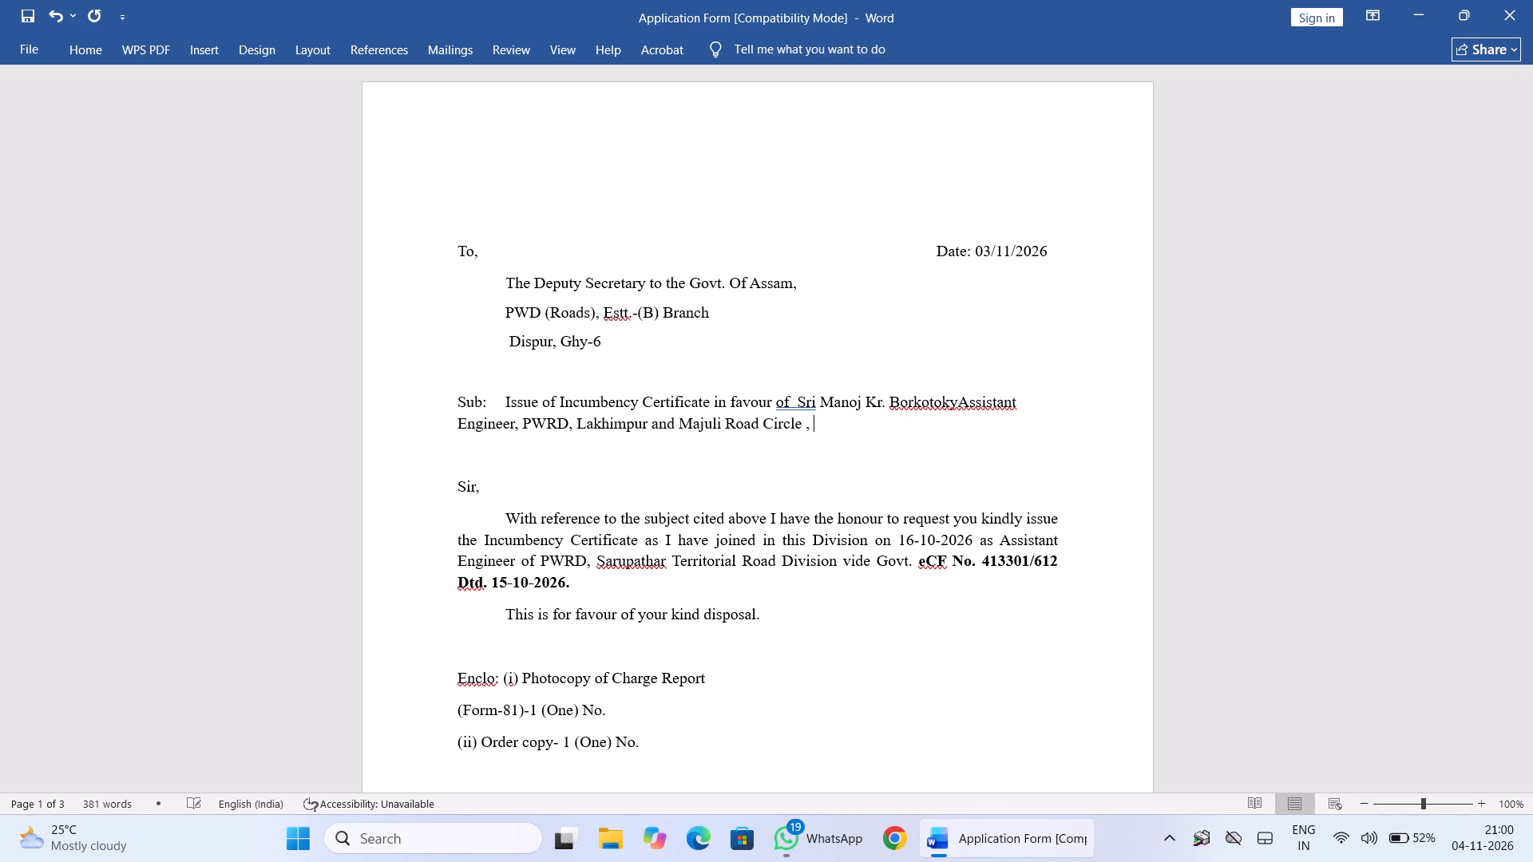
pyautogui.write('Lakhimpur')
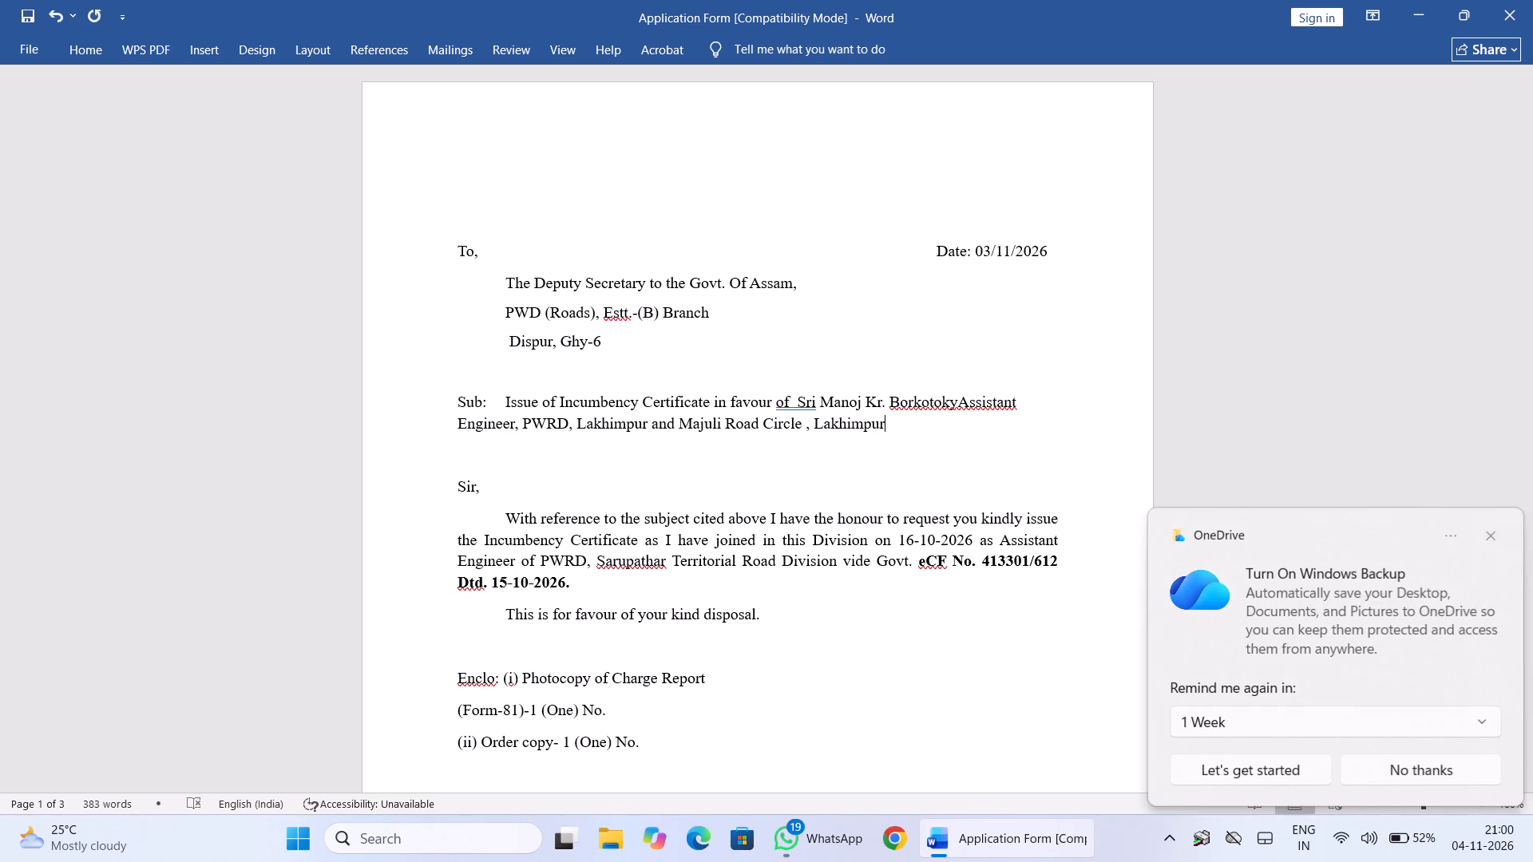
# Decline the OneDrive backup reminder and return to the letter.
pyautogui.click(1419, 777)
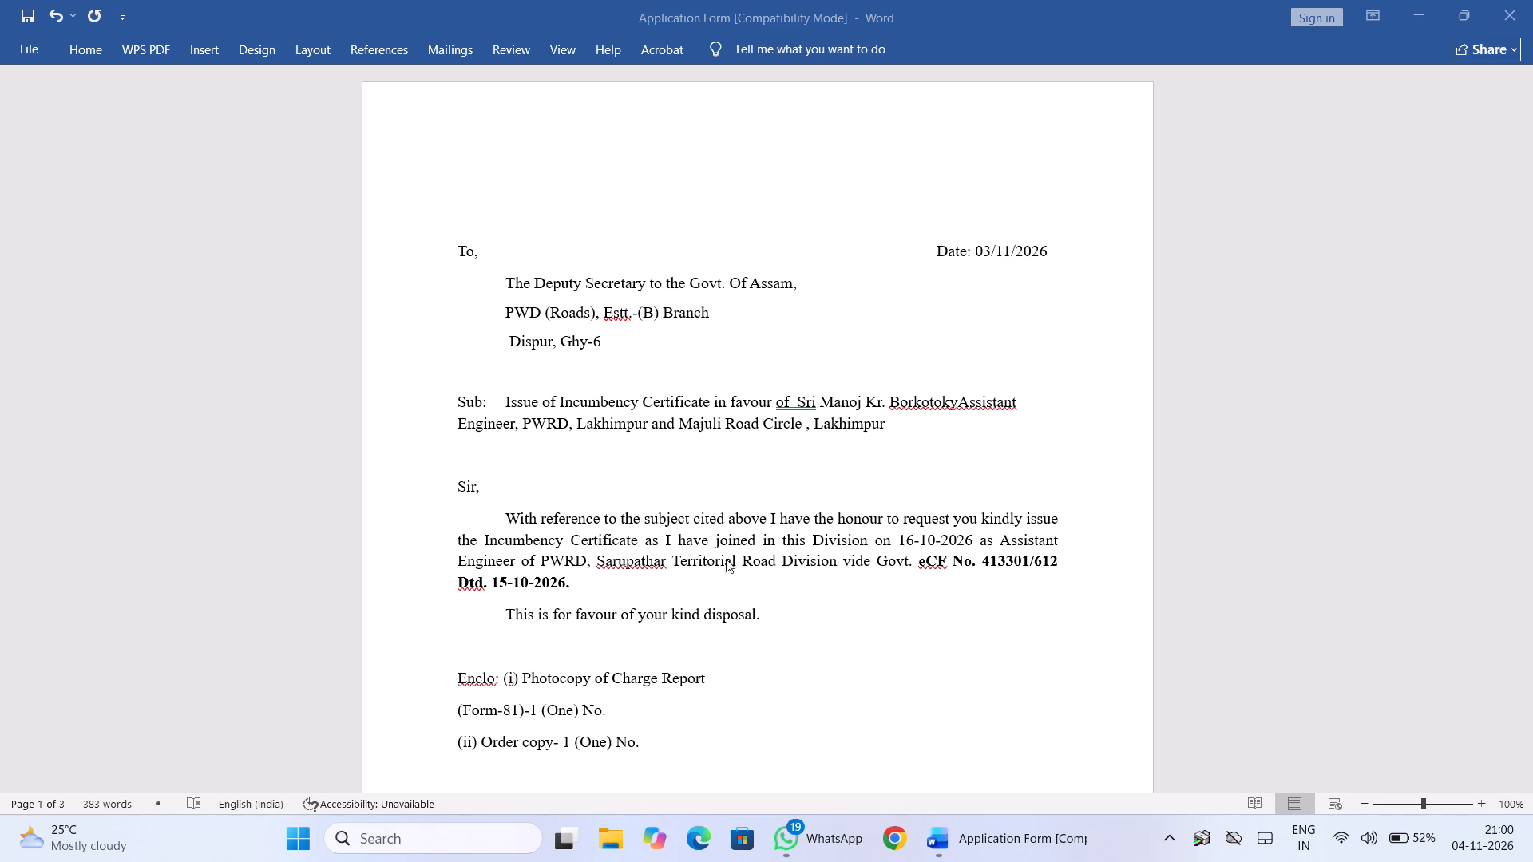
pyautogui.click(703, 568)
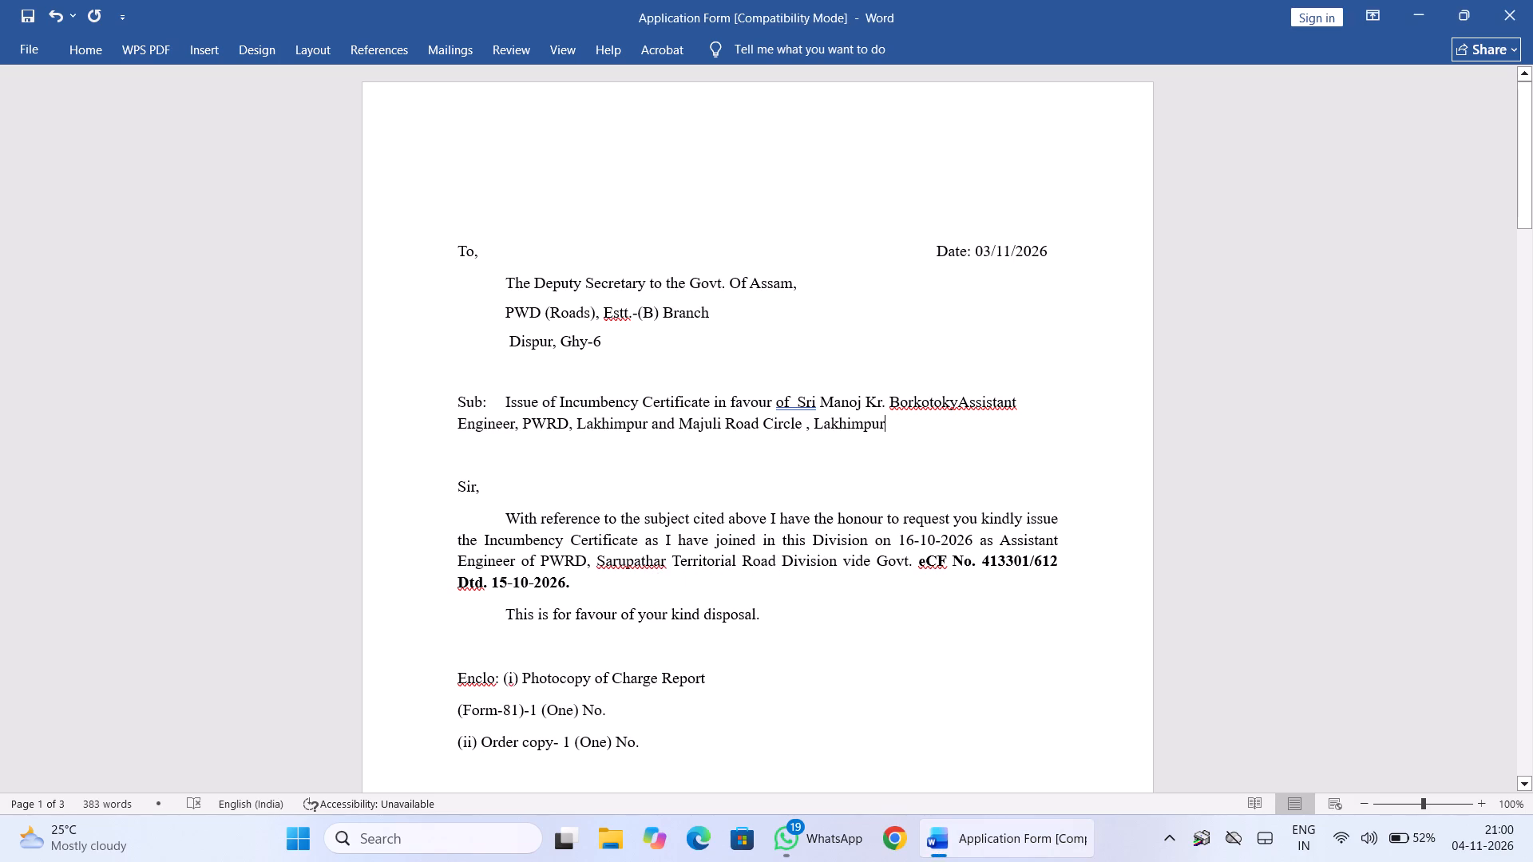
# Delete "Sarupathar Territorial Road Division" after "PWRD," in the body paragraph.
pyautogui.moveTo(597, 561); pyautogui.dragTo(668, 560)
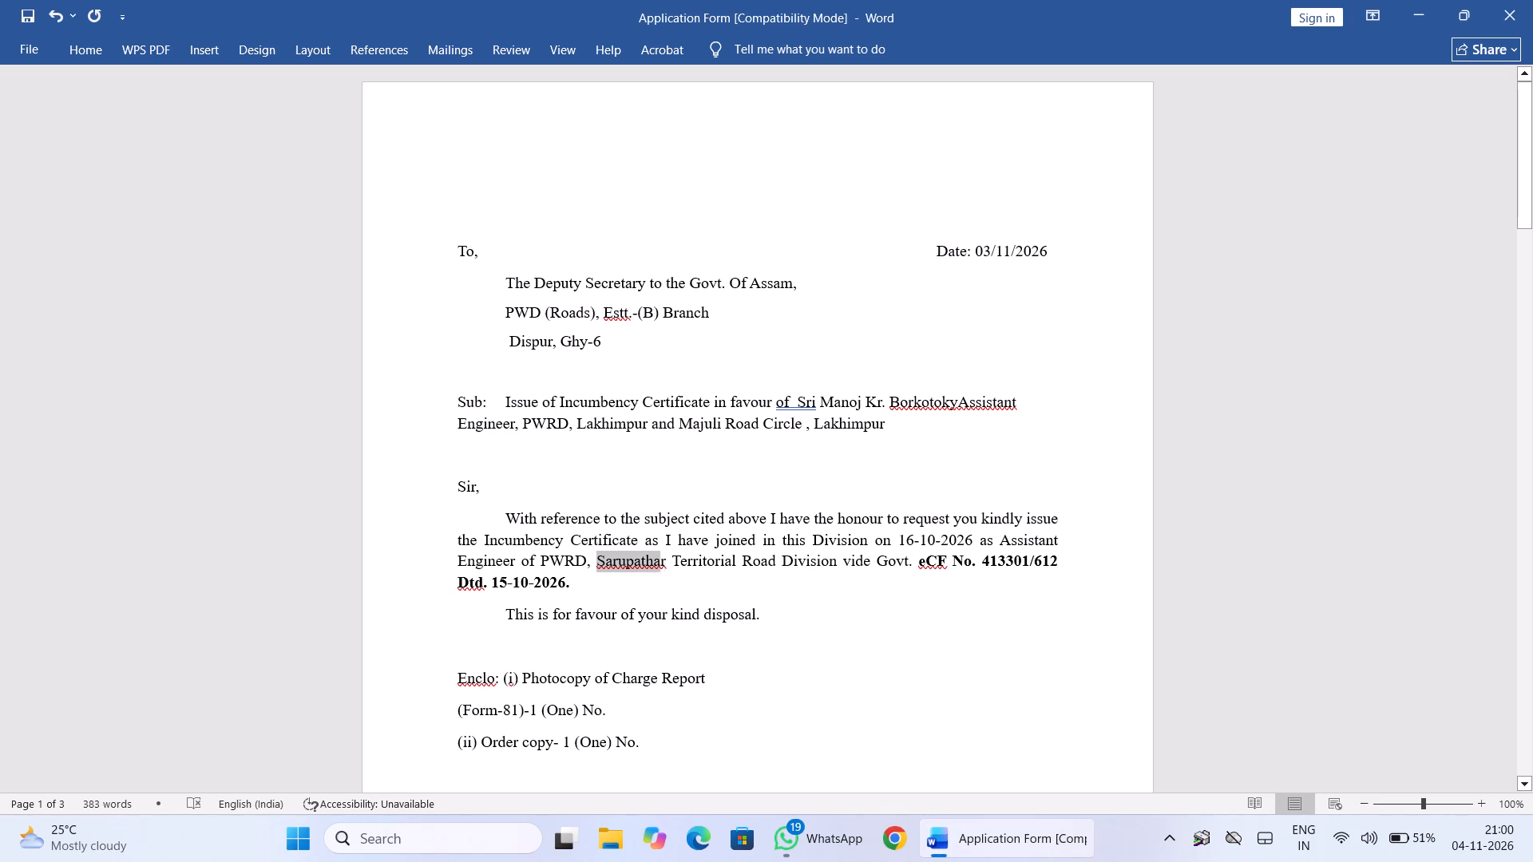
pyautogui.moveTo(668, 560); pyautogui.dragTo(822, 560)
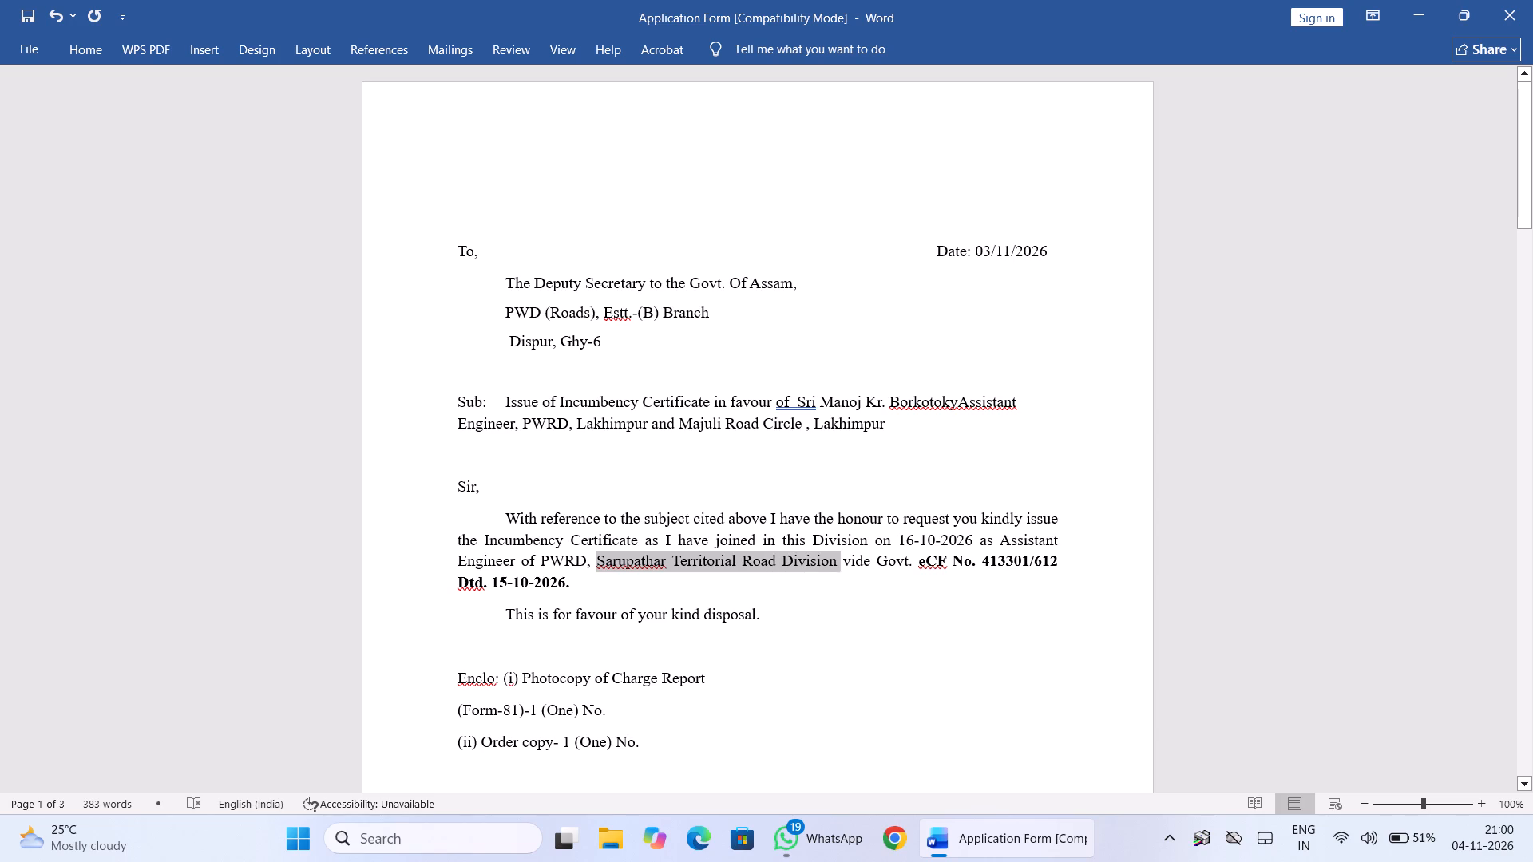
pyautogui.moveTo(822, 560); pyautogui.dragTo(838, 570)
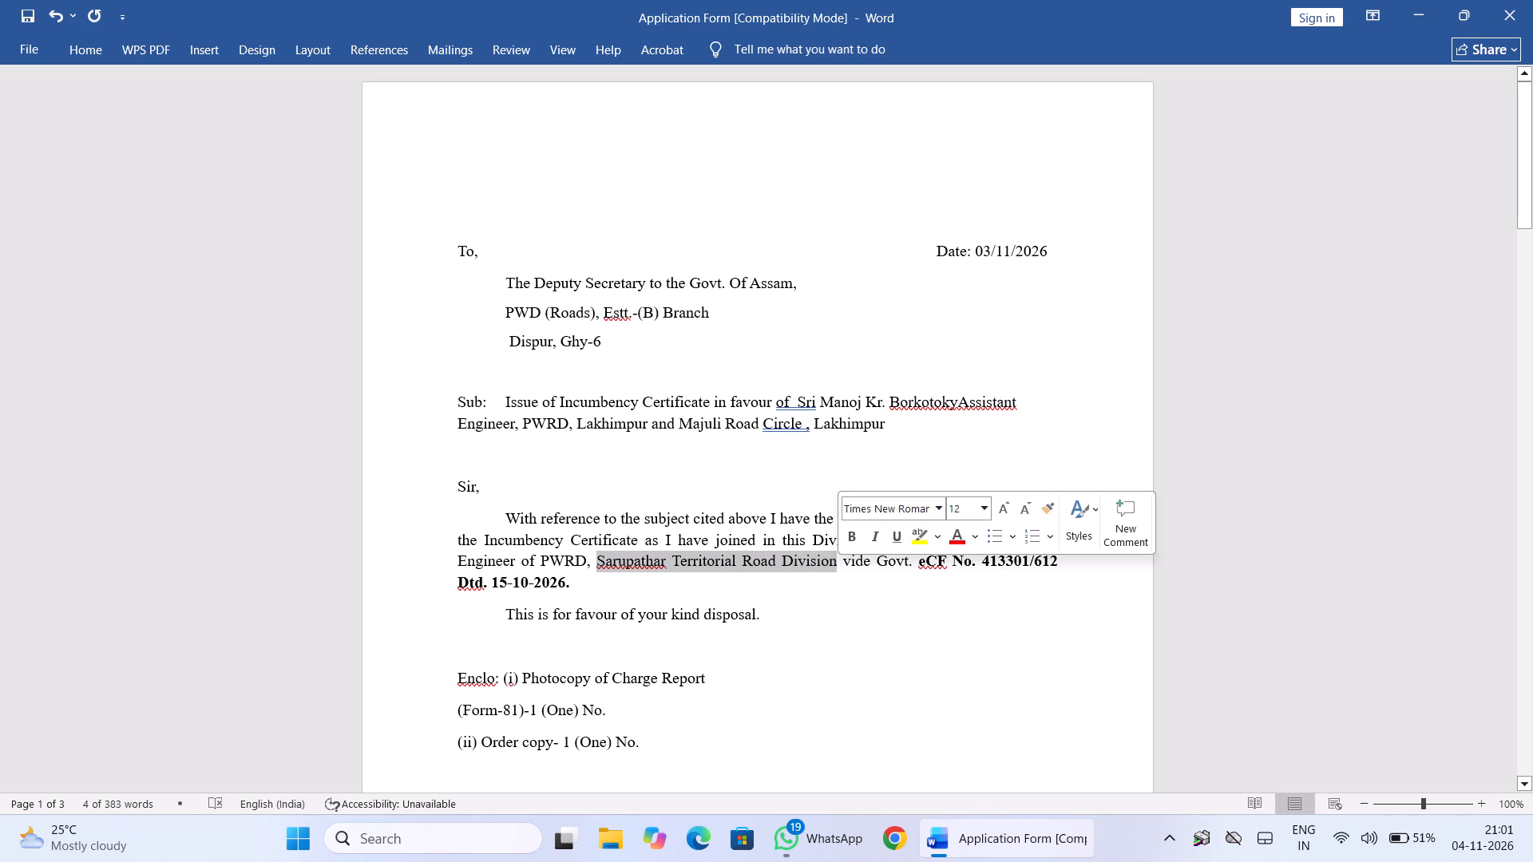
pyautogui.press('BackSpace')
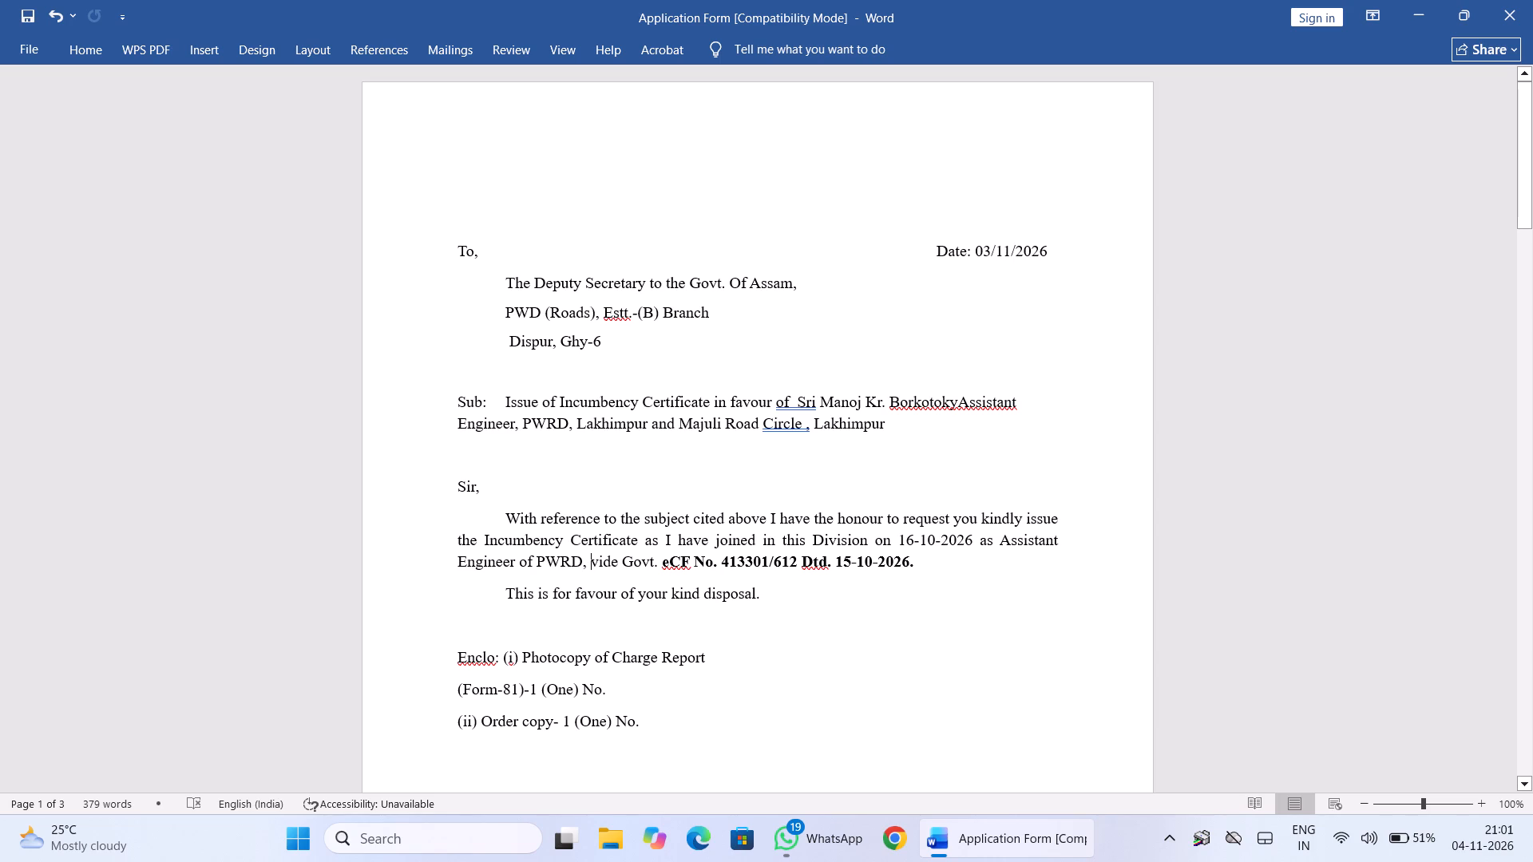
# Copy the applicant's name, designation and office from "Sri" through "Lakhimpur" in the subject line.
pyautogui.moveTo(799, 400); pyautogui.dragTo(802, 413)
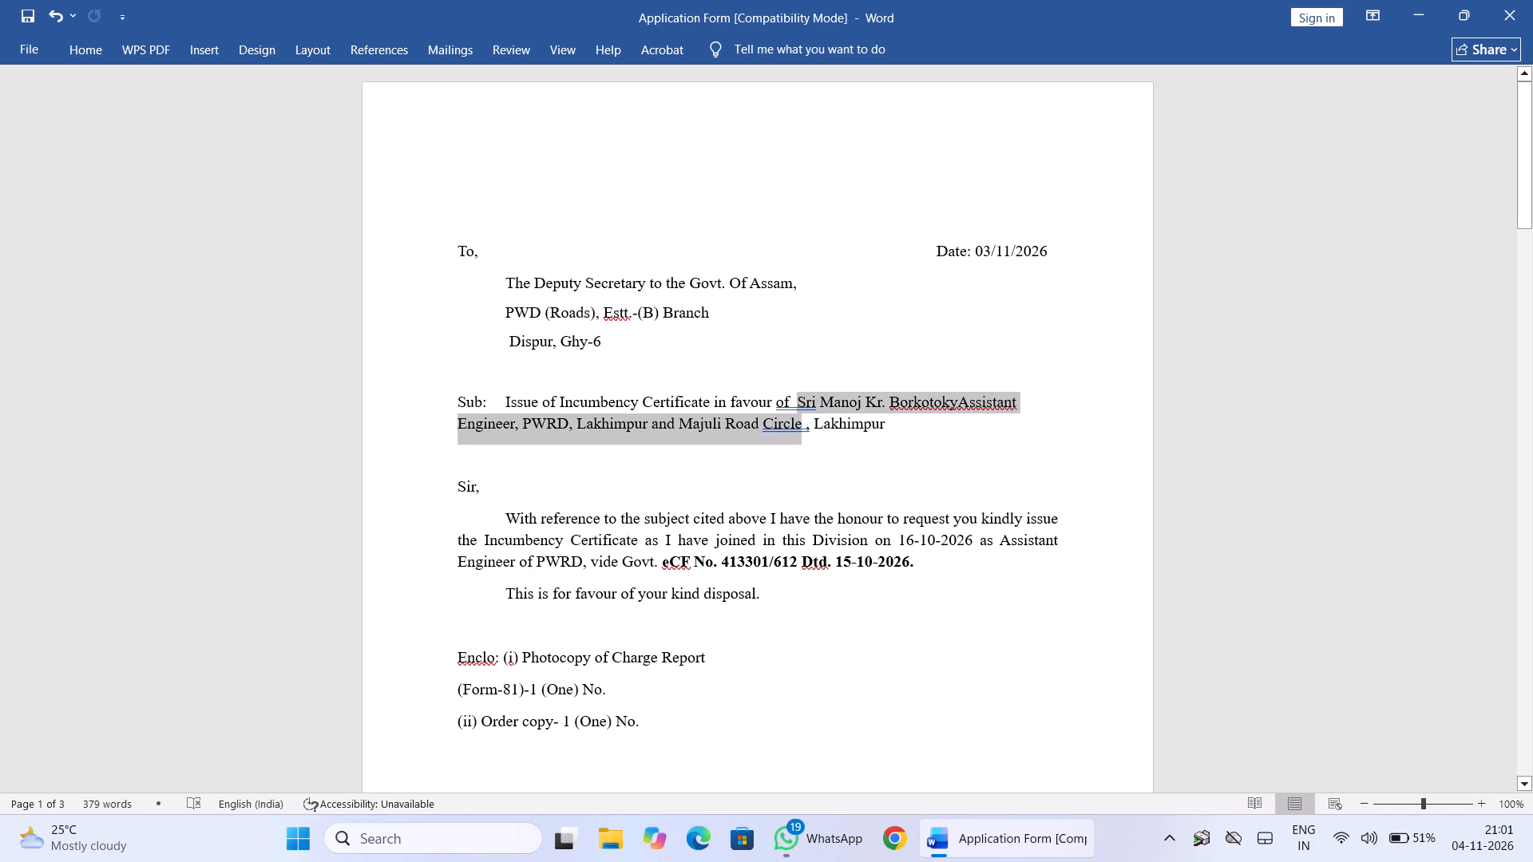
pyautogui.moveTo(802, 413); pyautogui.dragTo(854, 439)
pyautogui.rightClick(821, 425)
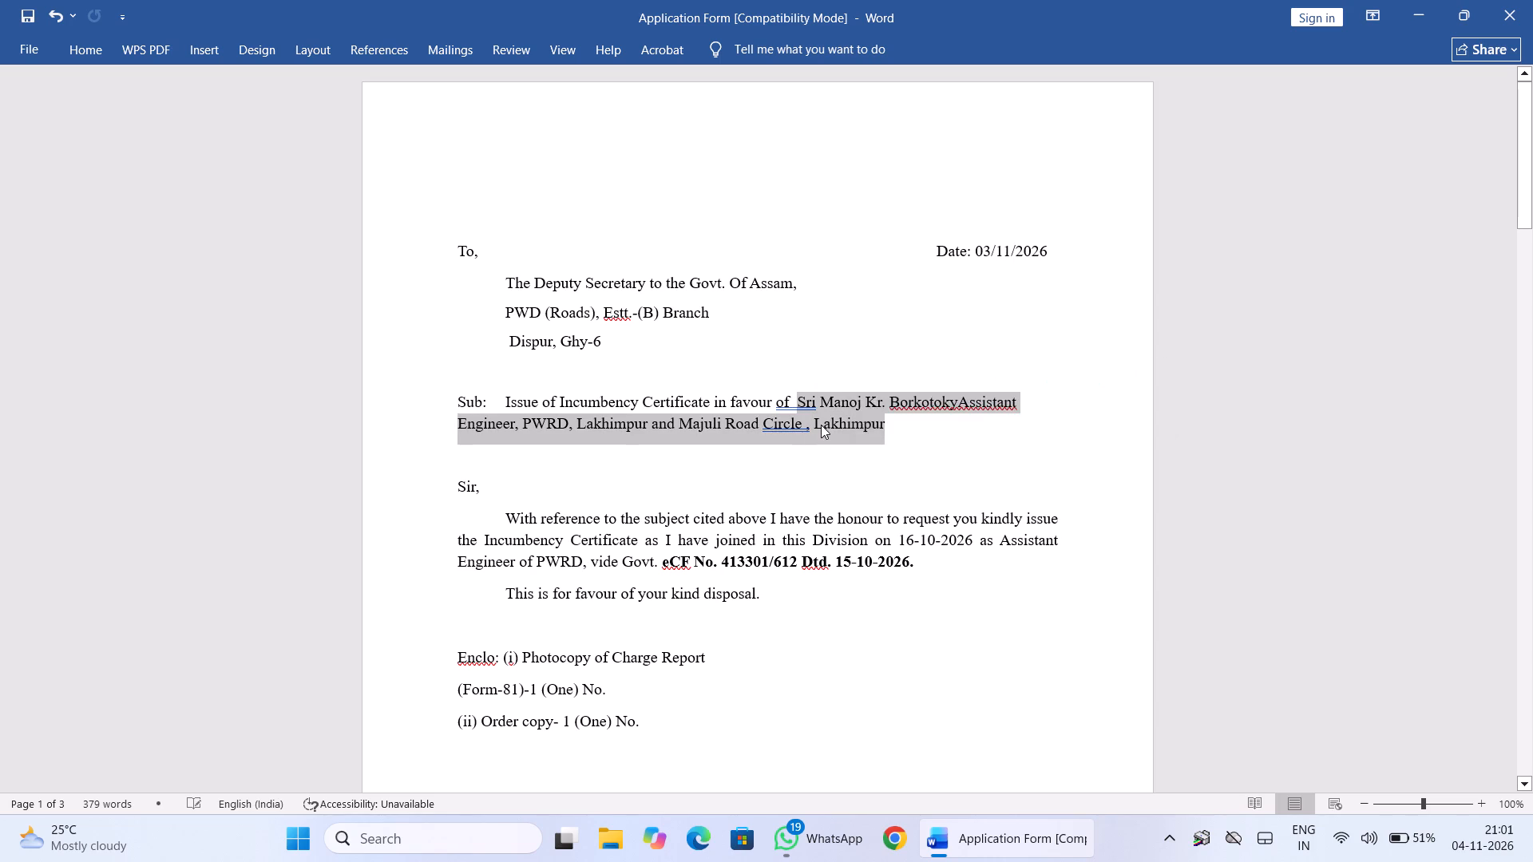
pyautogui.click(854, 496)
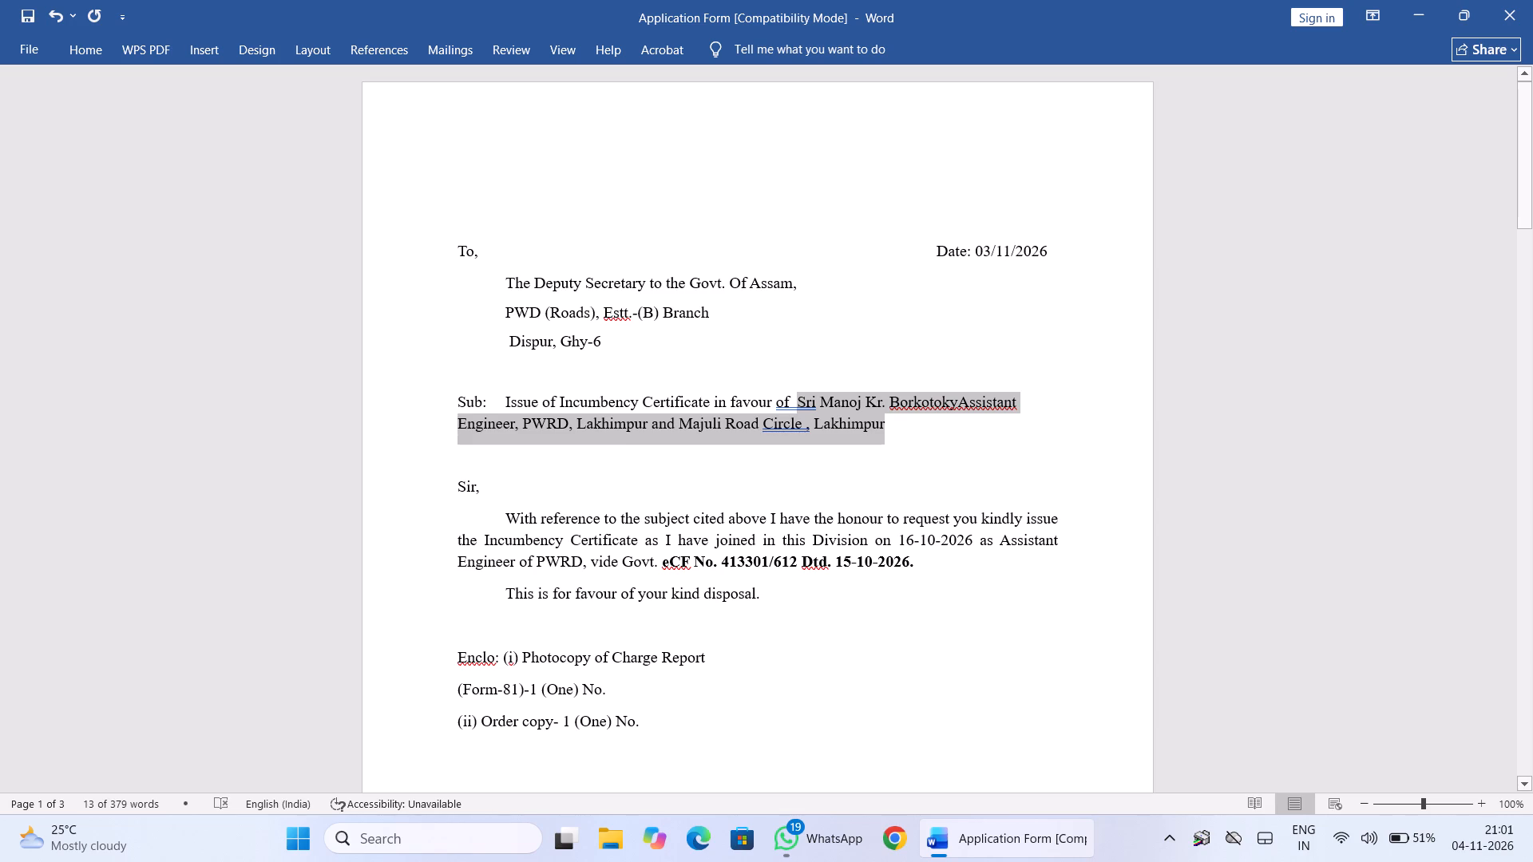
# Replace "Division" with "Circle" before "on 16-10-2026" in the body paragraph, keeping a single space between the words.
pyautogui.moveTo(869, 540); pyautogui.dragTo(814, 547)
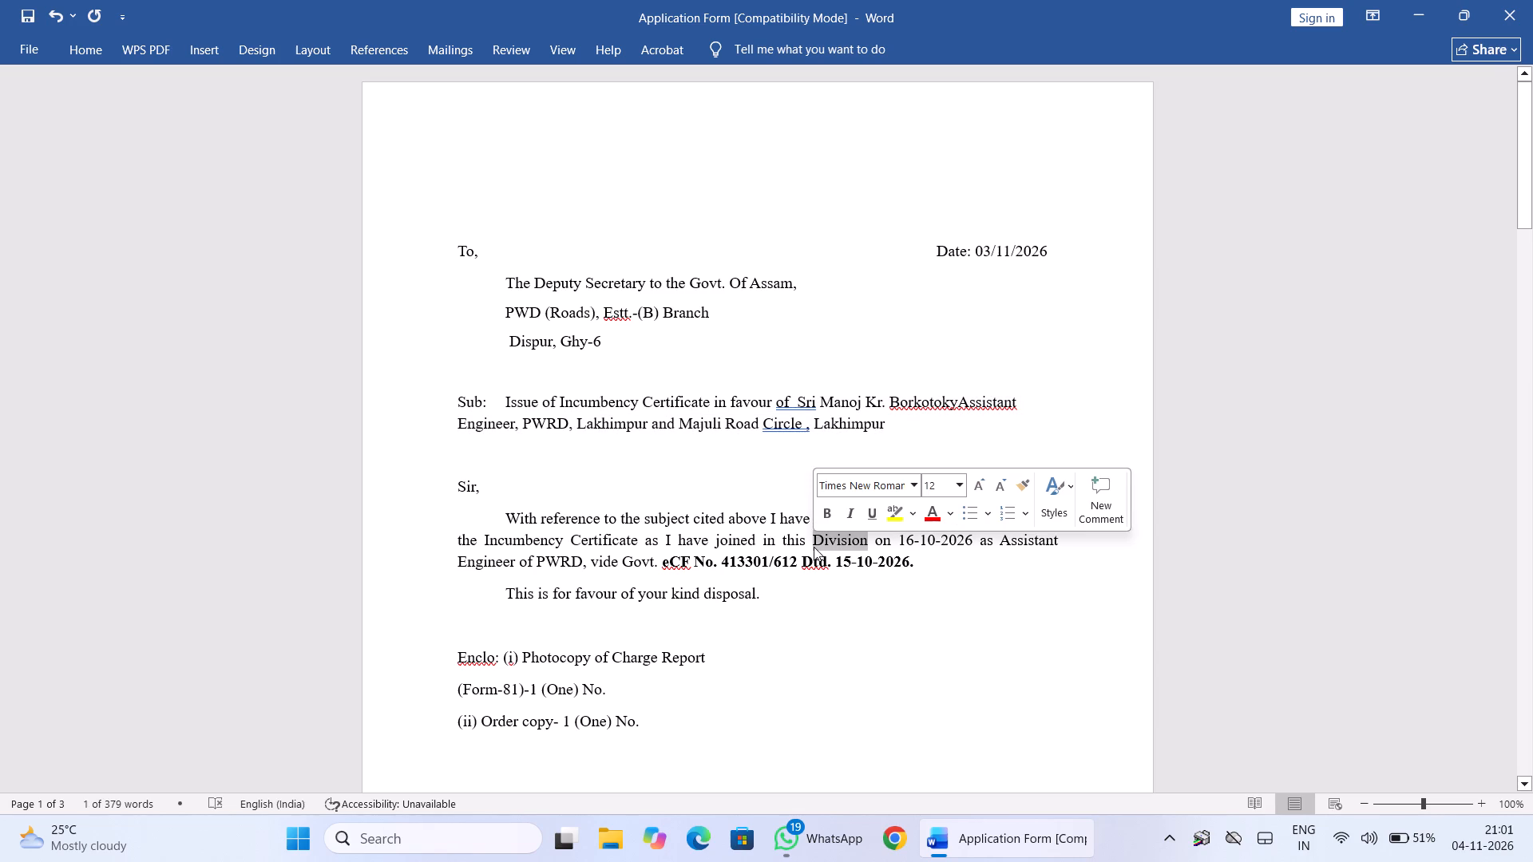
pyautogui.press('BackSpace')
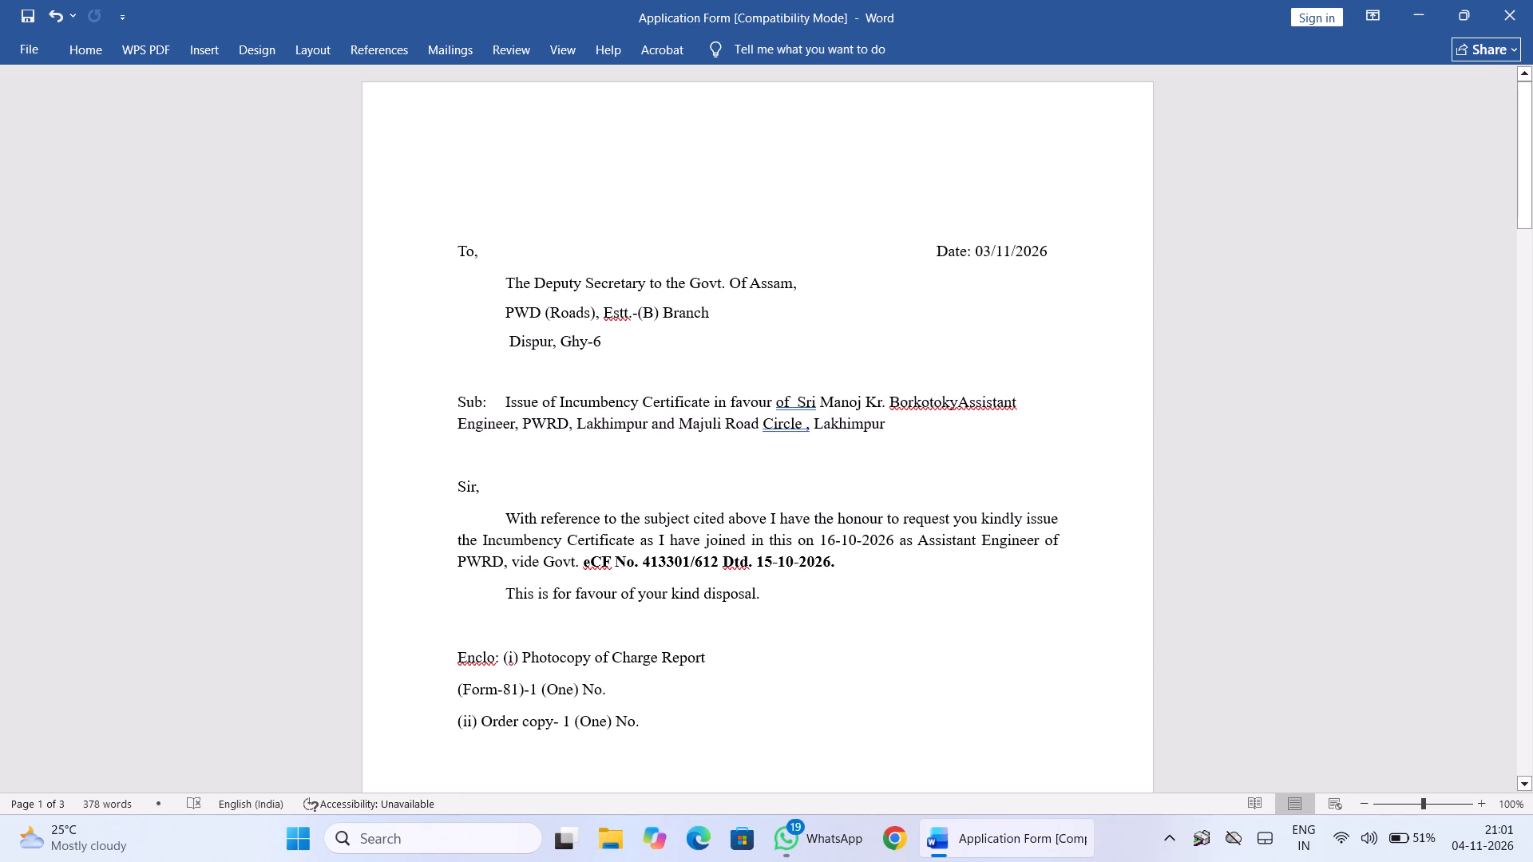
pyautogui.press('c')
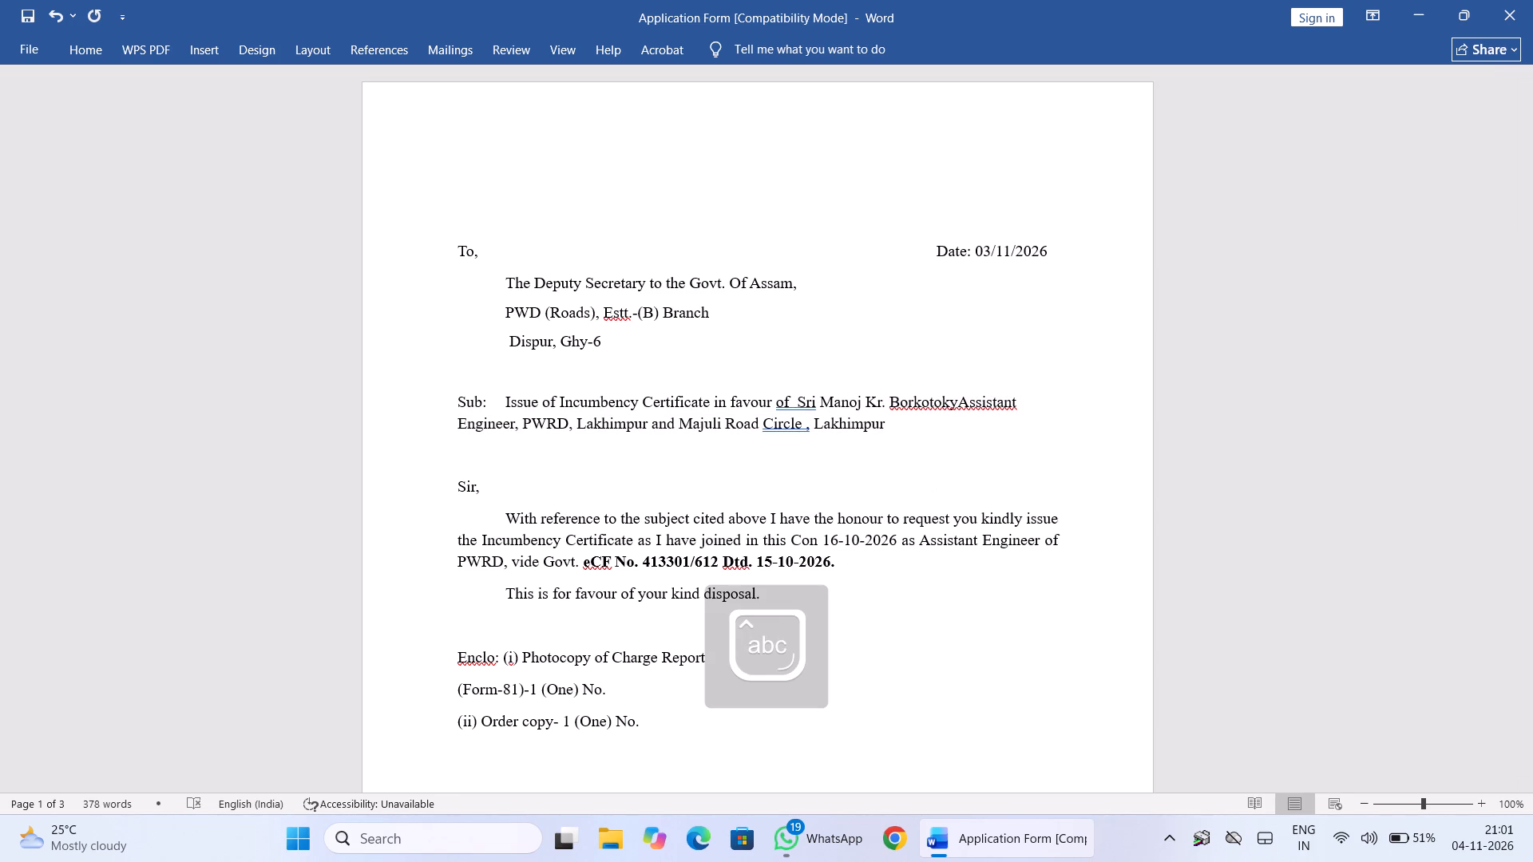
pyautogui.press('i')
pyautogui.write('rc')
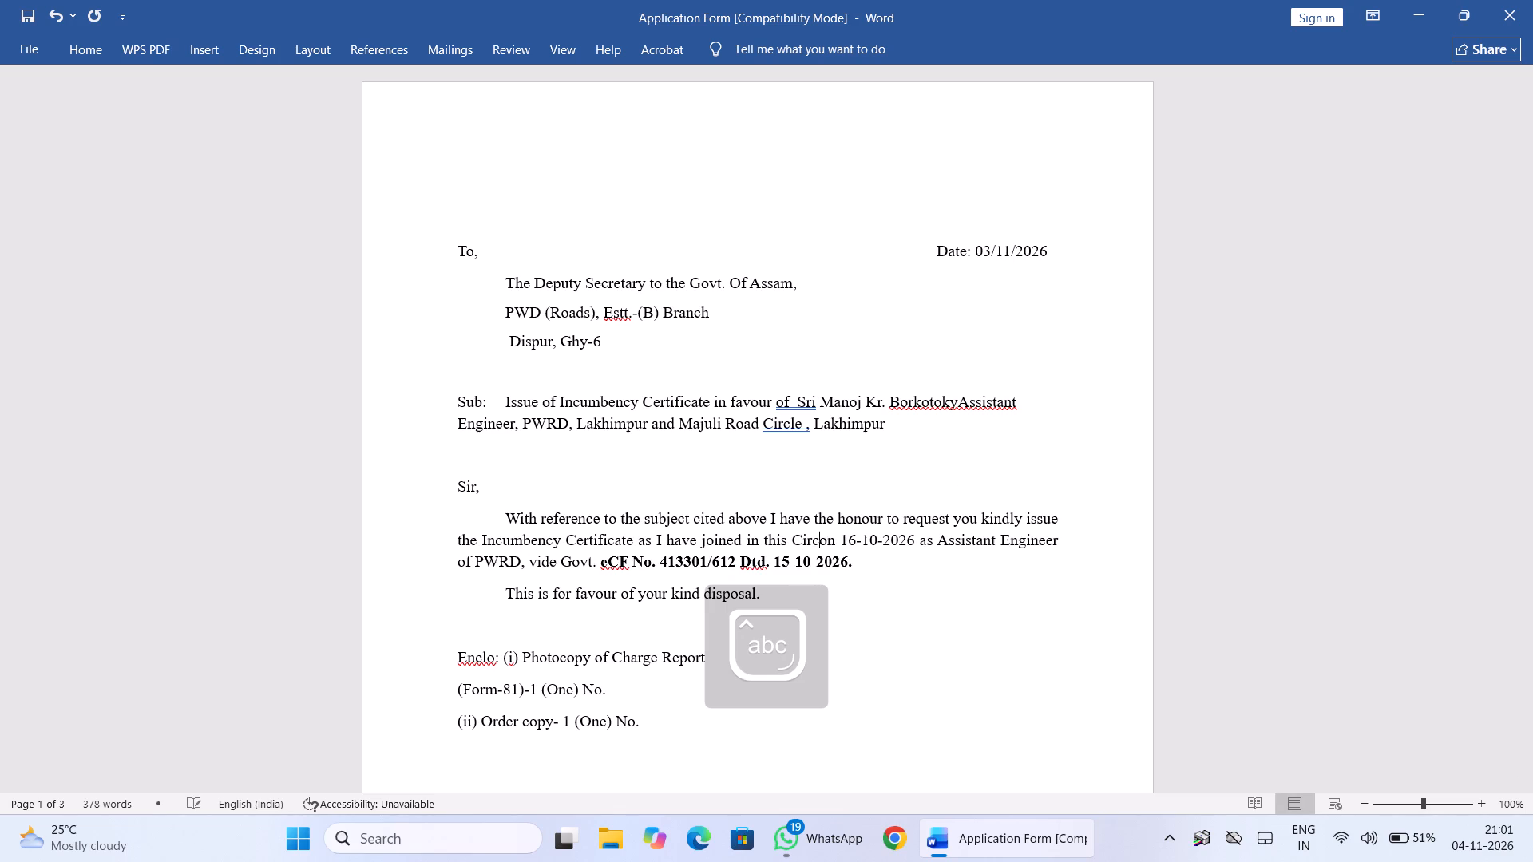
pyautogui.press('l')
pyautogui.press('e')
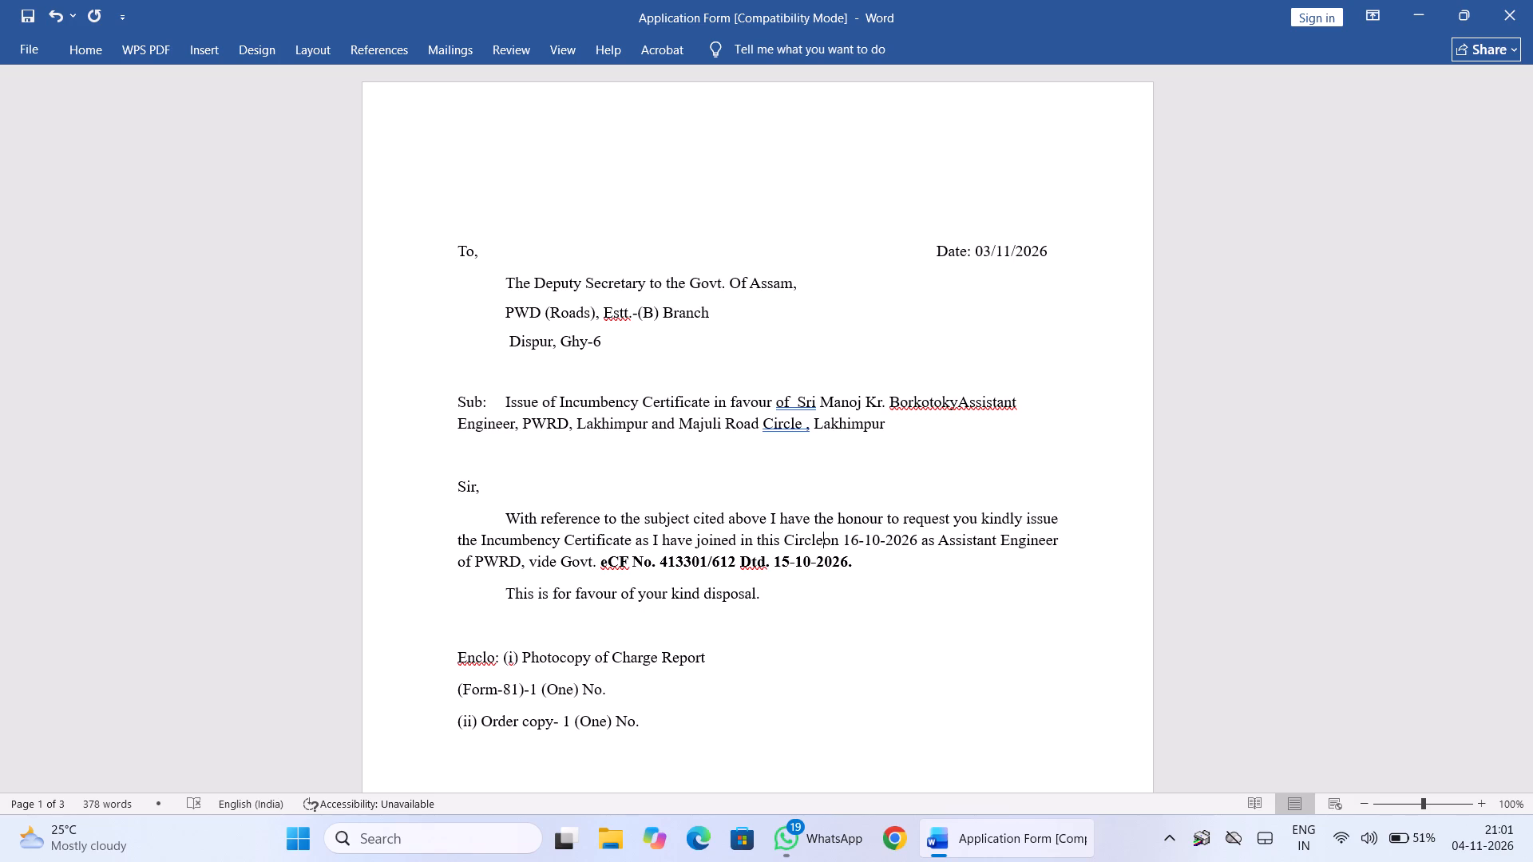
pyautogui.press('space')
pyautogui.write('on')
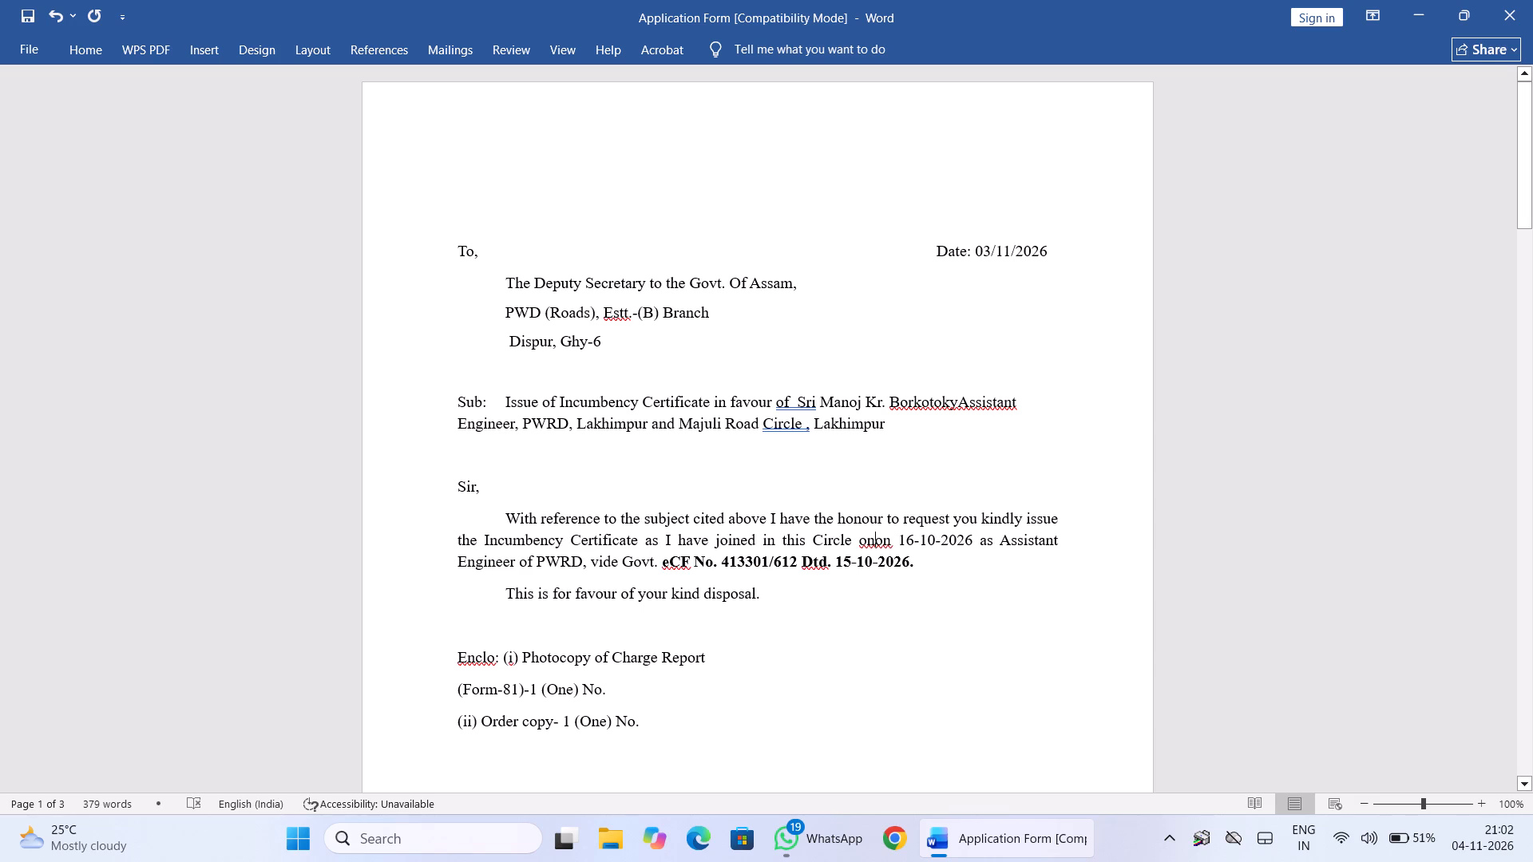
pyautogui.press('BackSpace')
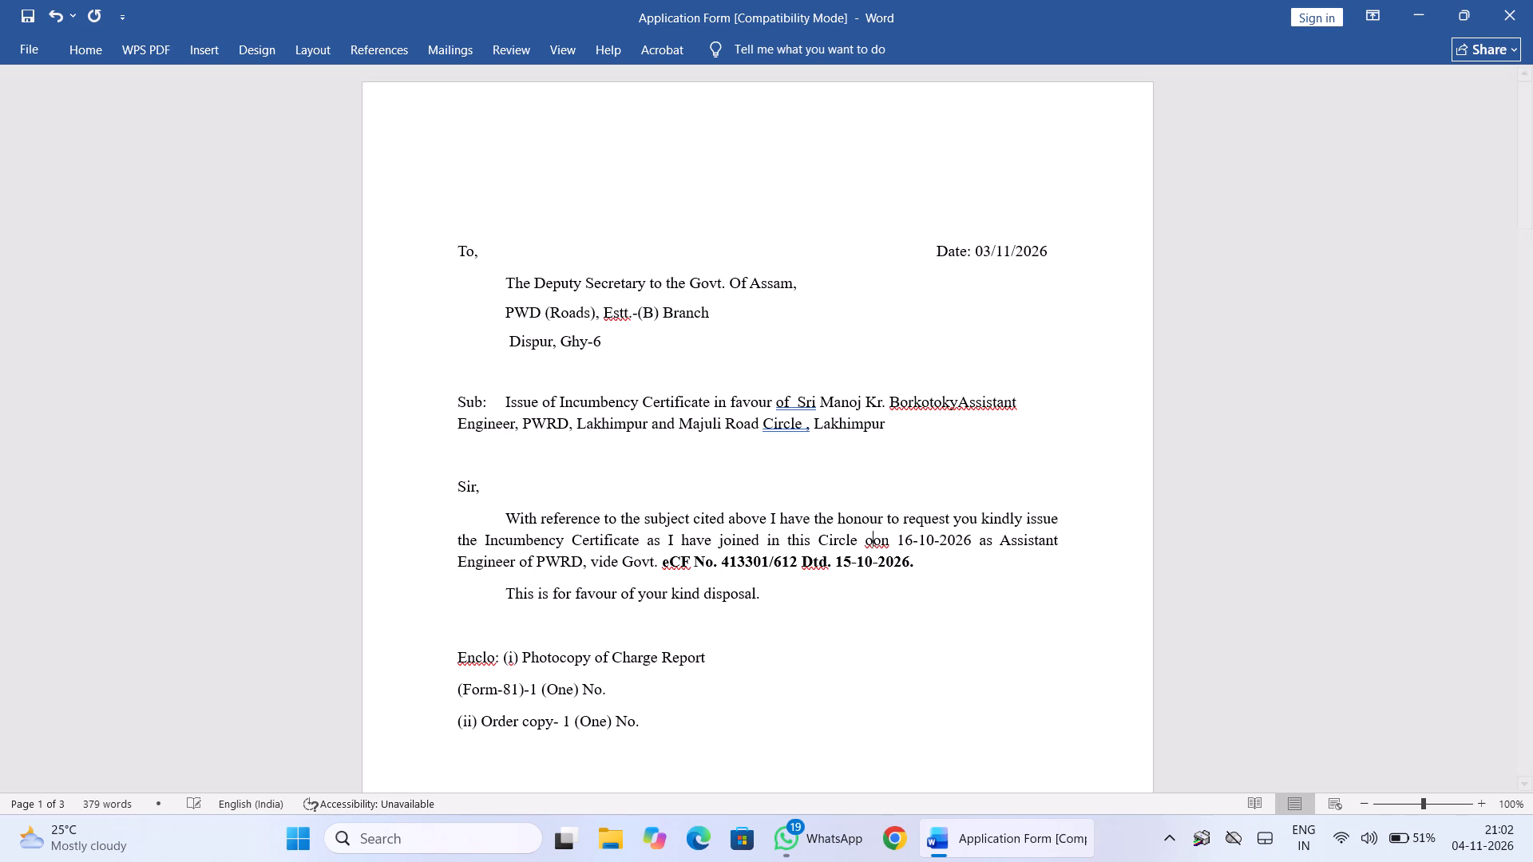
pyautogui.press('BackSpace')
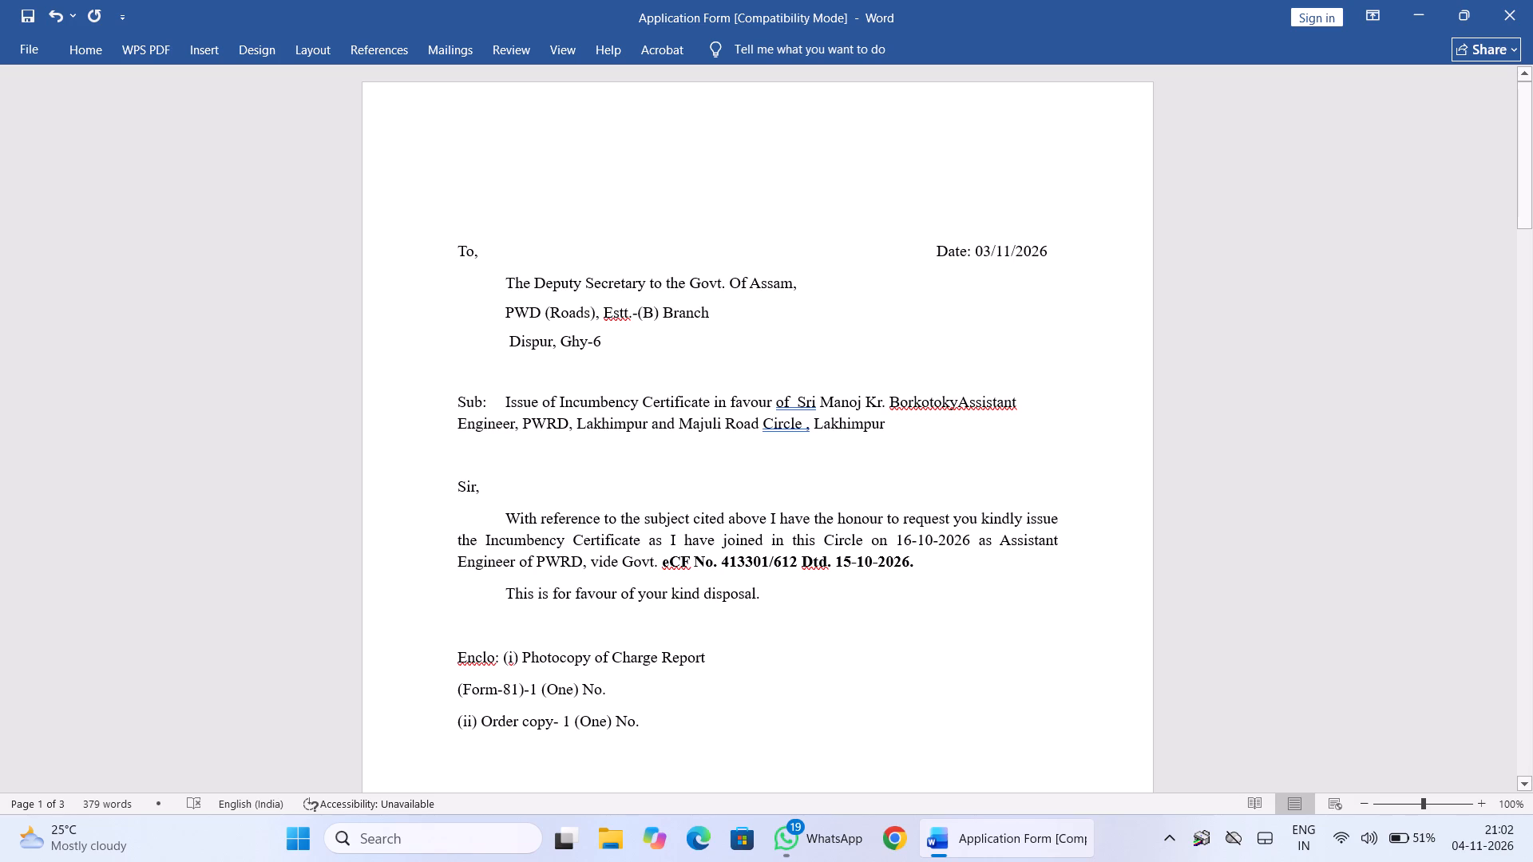
# Copy ", Lakhimpur and Majuli Road Circle , Lakhimpur" from the subject line and paste it before "vide Govt." in the body paragraph.
pyautogui.click(589, 565)
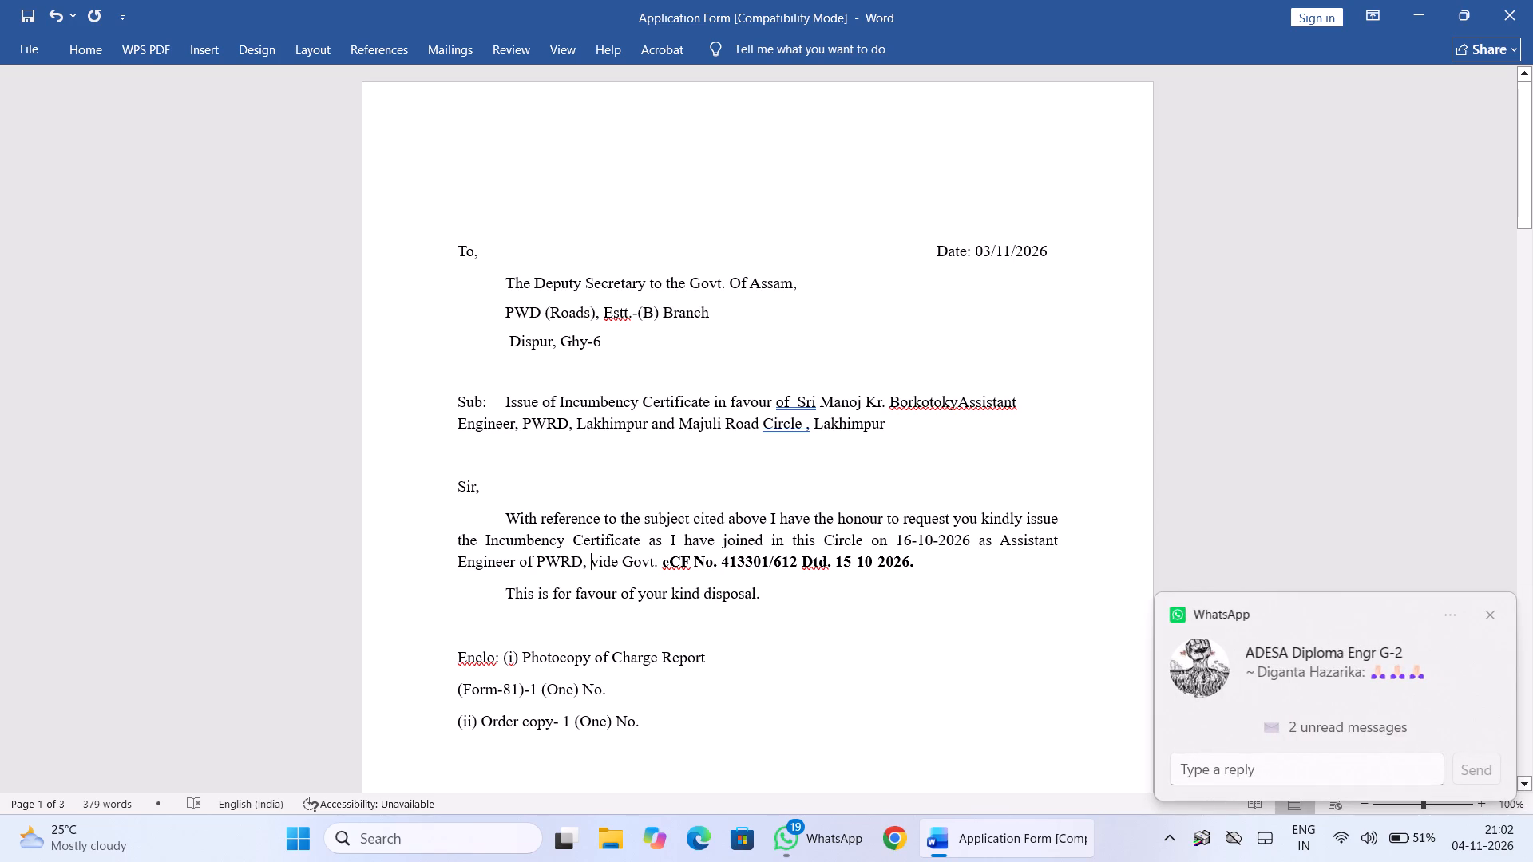
pyautogui.moveTo(572, 419); pyautogui.dragTo(819, 424)
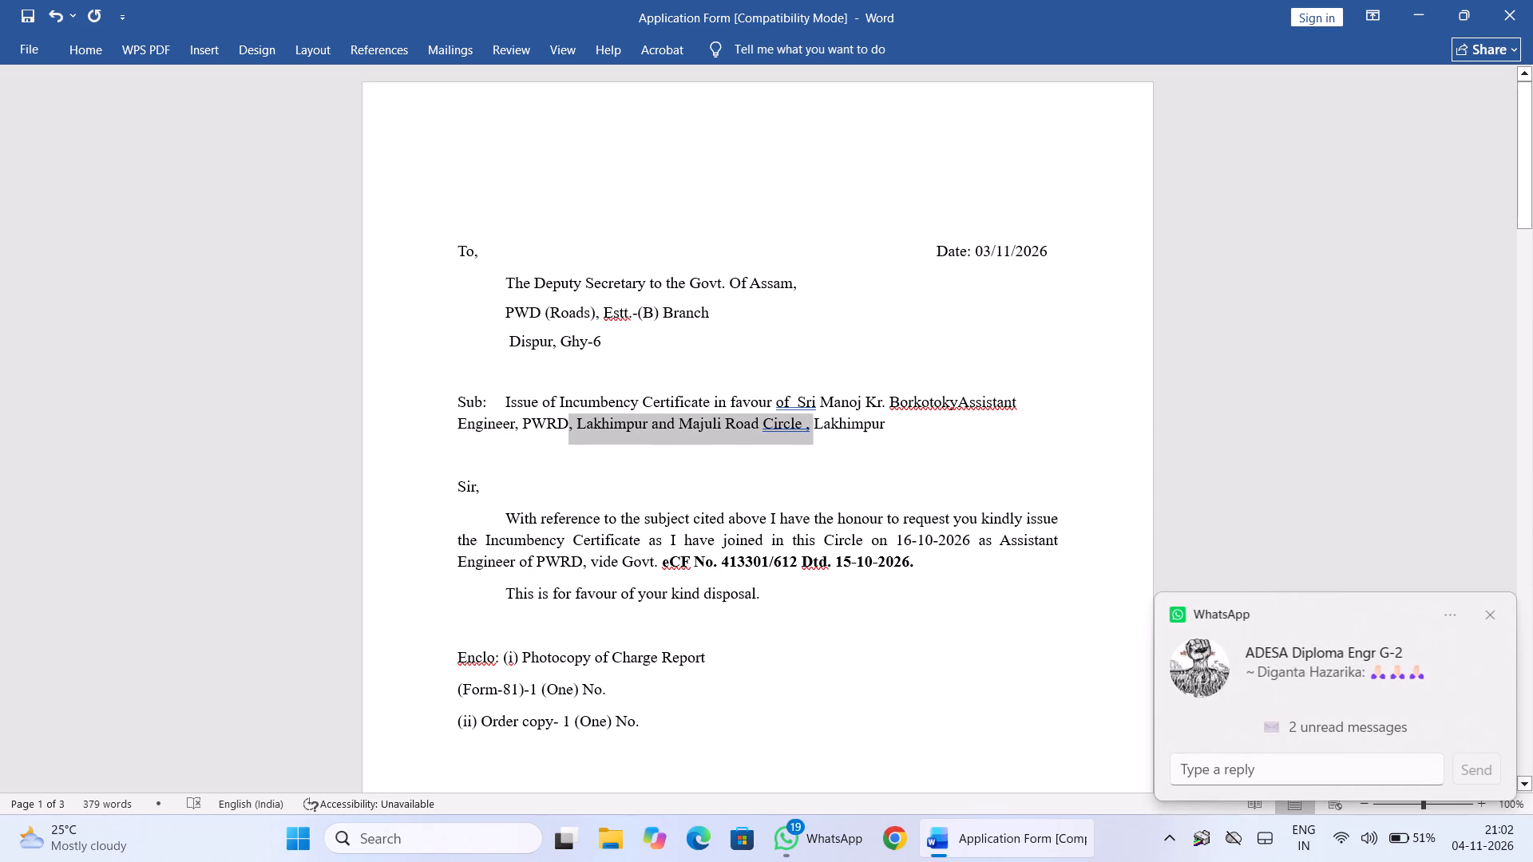
pyautogui.moveTo(819, 424); pyautogui.dragTo(862, 424)
pyautogui.rightClick(862, 424)
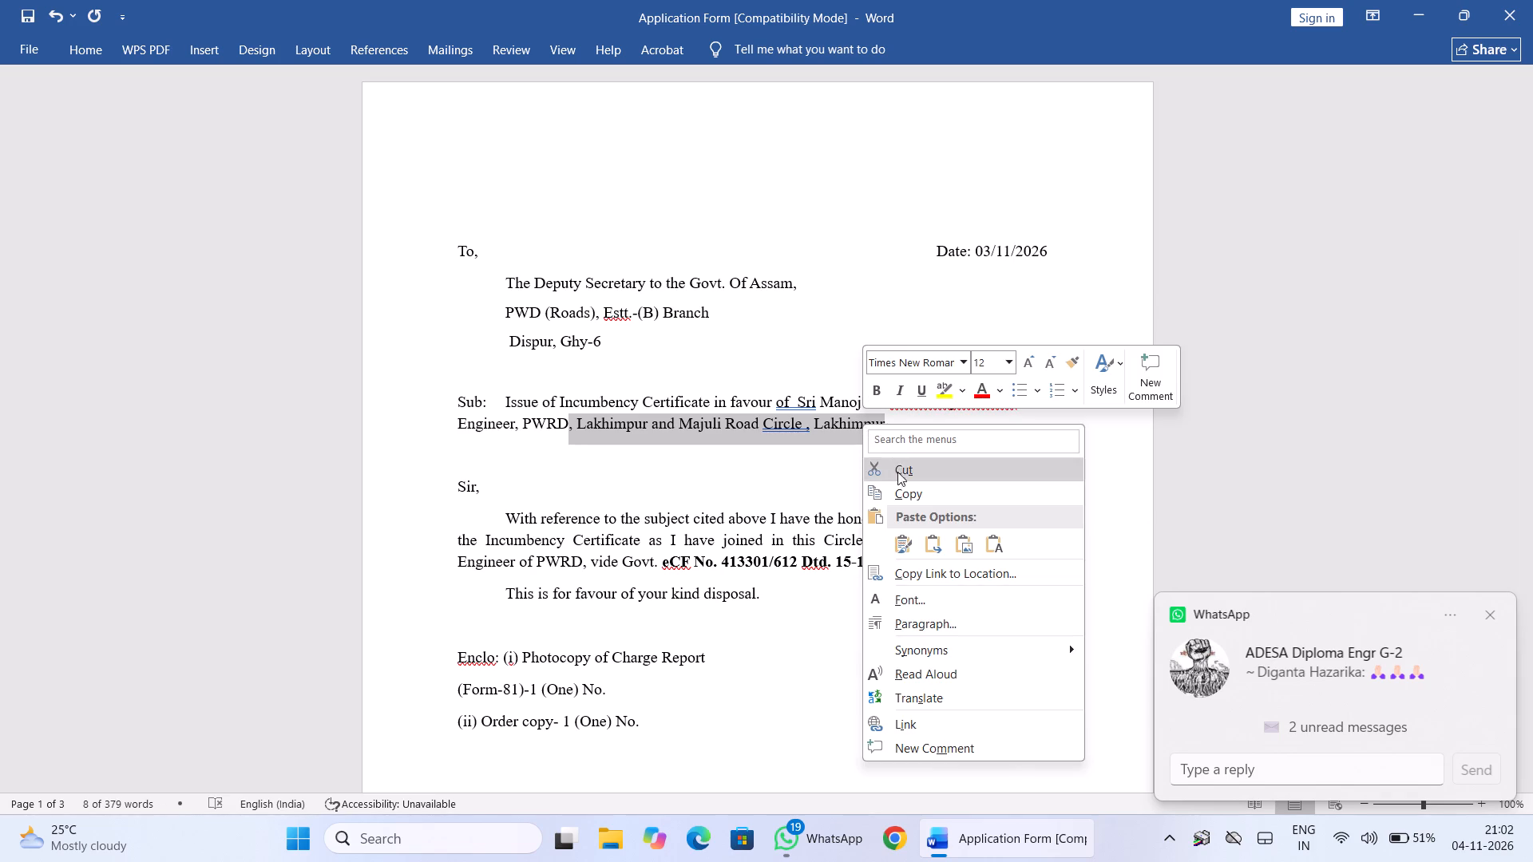
pyautogui.click(907, 490)
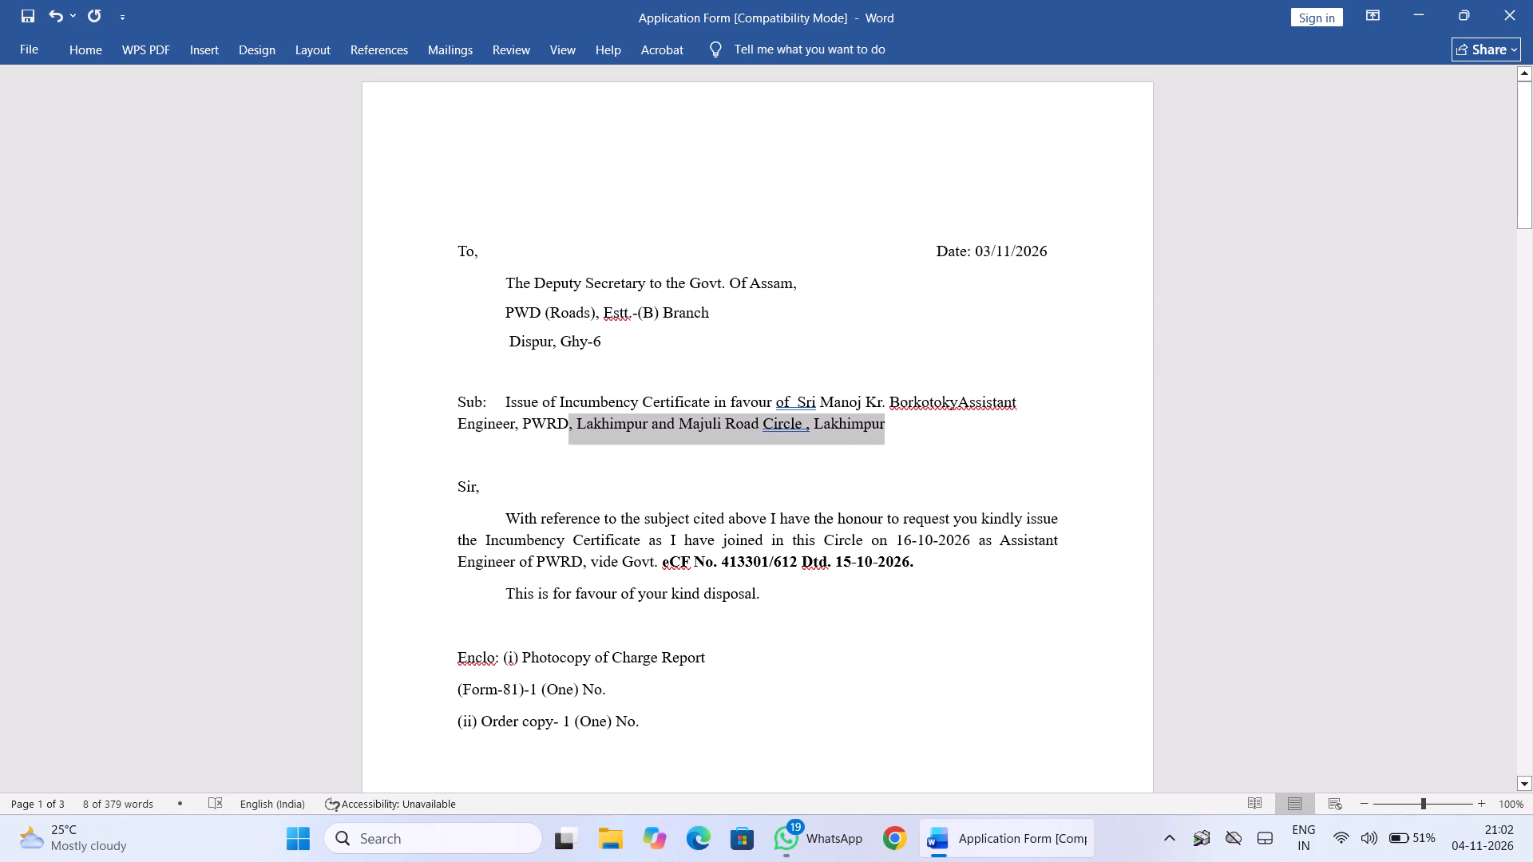
pyautogui.click(589, 560)
pyautogui.rightClick(589, 560)
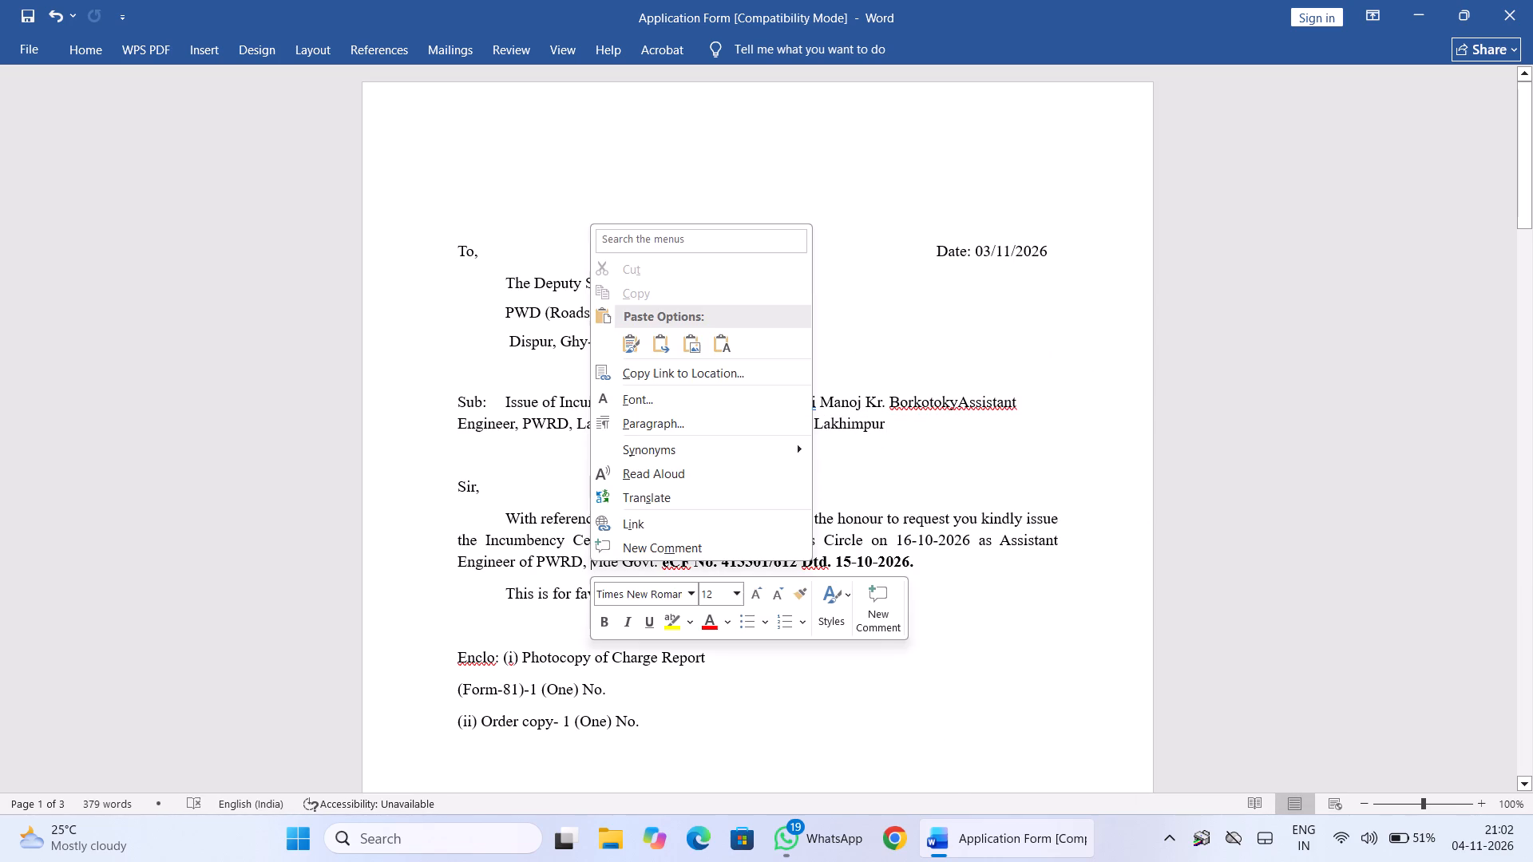
pyautogui.click(622, 338)
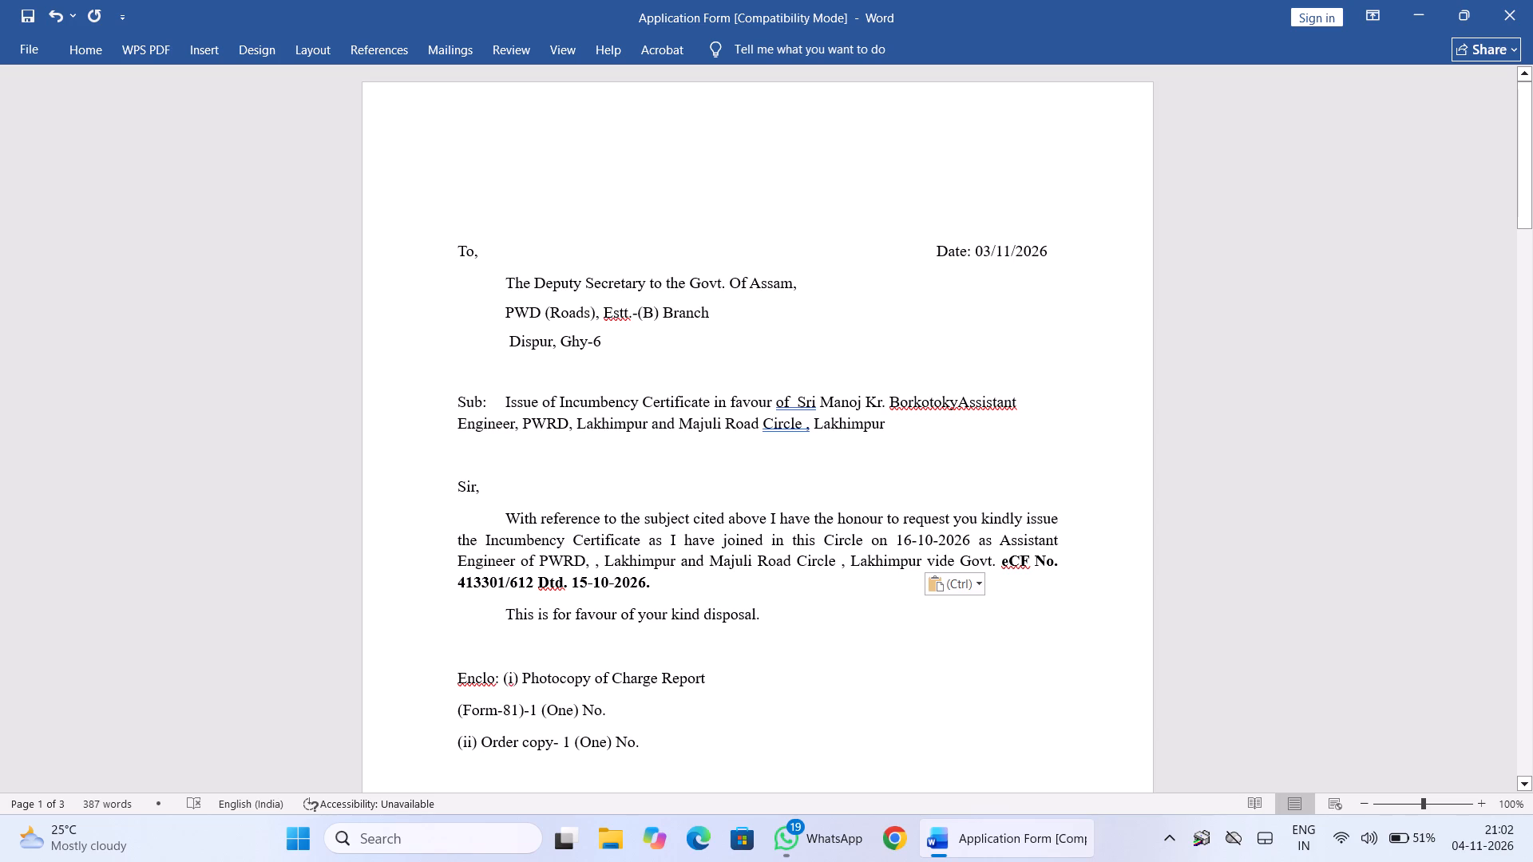
pyautogui.click(1030, 639)
# Delete "Sarupathar Territorial Road Division." from the signature block under "Yours Faithfully".
pyautogui.scroll(-5, 1046, 655)
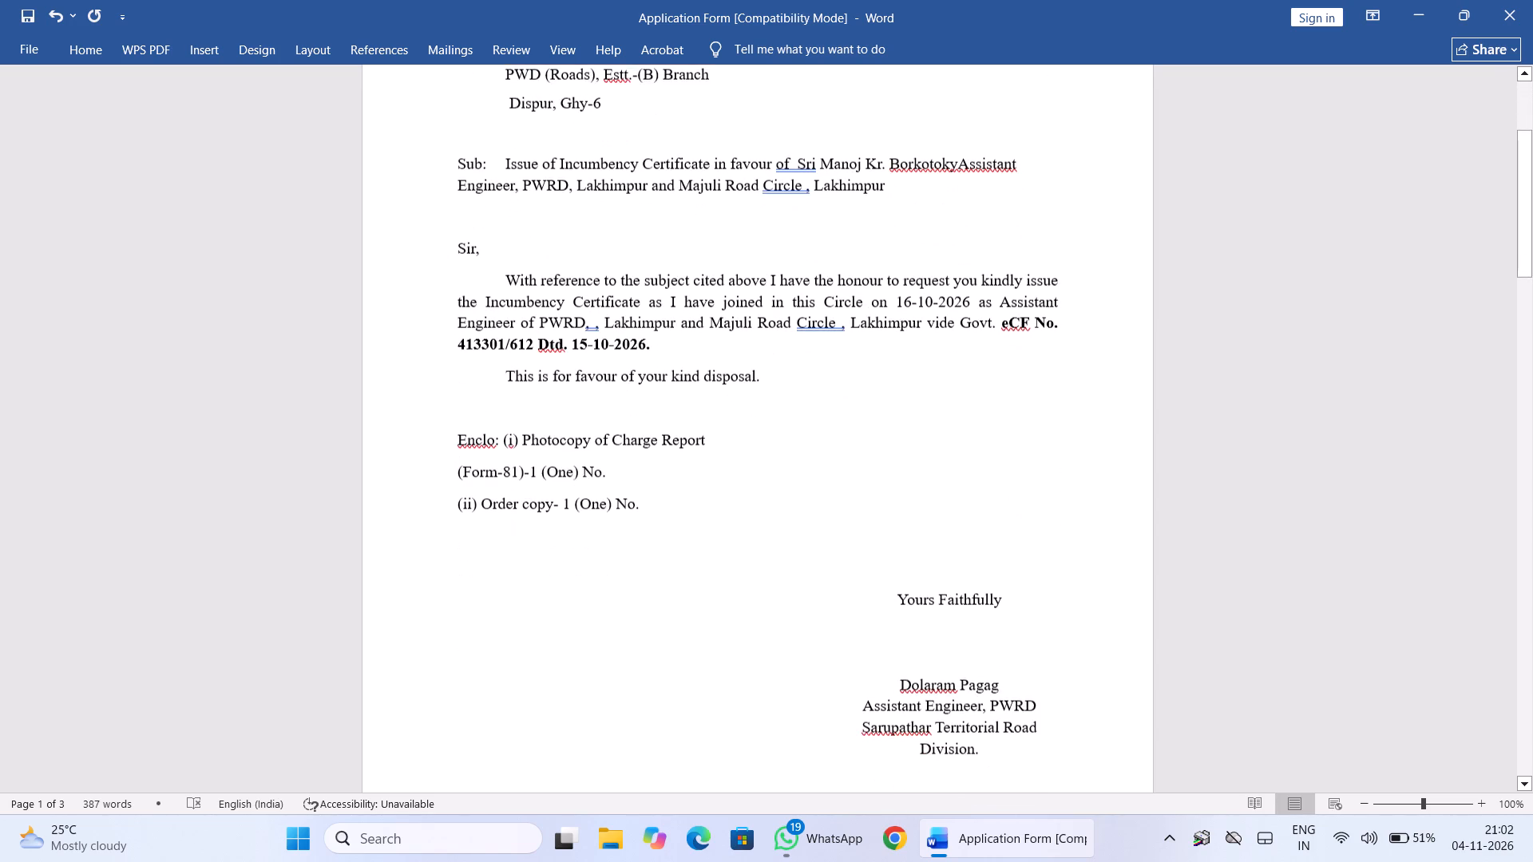
pyautogui.scroll(-1, 1046, 655)
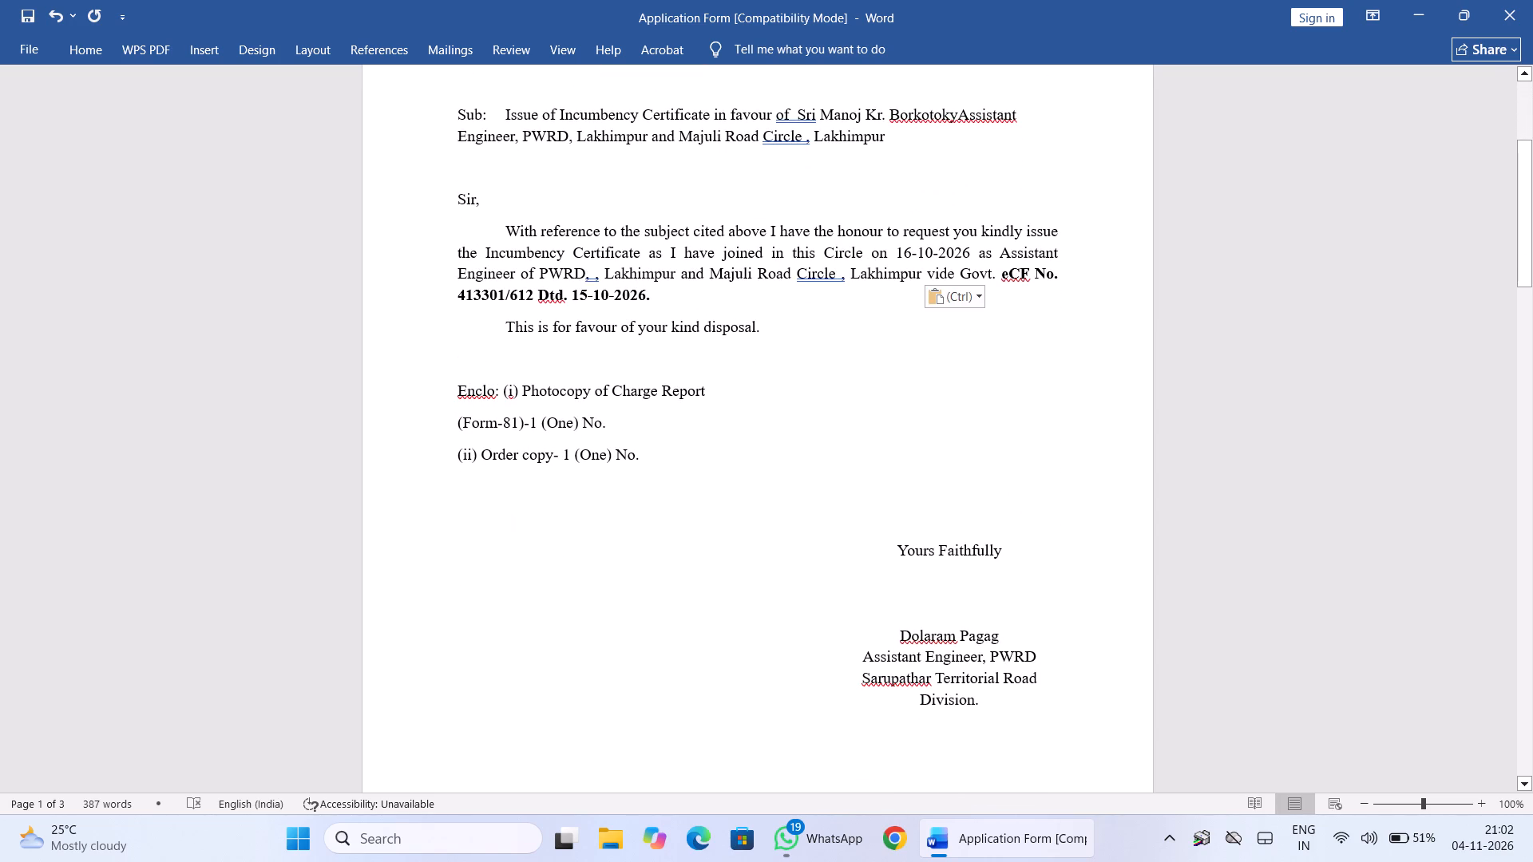
pyautogui.moveTo(857, 677); pyautogui.dragTo(997, 730)
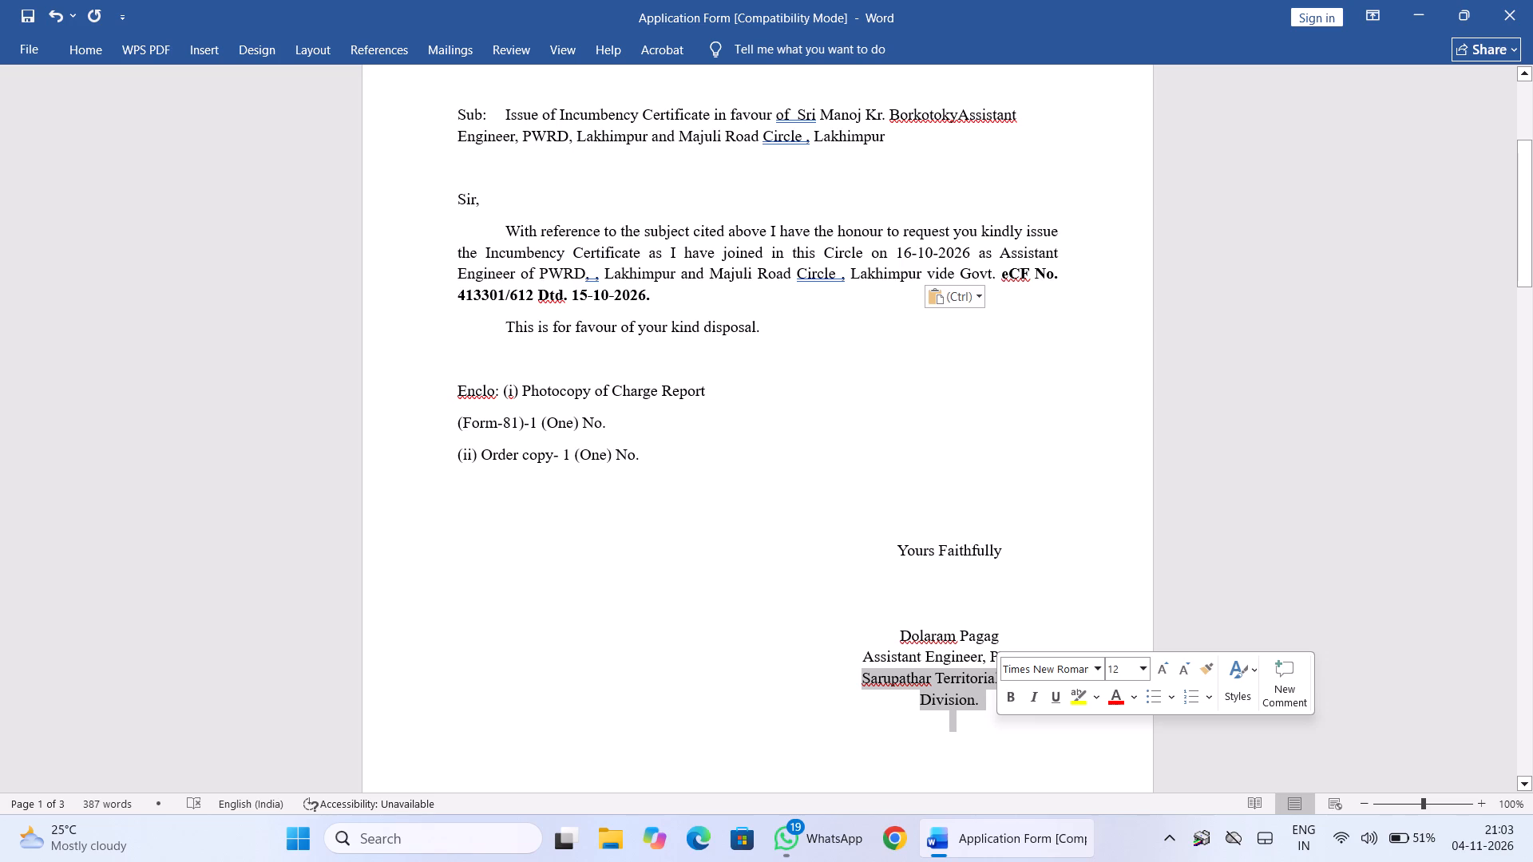
pyautogui.press('BackSpace')
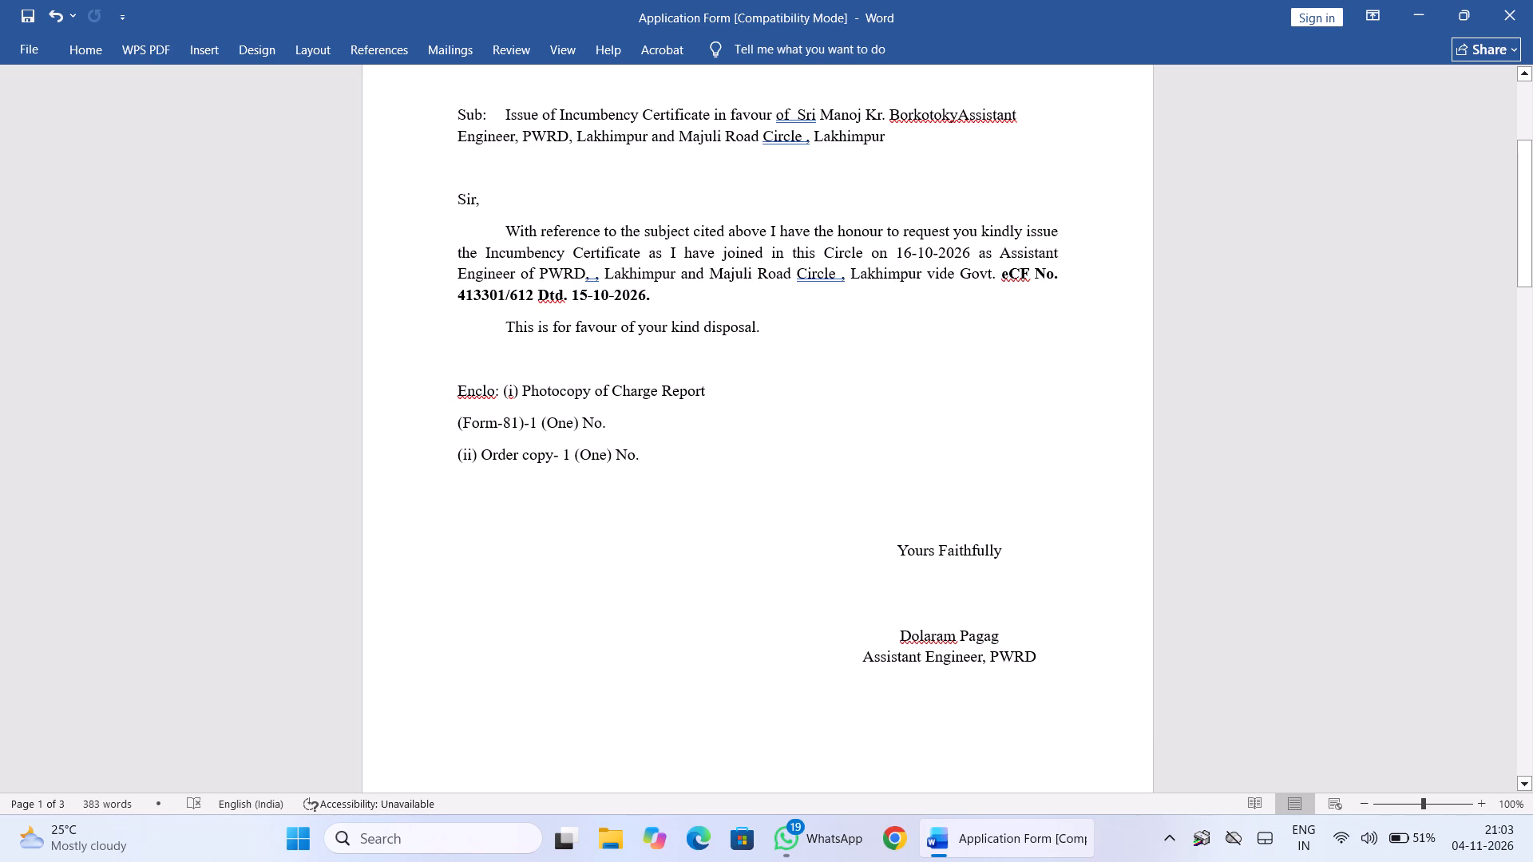
# Copy "Lakhimpur and Majuli Road Circle , Lakhimpur" from the body paragraph onto a new line below "Assistant Engineer, PWRD" in the signature block.
pyautogui.moveTo(603, 263); pyautogui.dragTo(603, 264)
pyautogui.moveTo(603, 264); pyautogui.dragTo(794, 284)
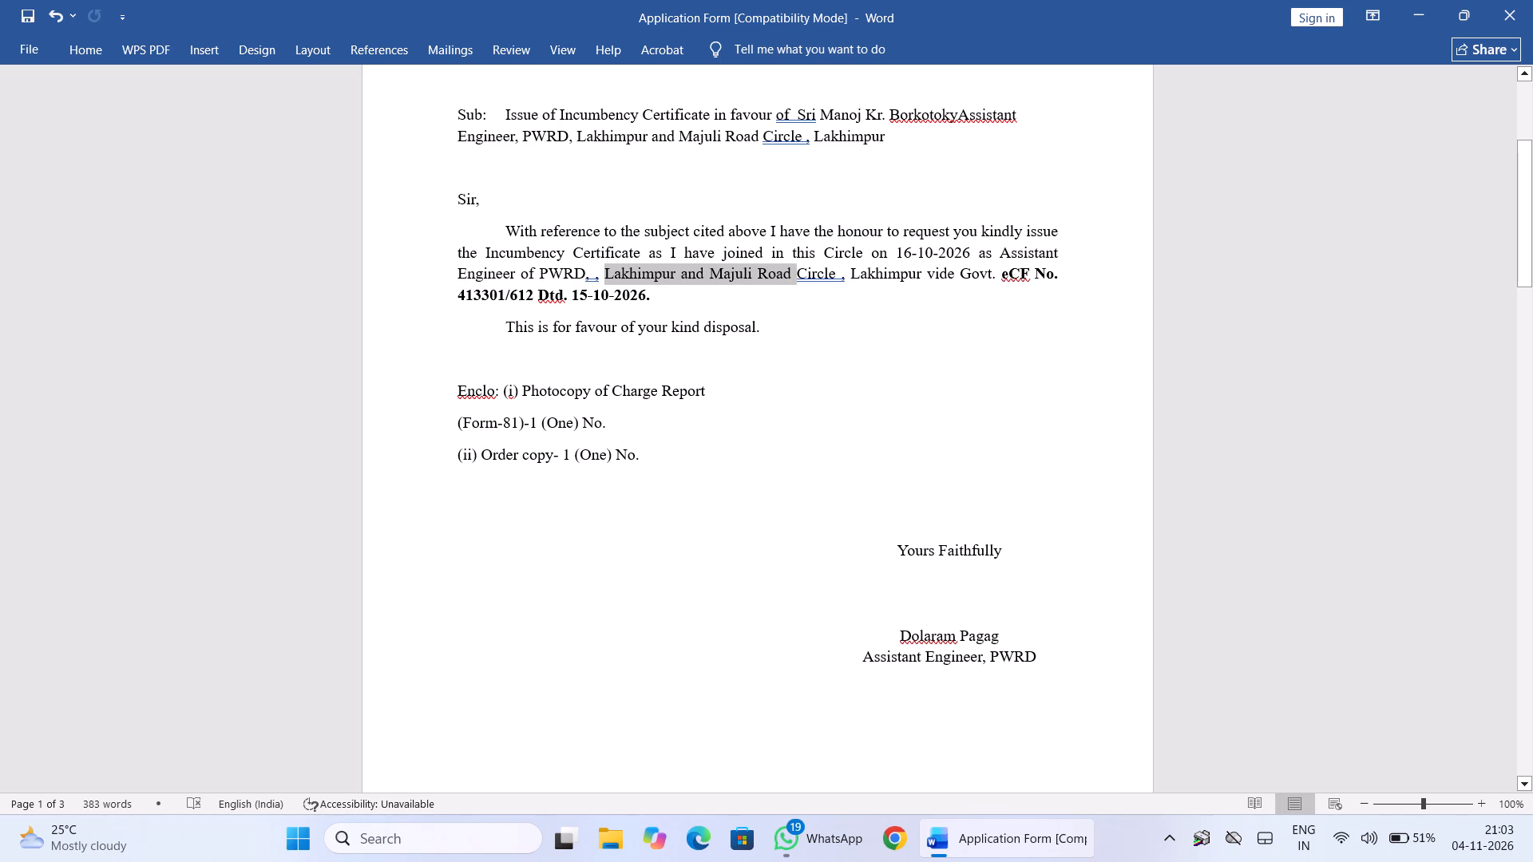
pyautogui.moveTo(794, 284); pyautogui.dragTo(921, 279)
pyautogui.rightClick(878, 274)
pyautogui.click(923, 342)
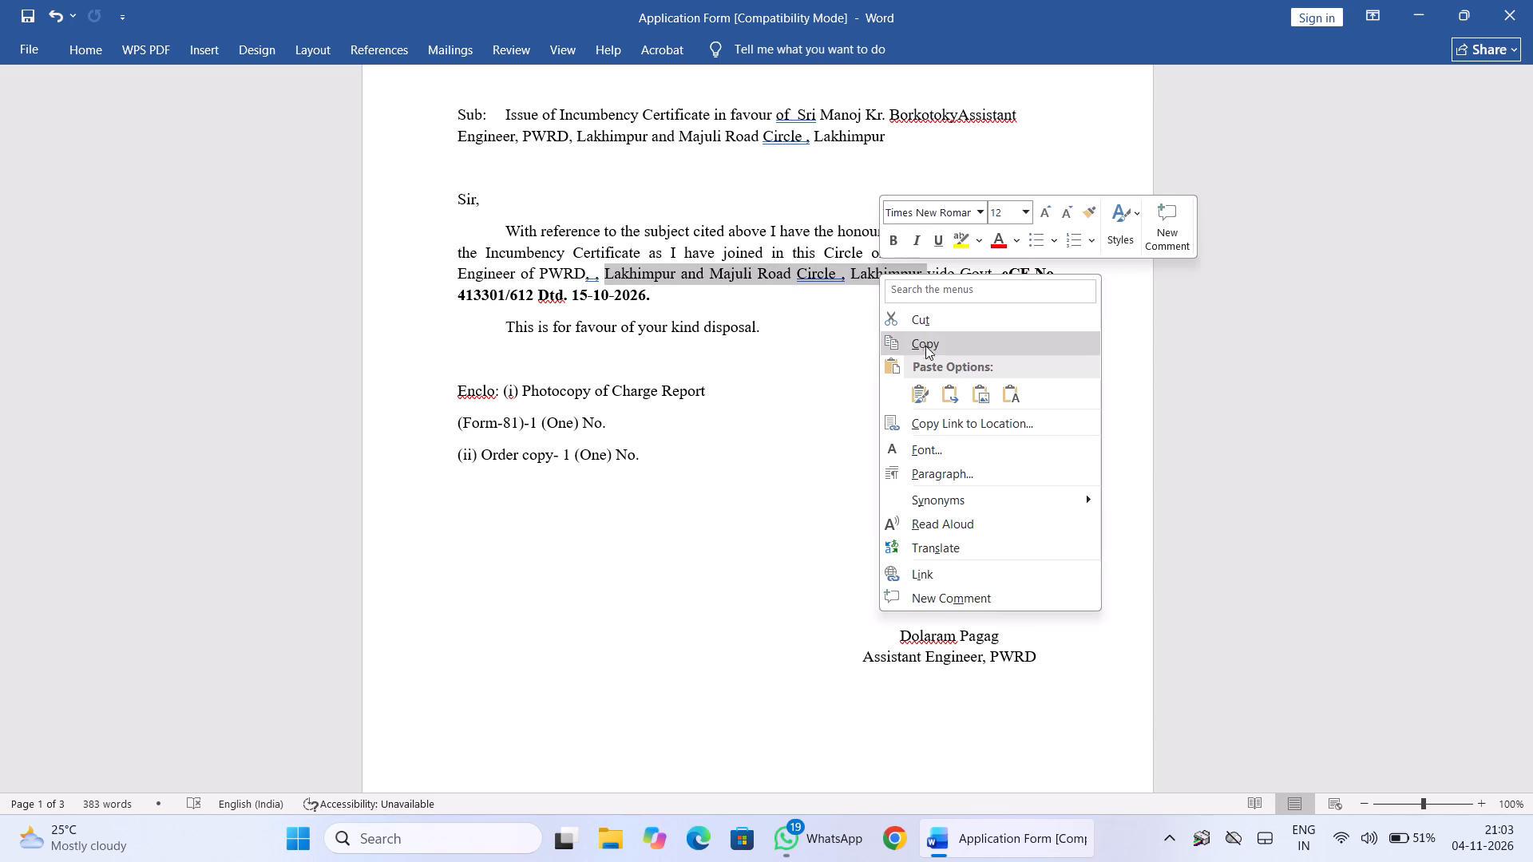
pyautogui.click(1050, 661)
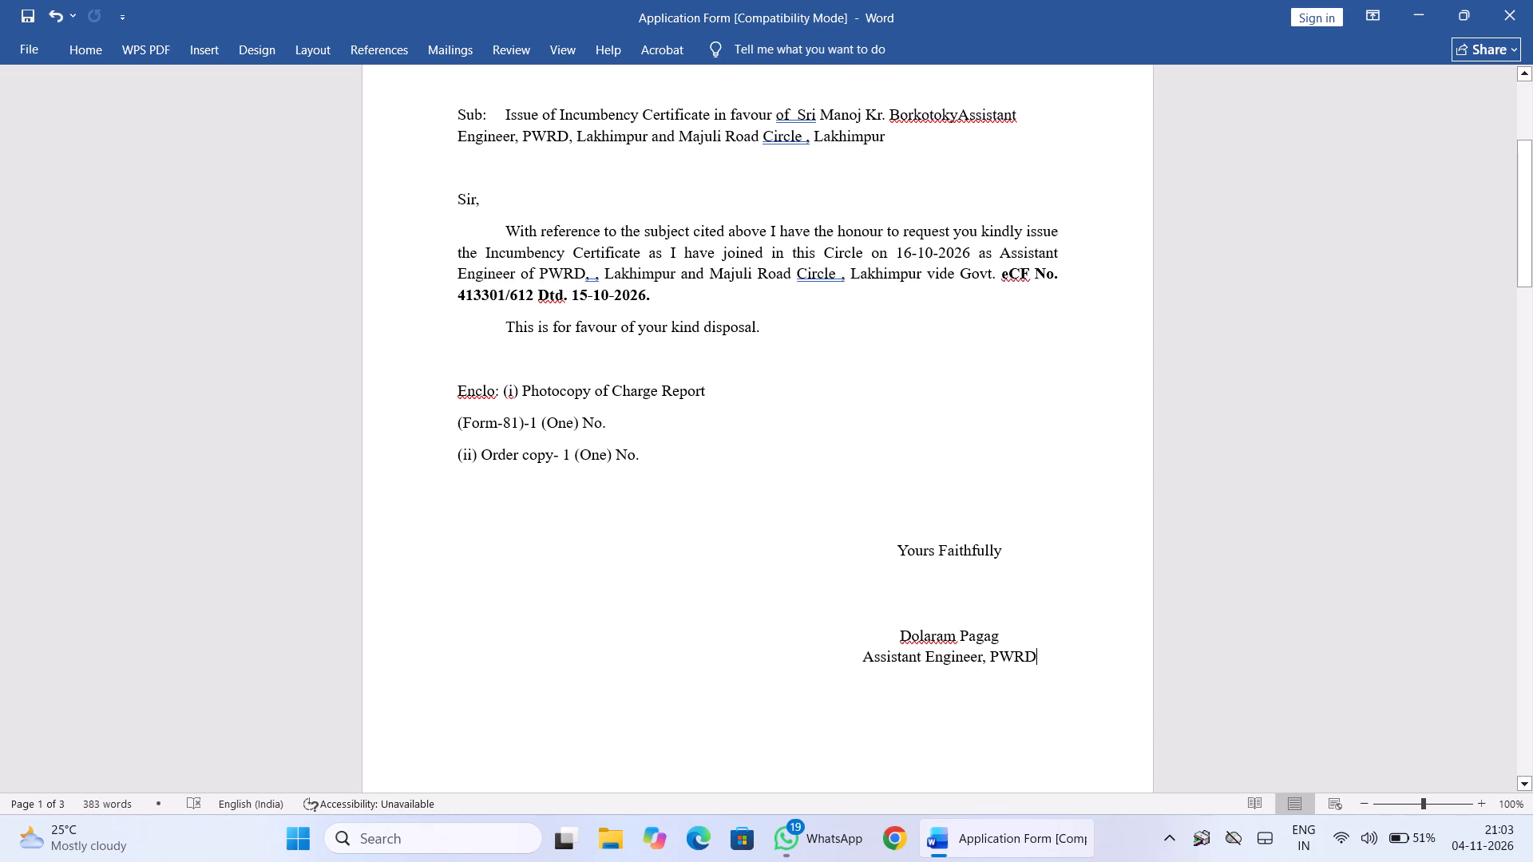
pyautogui.press('Return')
pyautogui.hotkey('ctrl', 'v')
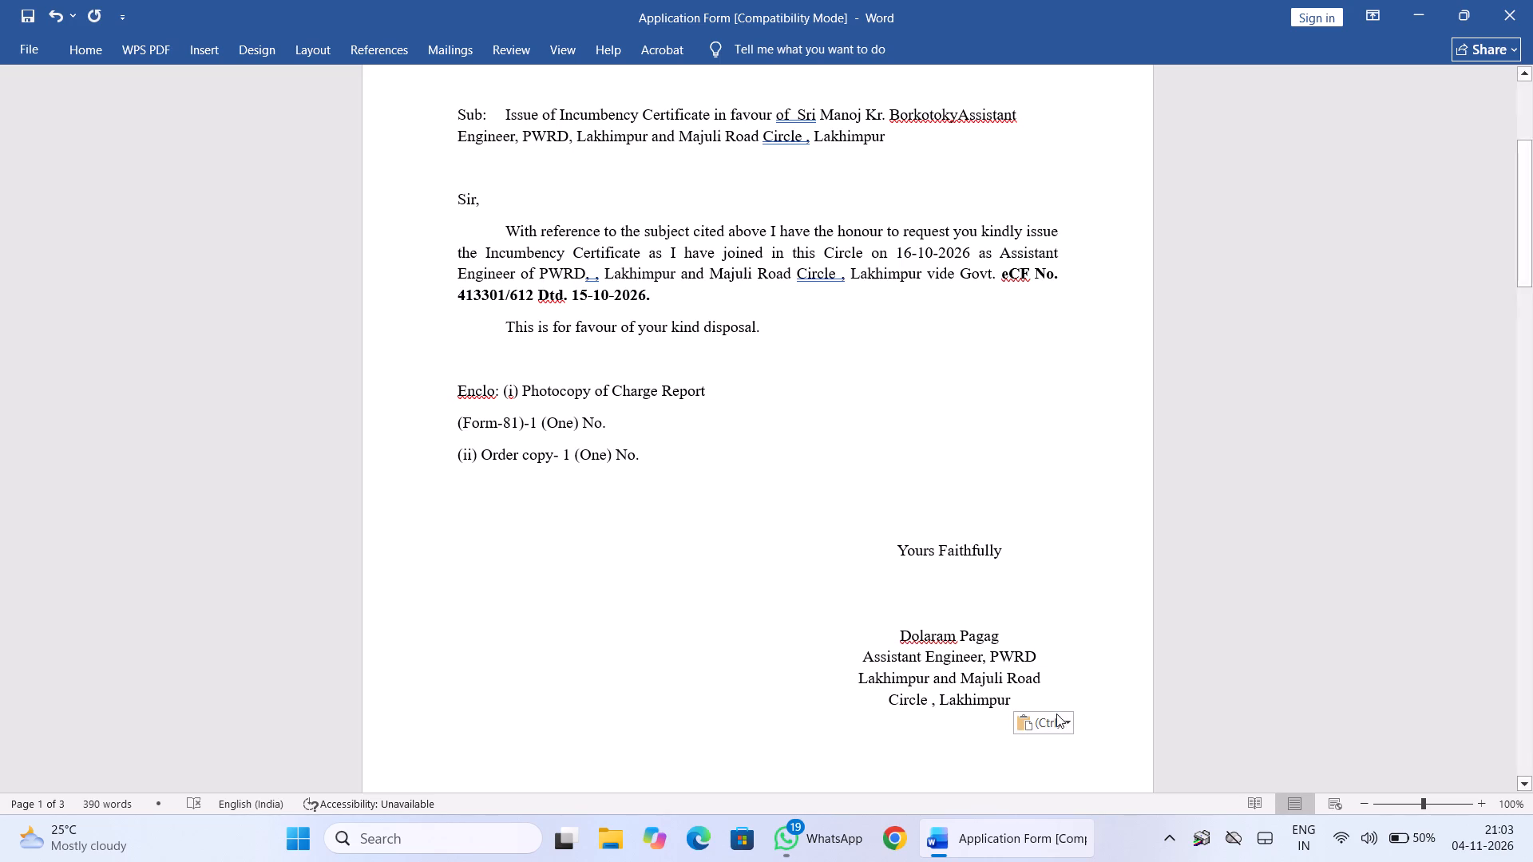
# Remove the centring and indent from the signature's office line and space it across to fit on one line beneath the designation.
pyautogui.click(982, 765)
pyautogui.click(1059, 681)
pyautogui.click(933, 702)
pyautogui.click(847, 681)
pyautogui.press('BackSpace')
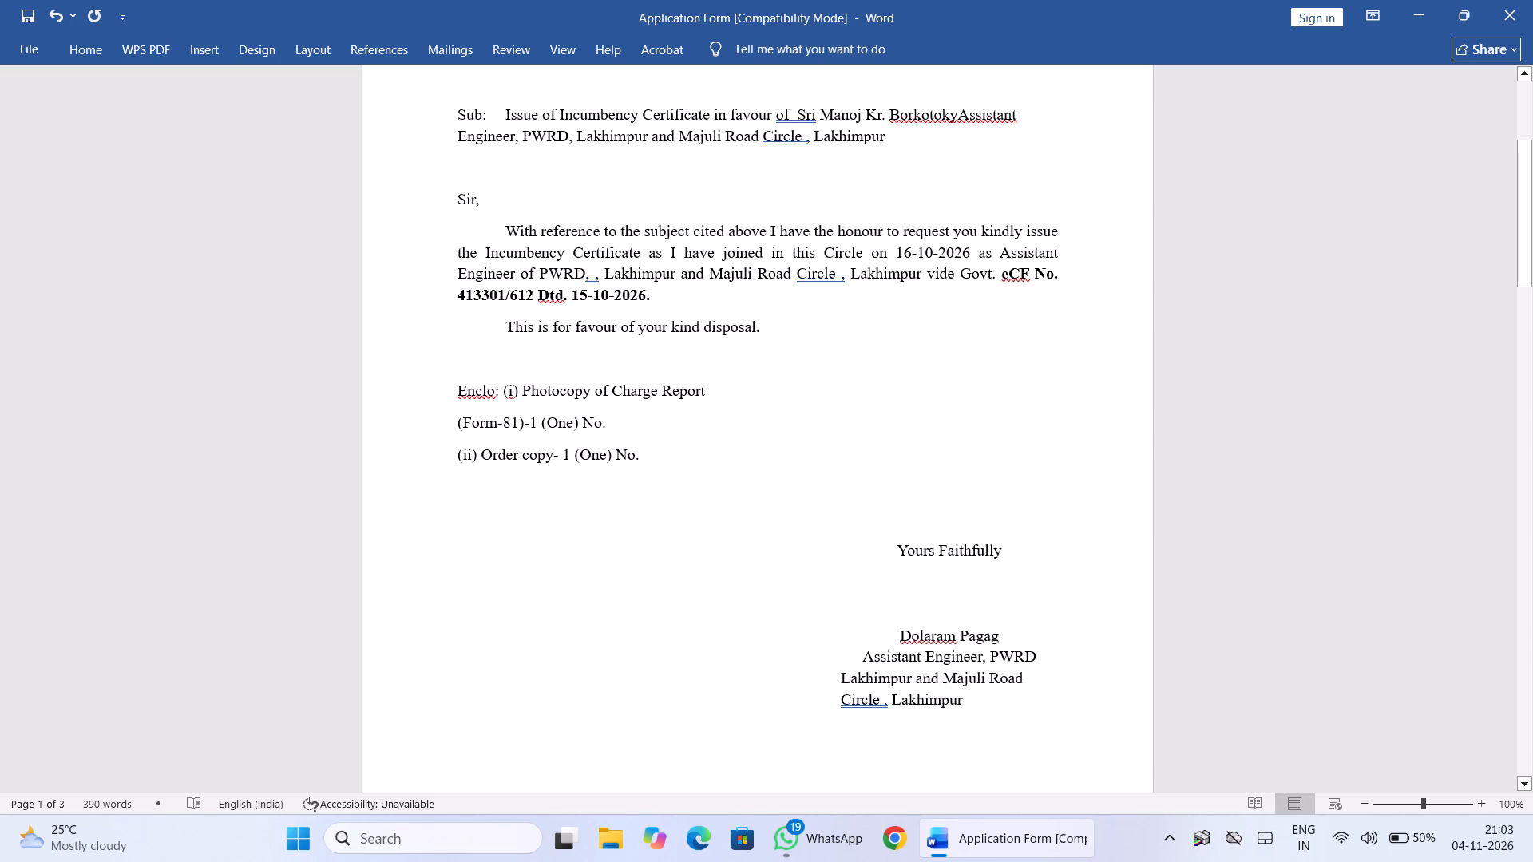
pyautogui.press('BackSpace')
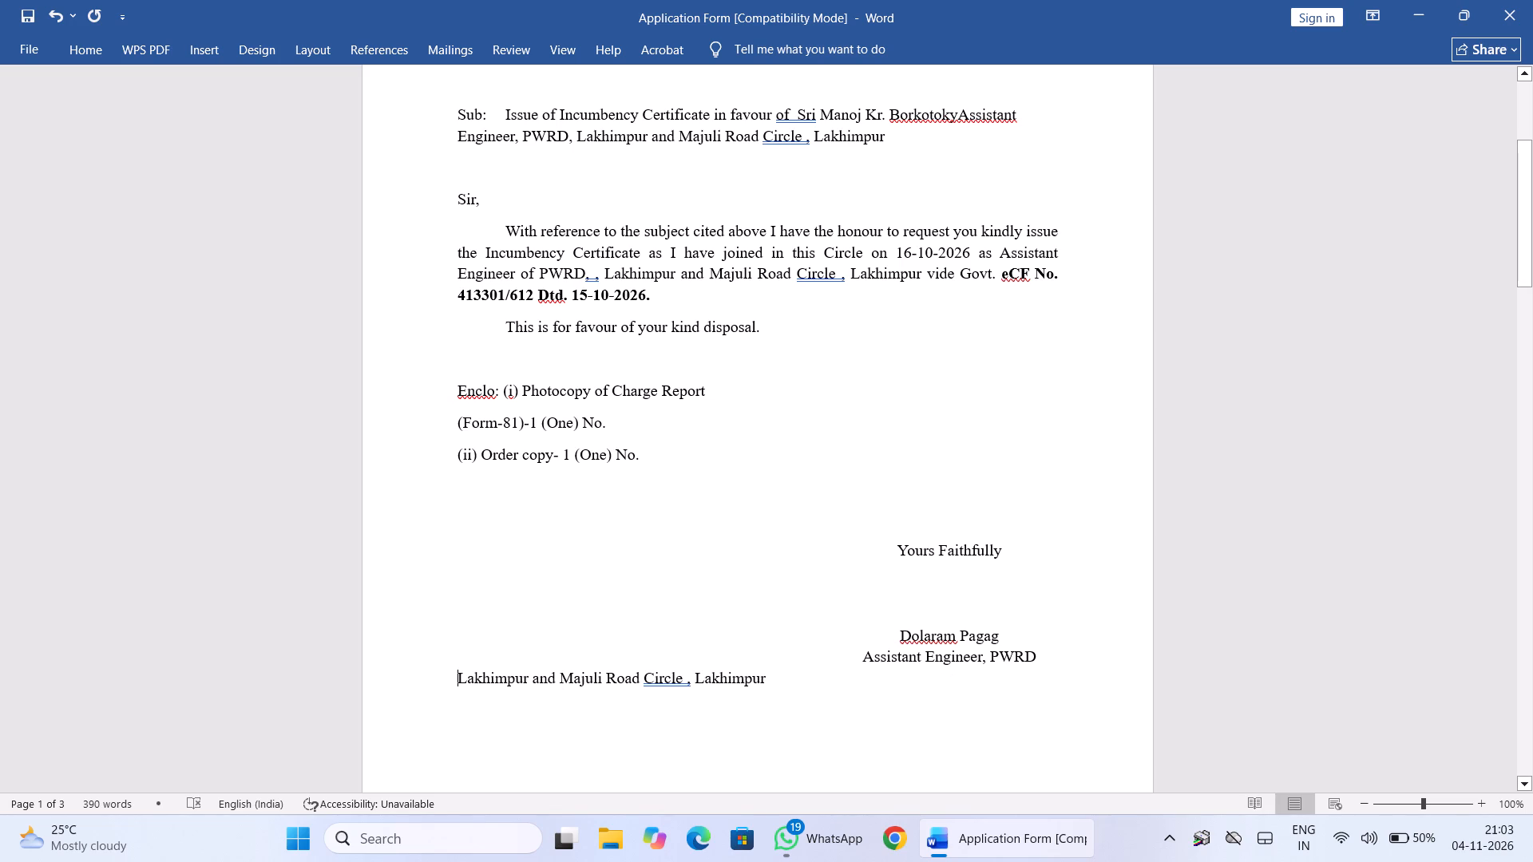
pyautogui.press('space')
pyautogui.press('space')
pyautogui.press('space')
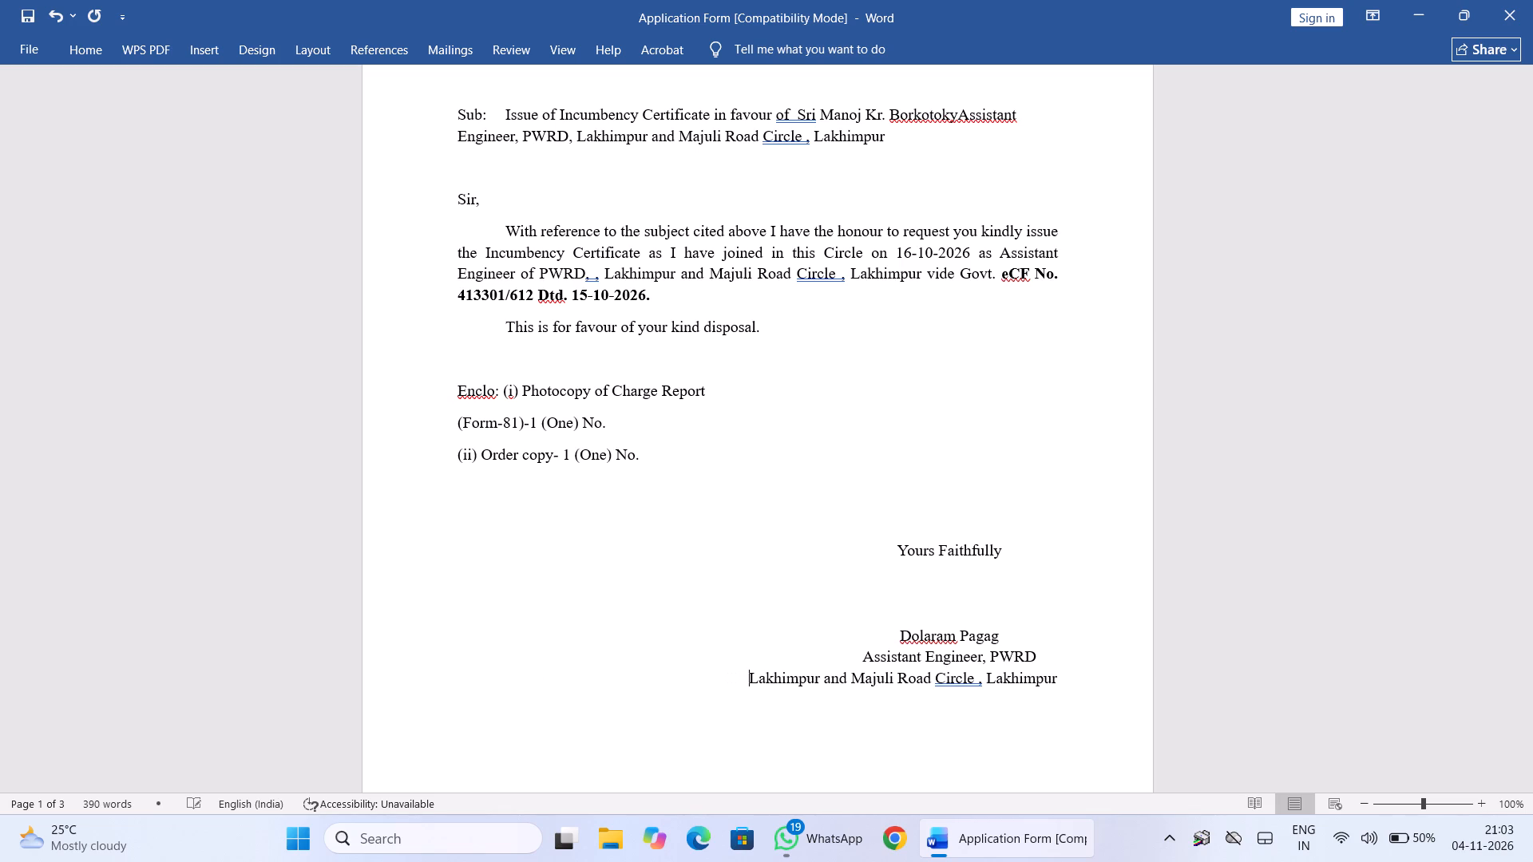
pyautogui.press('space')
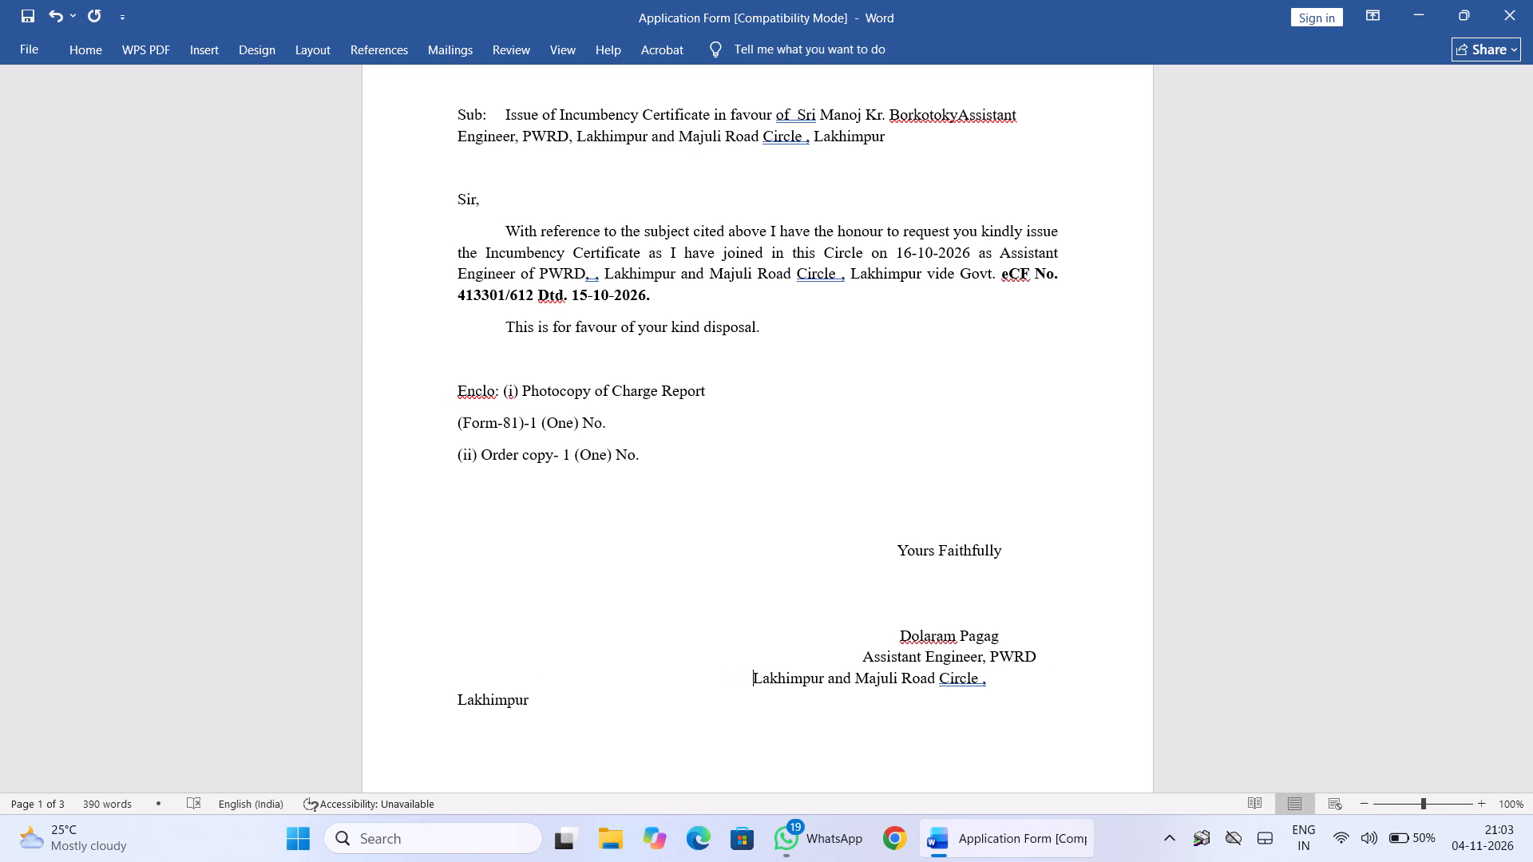
pyautogui.press('BackSpace')
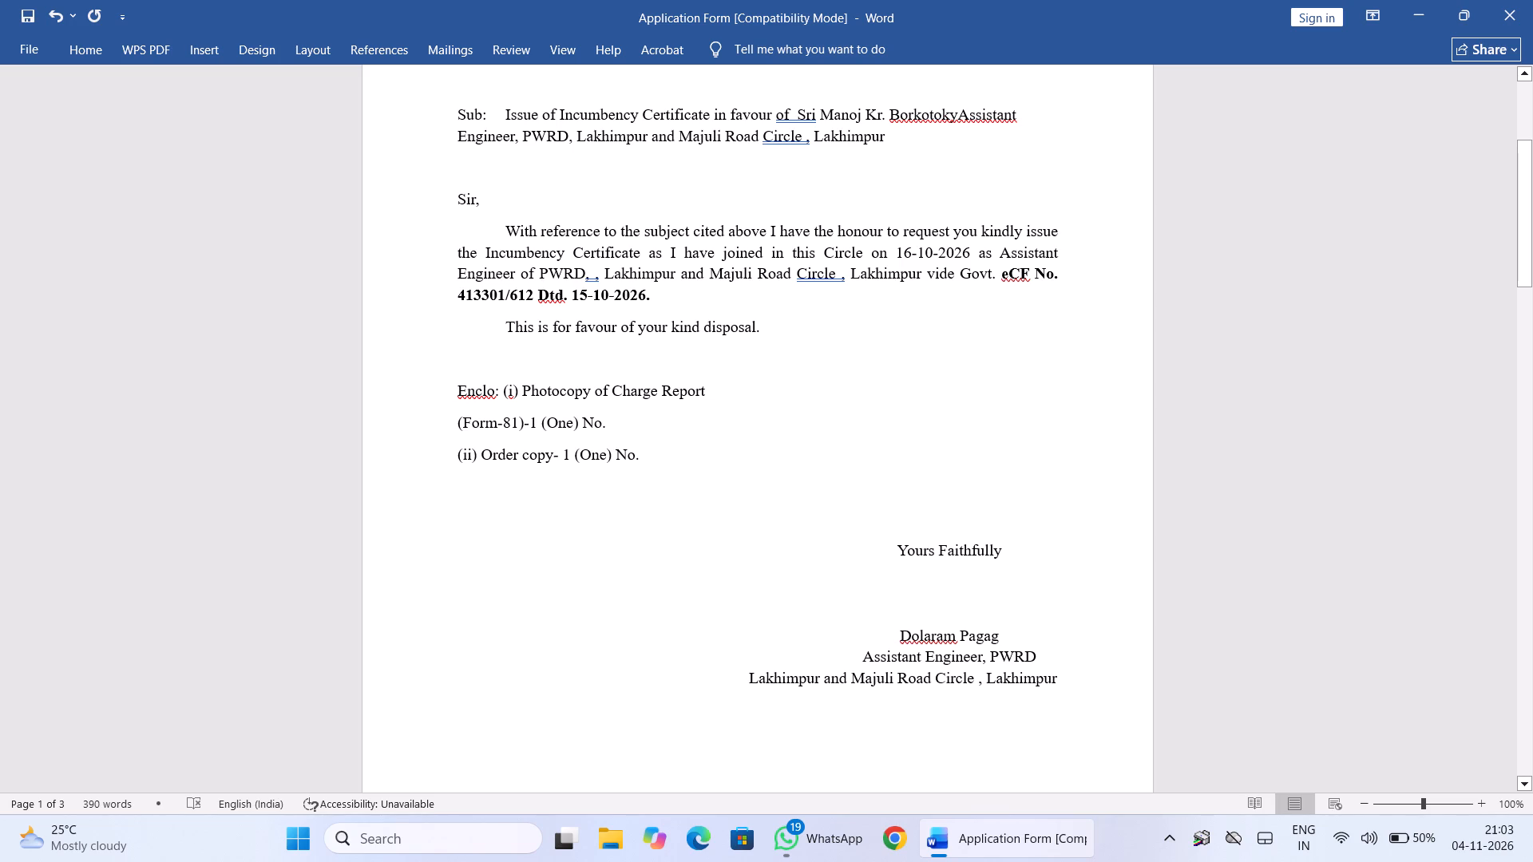
# Remove the centring from the signatory's name, and the centring, indent and line break before "Assistant Engineer, PWRD".
pyautogui.click(892, 640)
pyautogui.press('BackSpace')
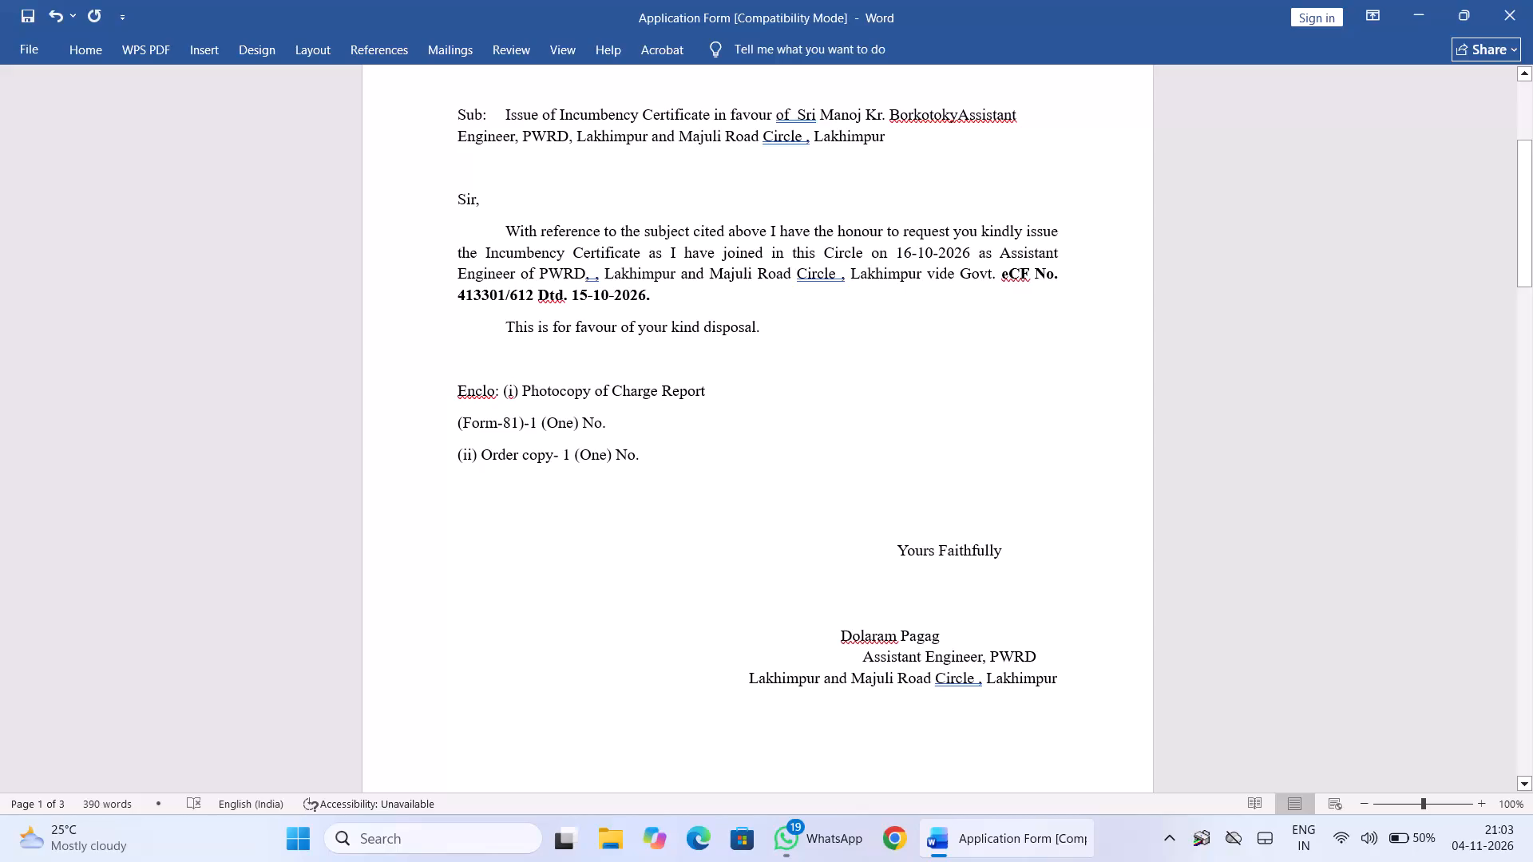
pyautogui.click(857, 658)
pyautogui.press('BackSpace')
pyautogui.press('BackSpace')
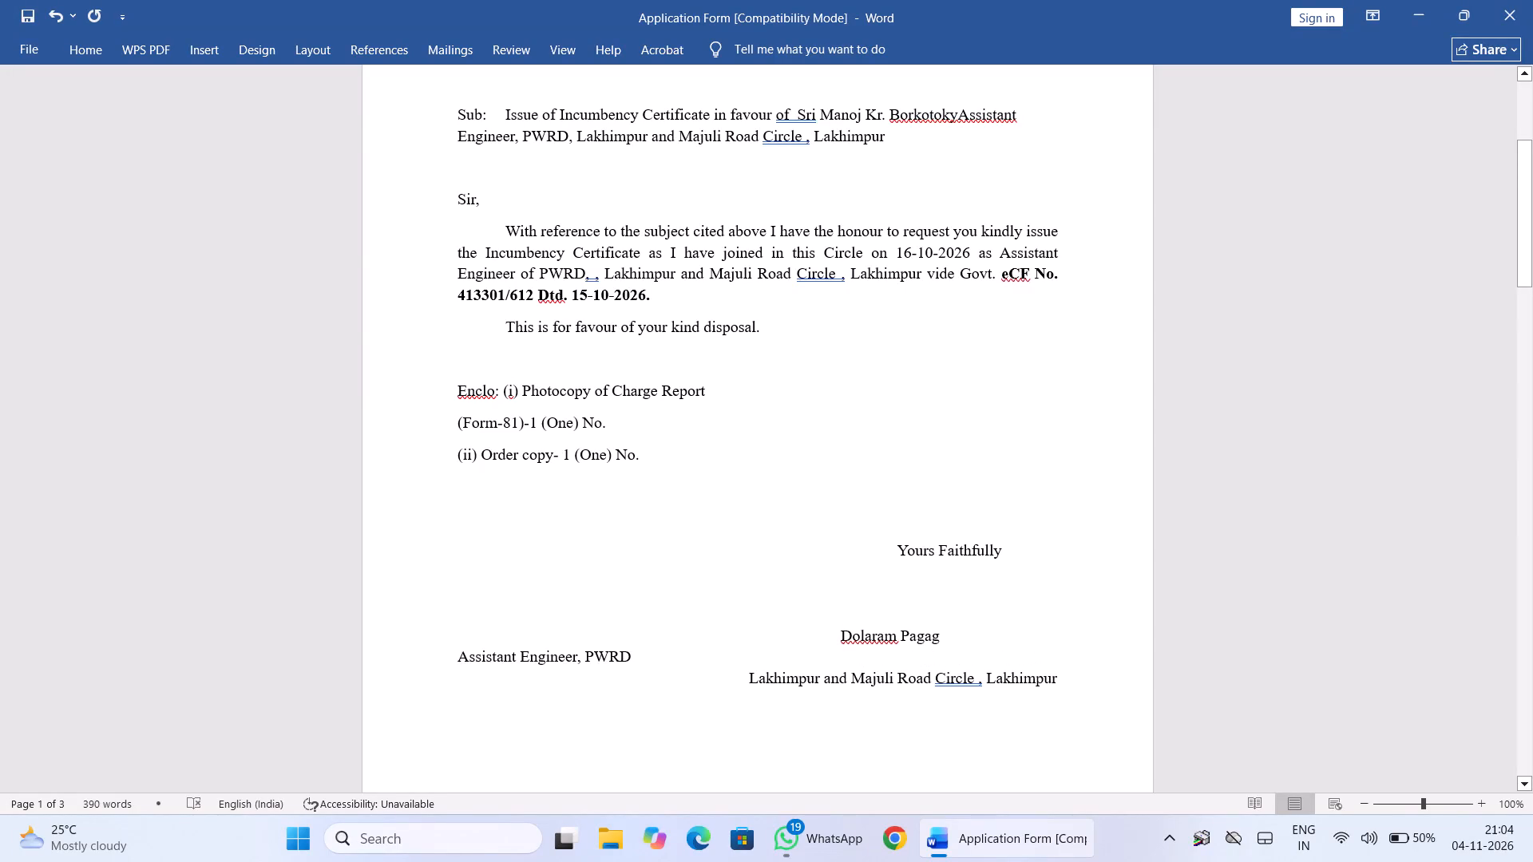
pyautogui.press('BackSpace')
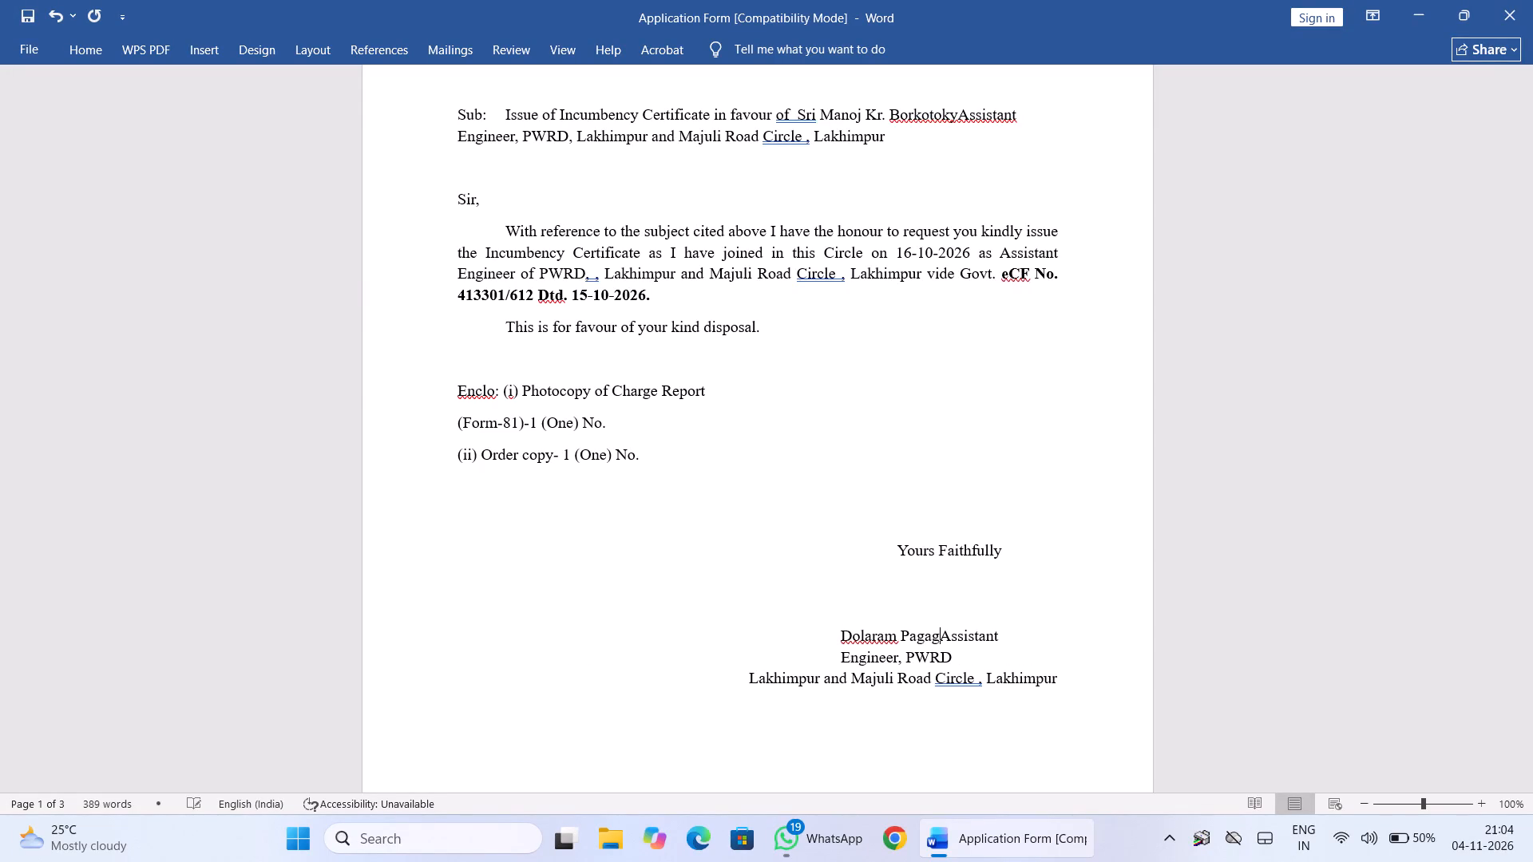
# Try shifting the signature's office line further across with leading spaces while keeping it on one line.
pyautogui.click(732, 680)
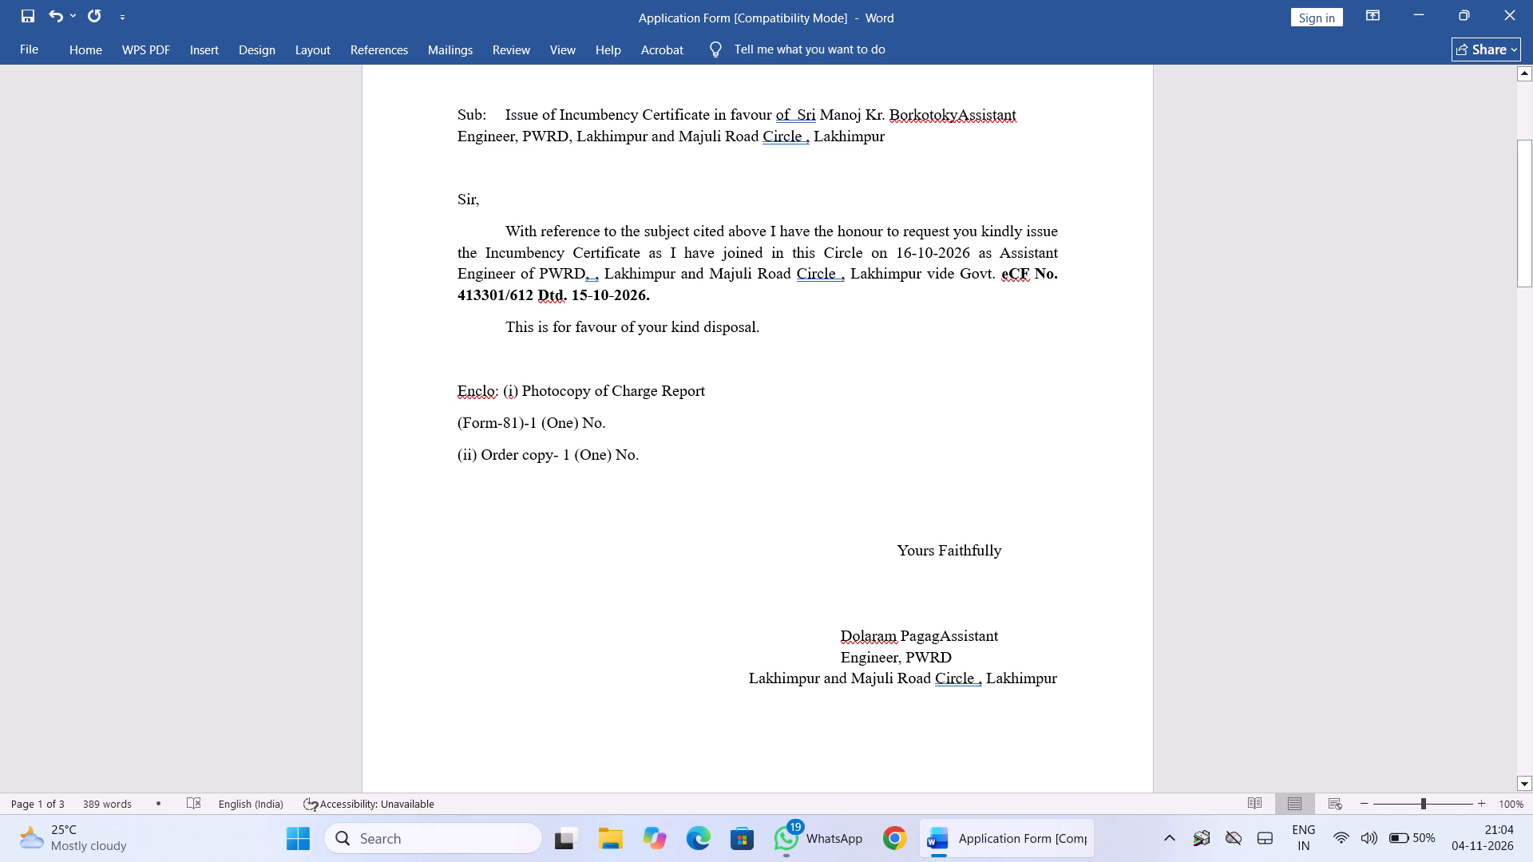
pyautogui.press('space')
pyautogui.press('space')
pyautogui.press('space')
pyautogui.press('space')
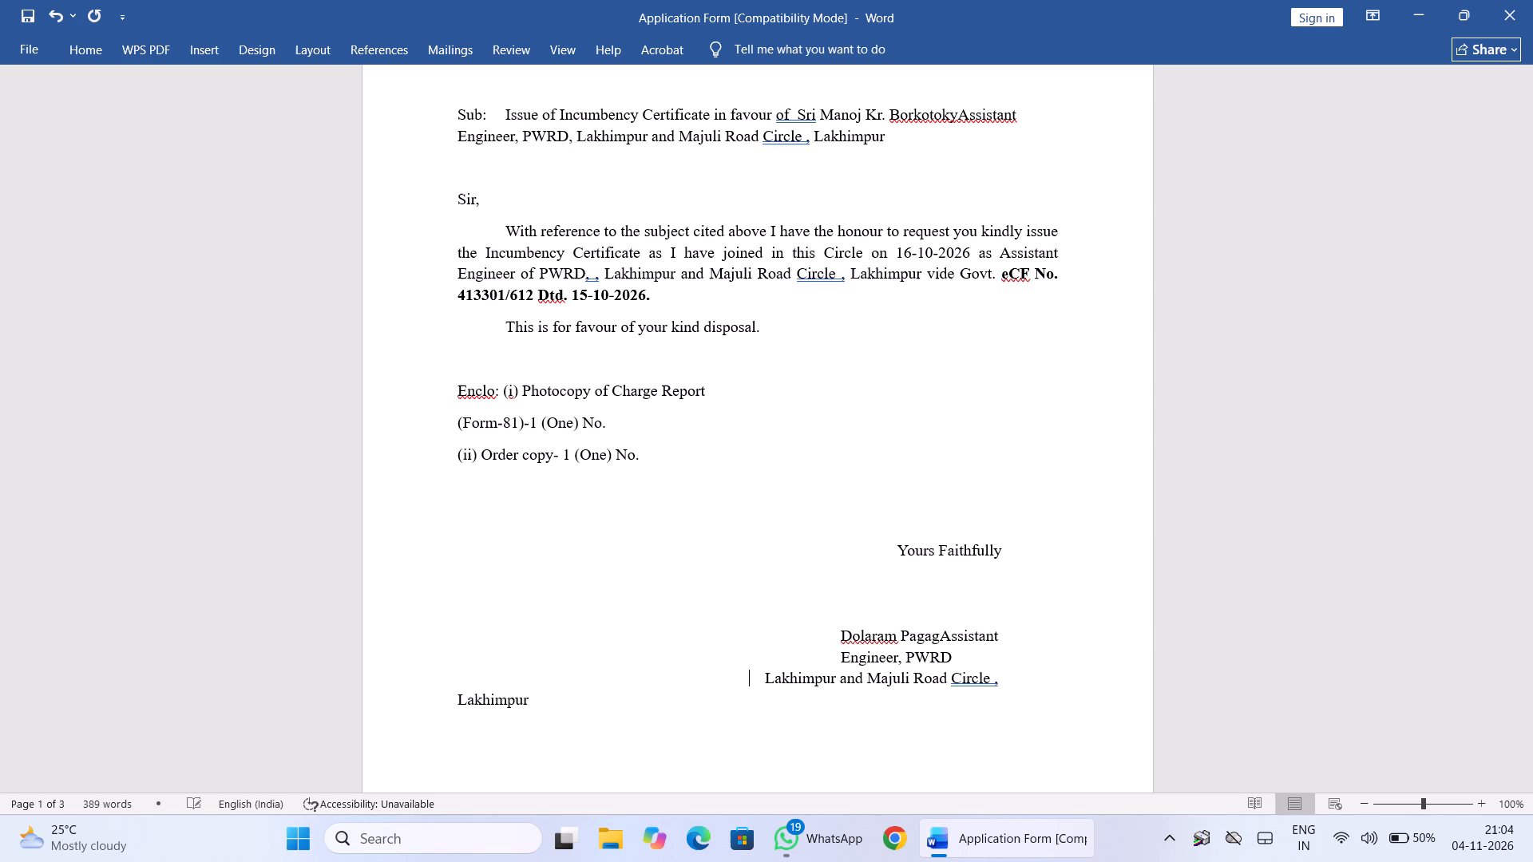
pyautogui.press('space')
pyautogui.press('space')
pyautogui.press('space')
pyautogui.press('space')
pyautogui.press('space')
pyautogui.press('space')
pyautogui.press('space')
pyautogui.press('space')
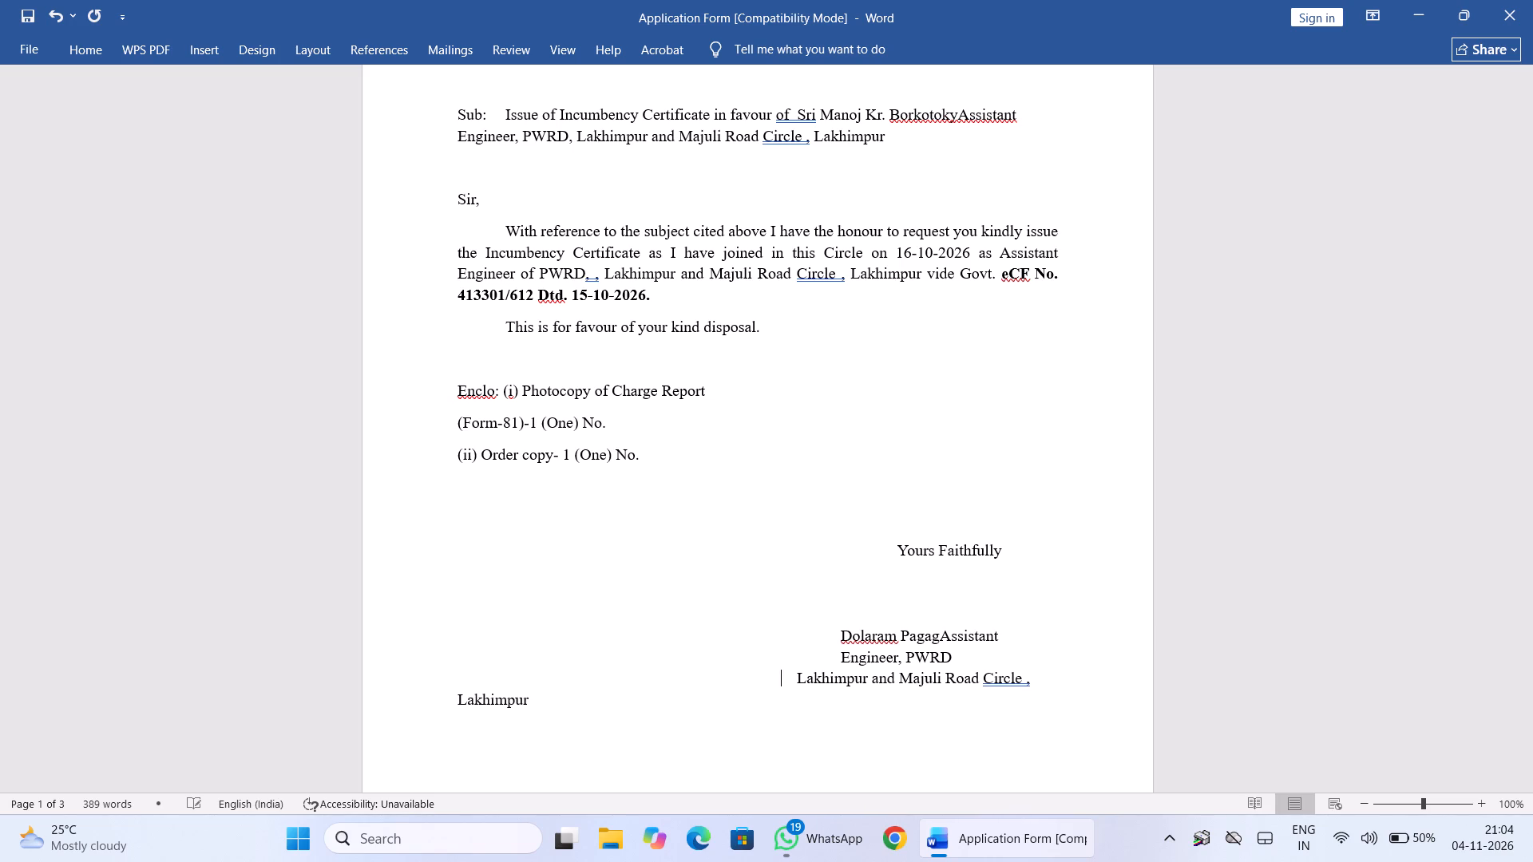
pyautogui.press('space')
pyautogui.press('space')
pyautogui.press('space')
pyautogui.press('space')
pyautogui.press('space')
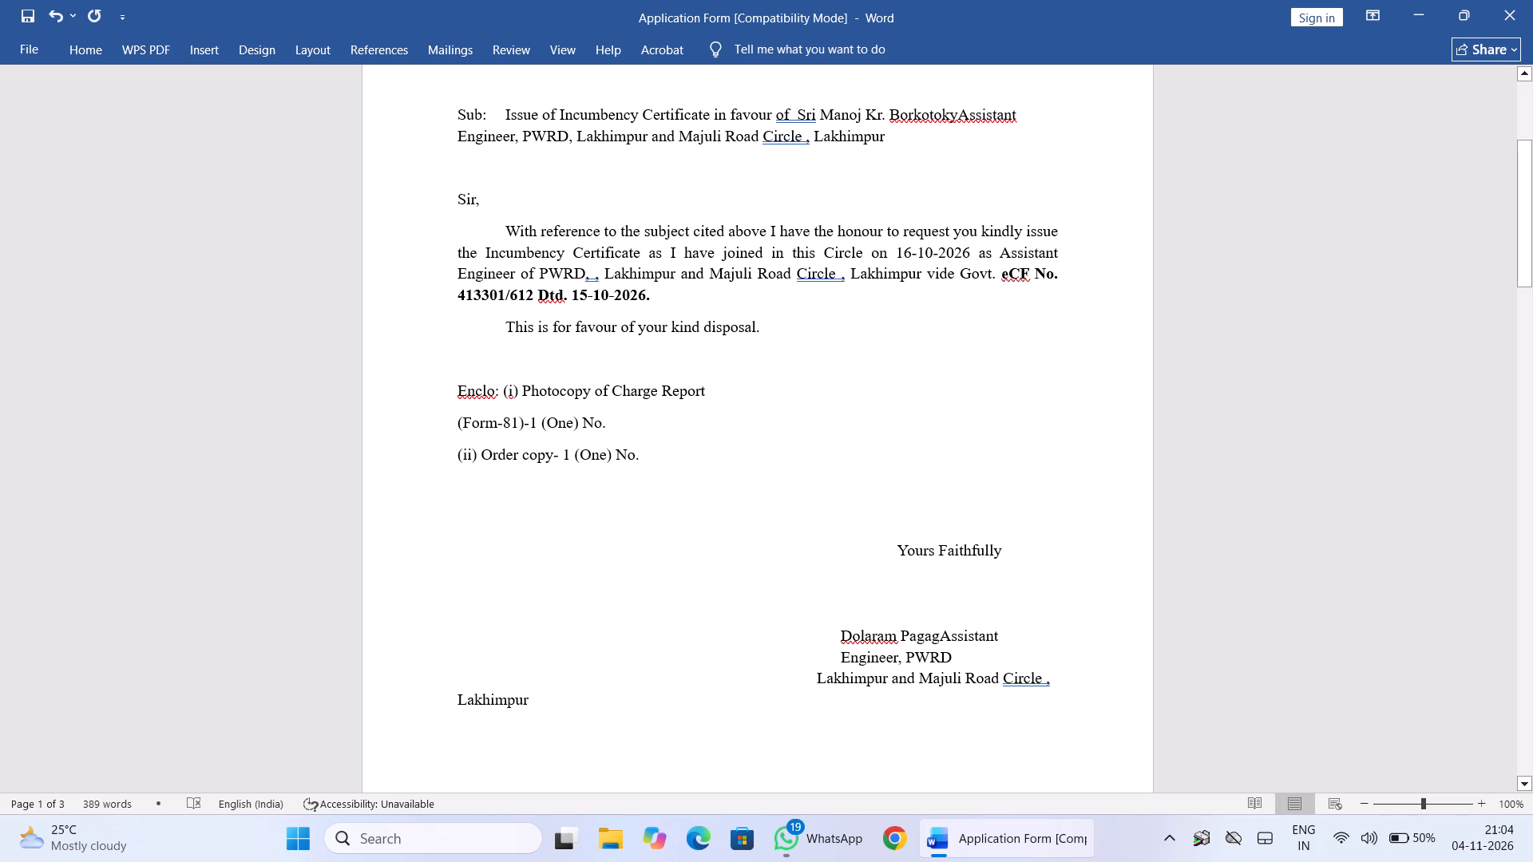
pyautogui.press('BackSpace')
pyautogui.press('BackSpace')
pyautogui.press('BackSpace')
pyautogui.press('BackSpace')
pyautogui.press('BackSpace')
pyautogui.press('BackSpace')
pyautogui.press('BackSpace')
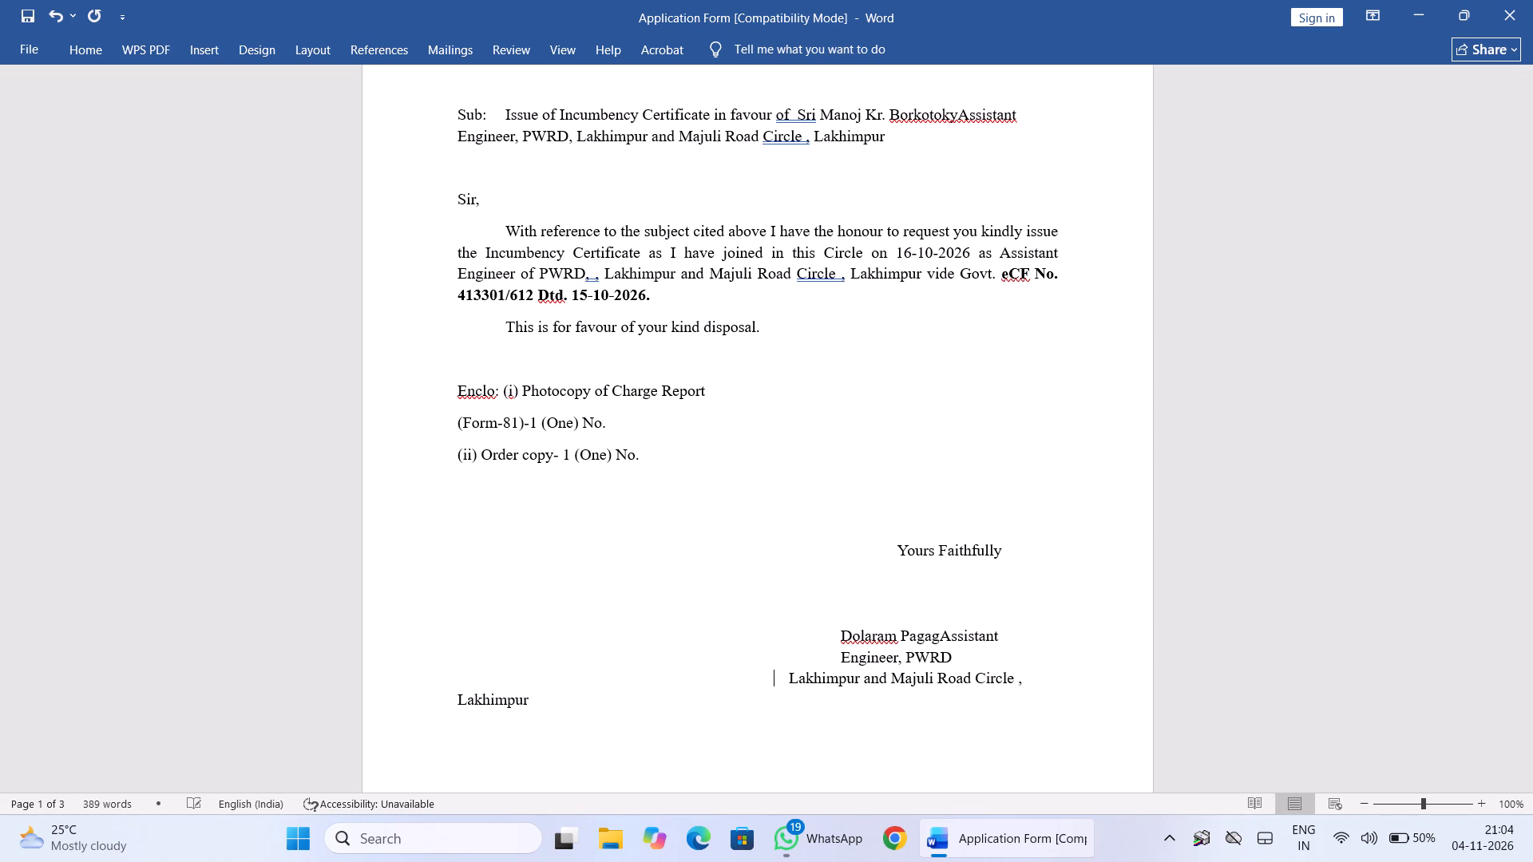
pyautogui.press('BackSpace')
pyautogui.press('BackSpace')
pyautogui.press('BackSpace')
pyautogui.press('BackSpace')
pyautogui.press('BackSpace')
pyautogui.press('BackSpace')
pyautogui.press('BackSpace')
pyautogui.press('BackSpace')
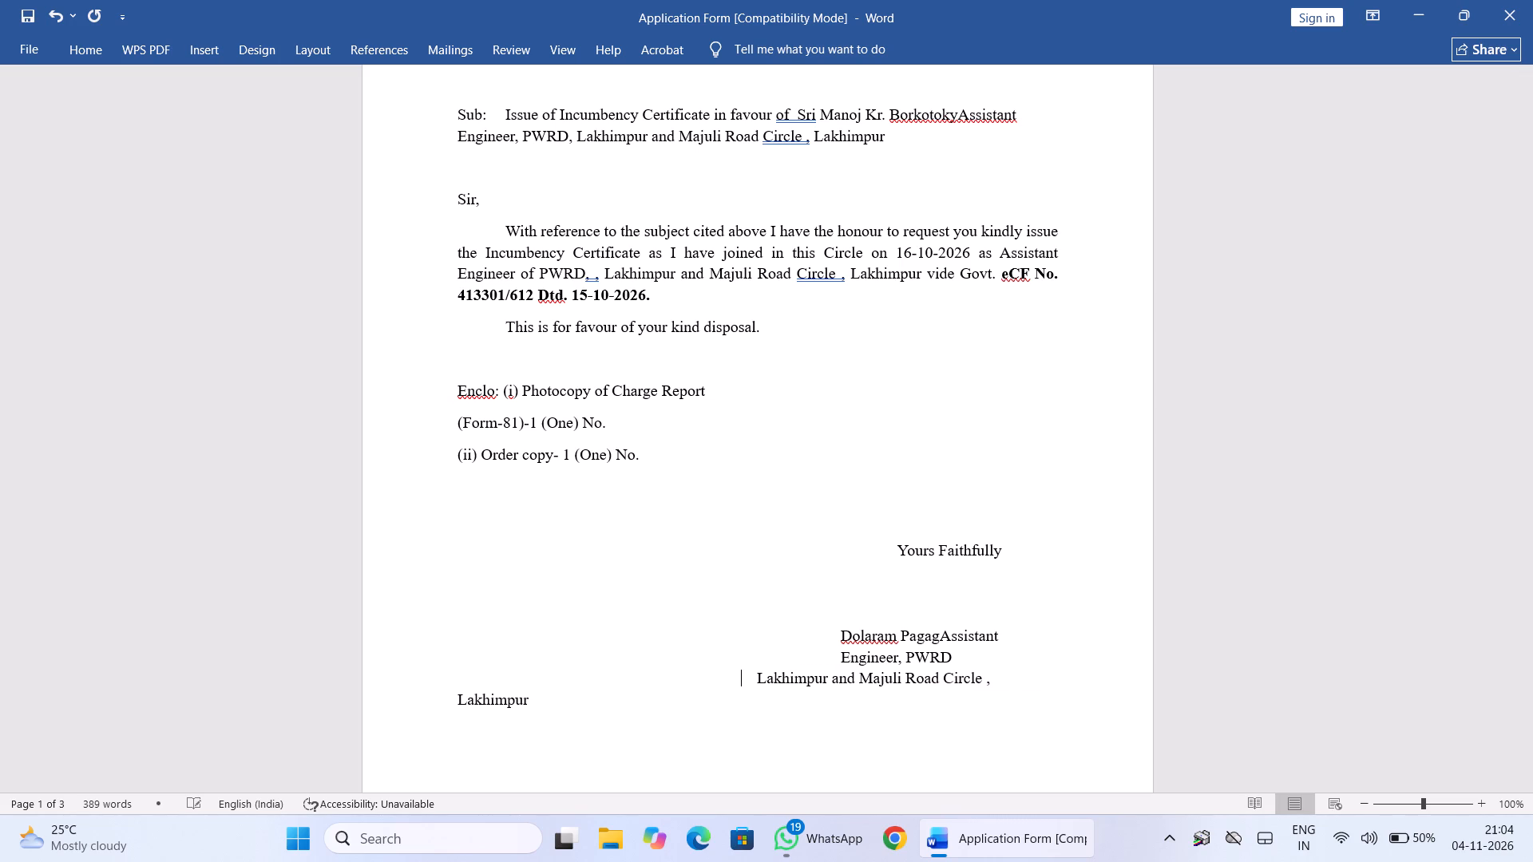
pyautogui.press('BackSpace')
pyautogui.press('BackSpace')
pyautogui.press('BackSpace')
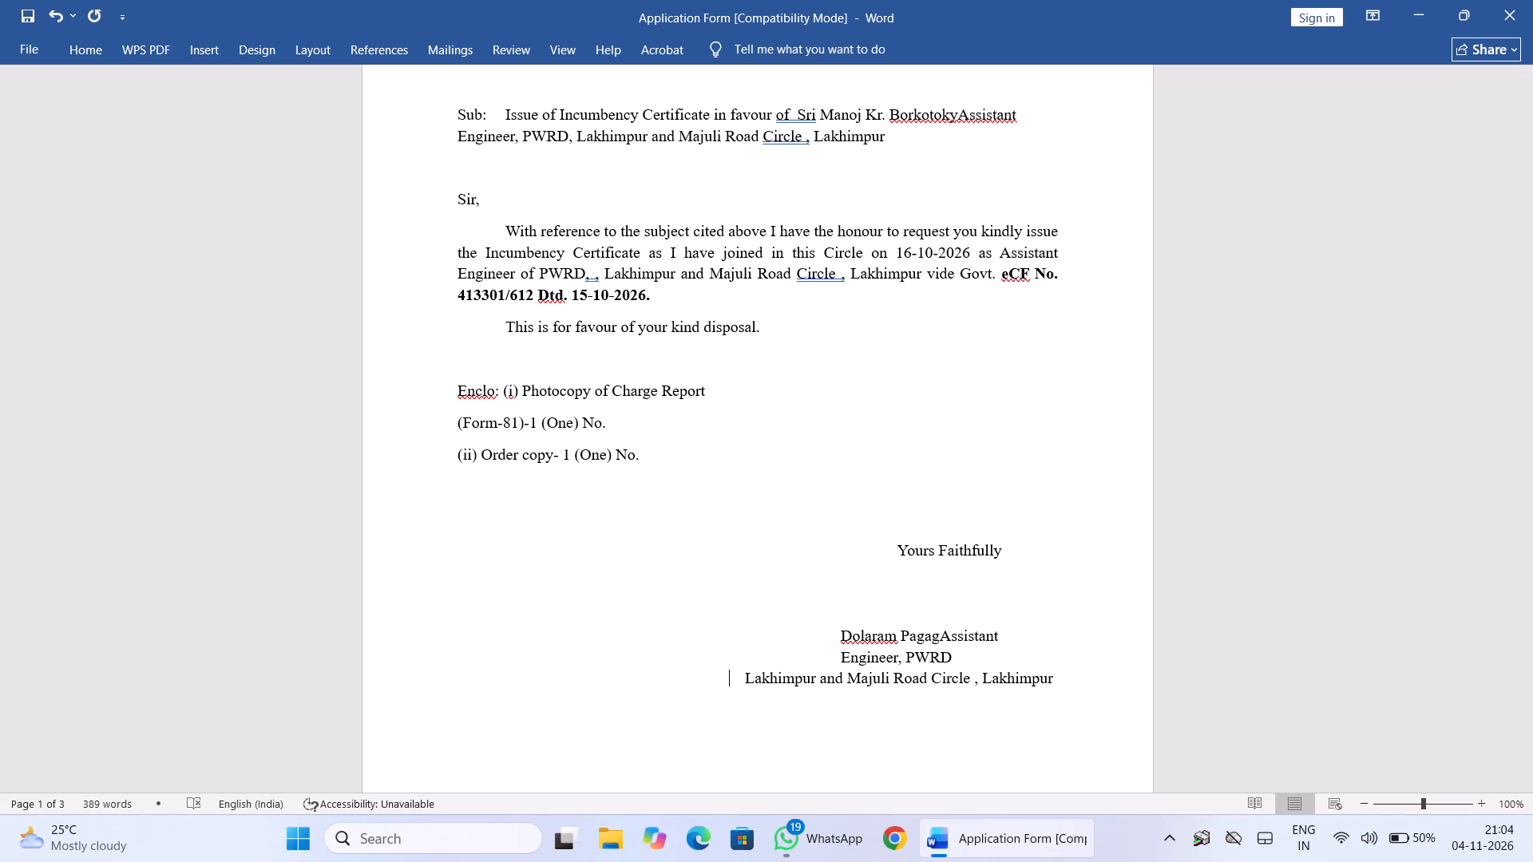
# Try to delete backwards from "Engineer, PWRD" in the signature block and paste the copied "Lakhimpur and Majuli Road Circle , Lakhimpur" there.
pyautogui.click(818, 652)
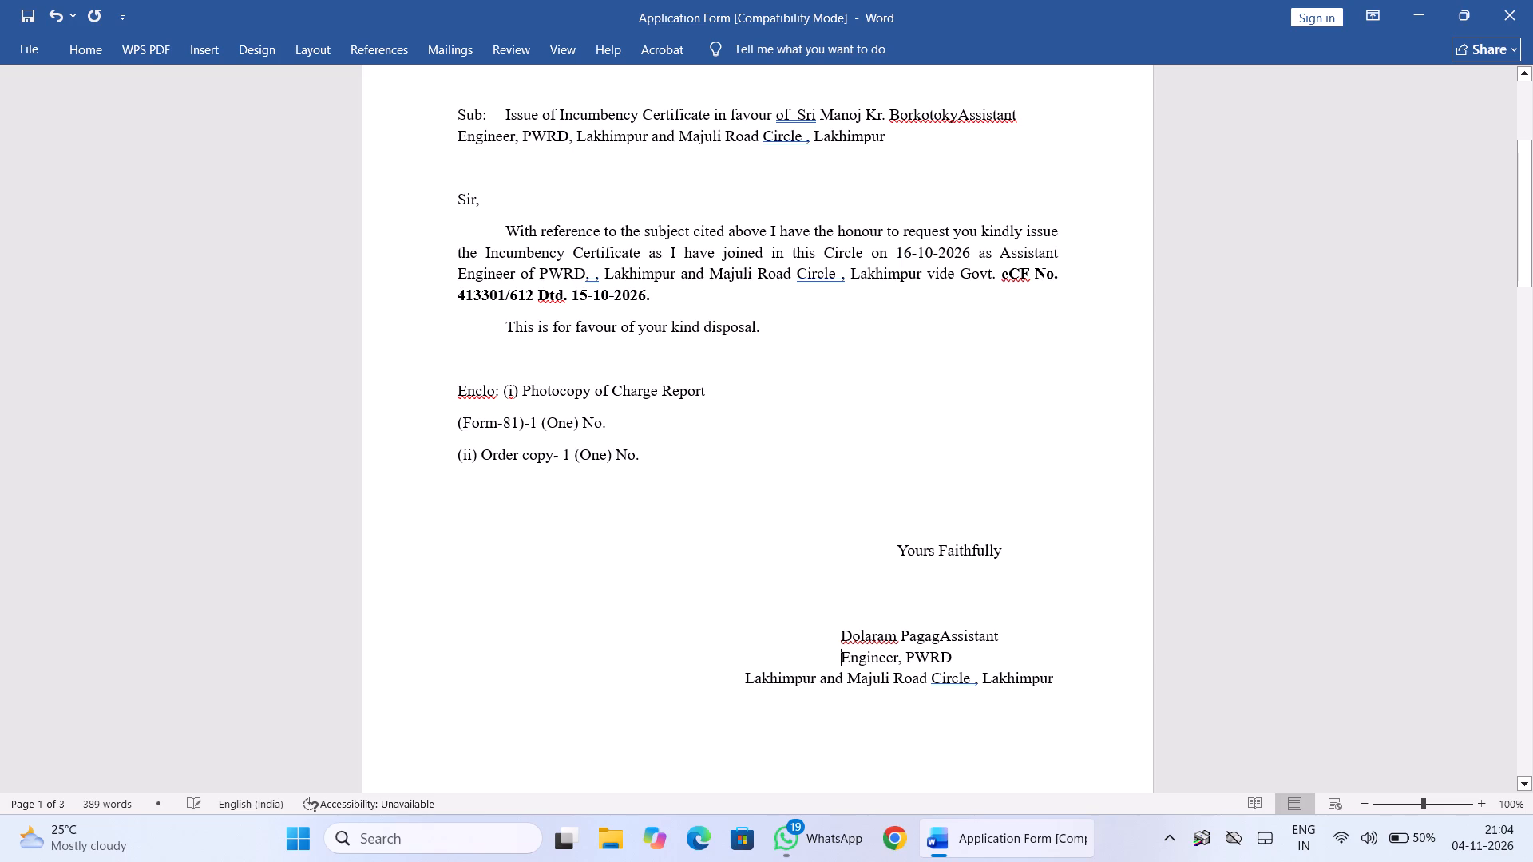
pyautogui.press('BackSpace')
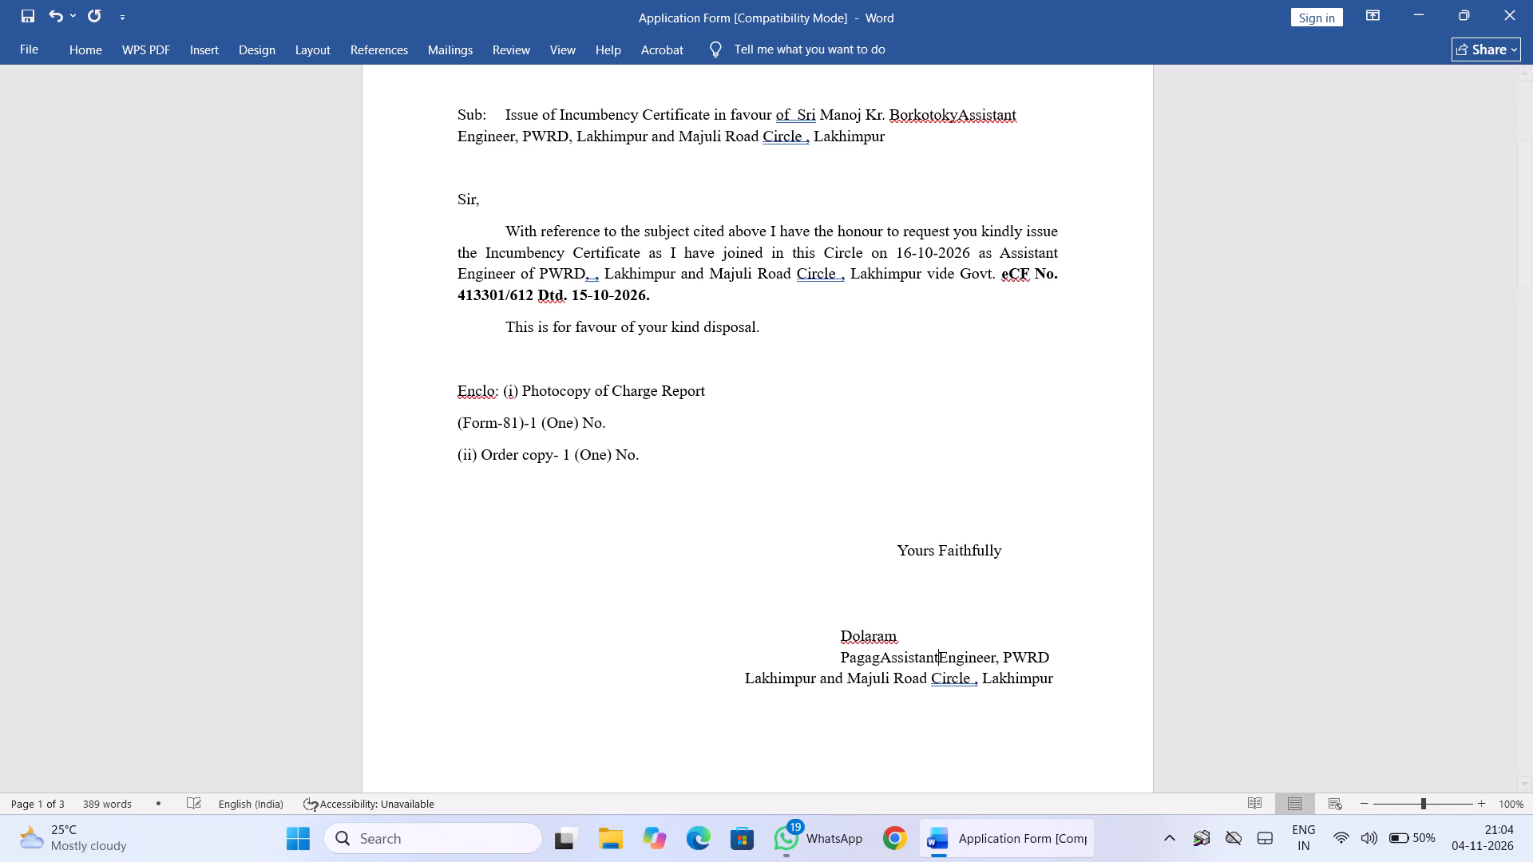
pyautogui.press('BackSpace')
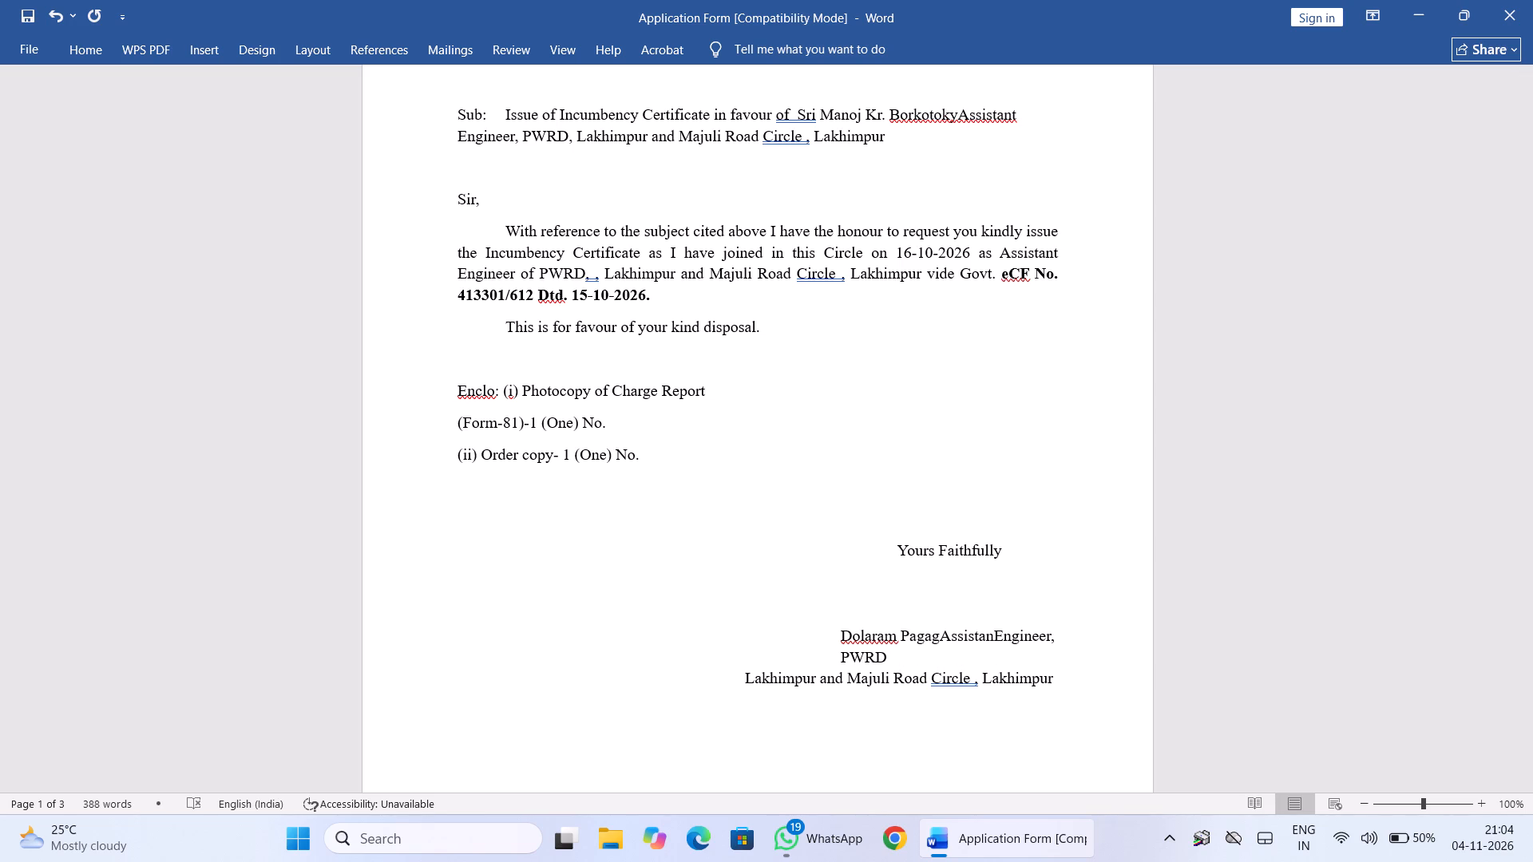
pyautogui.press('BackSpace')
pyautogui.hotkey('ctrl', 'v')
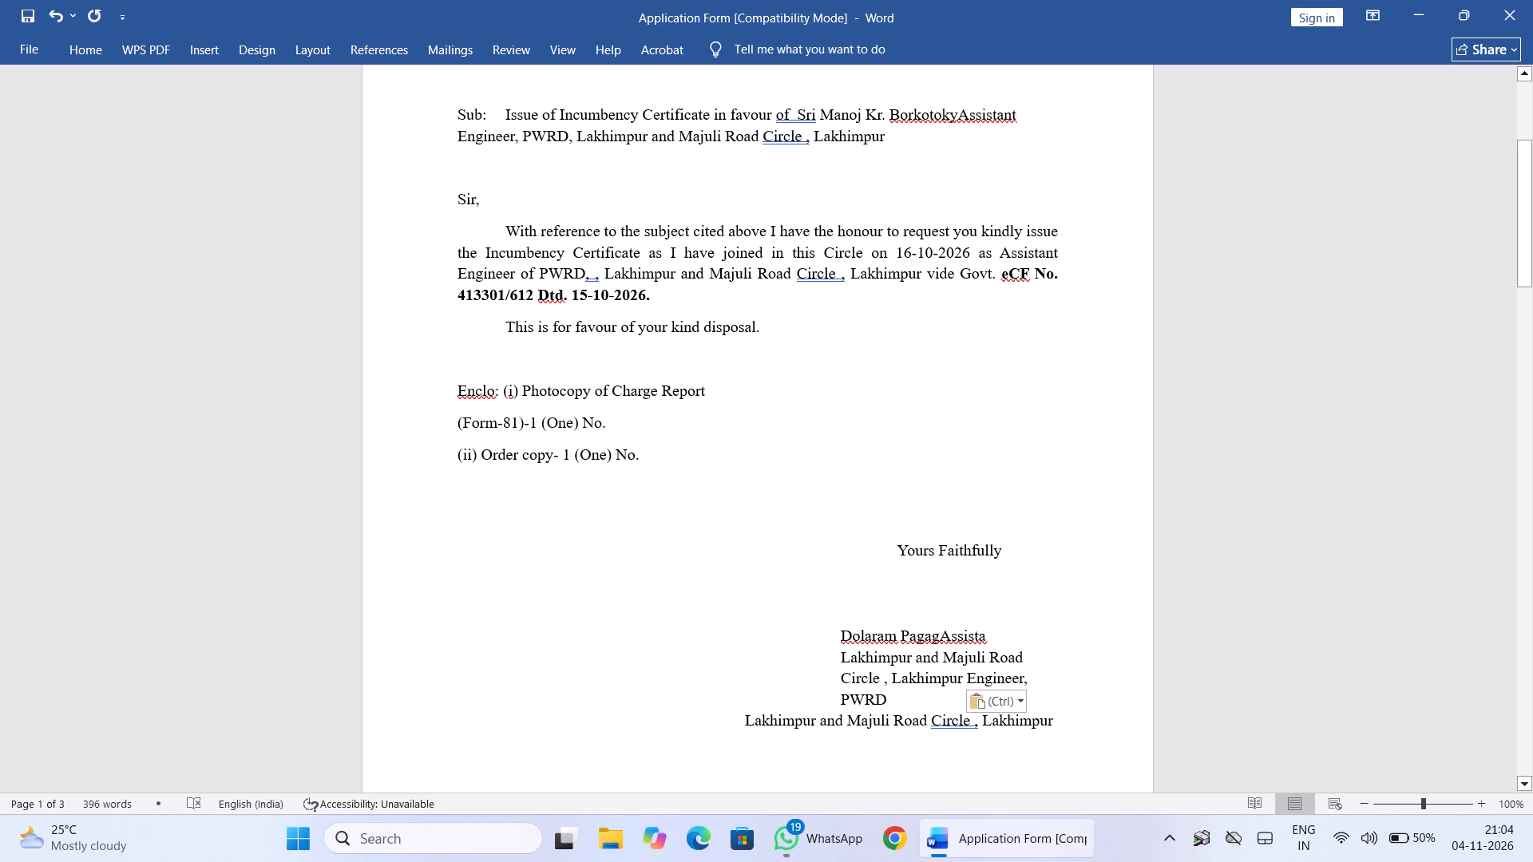
# Delete the whole signatory block below "Yours Faithfully", including the name, designation and office lines.
pyautogui.moveTo(835, 630); pyautogui.dragTo(1048, 783)
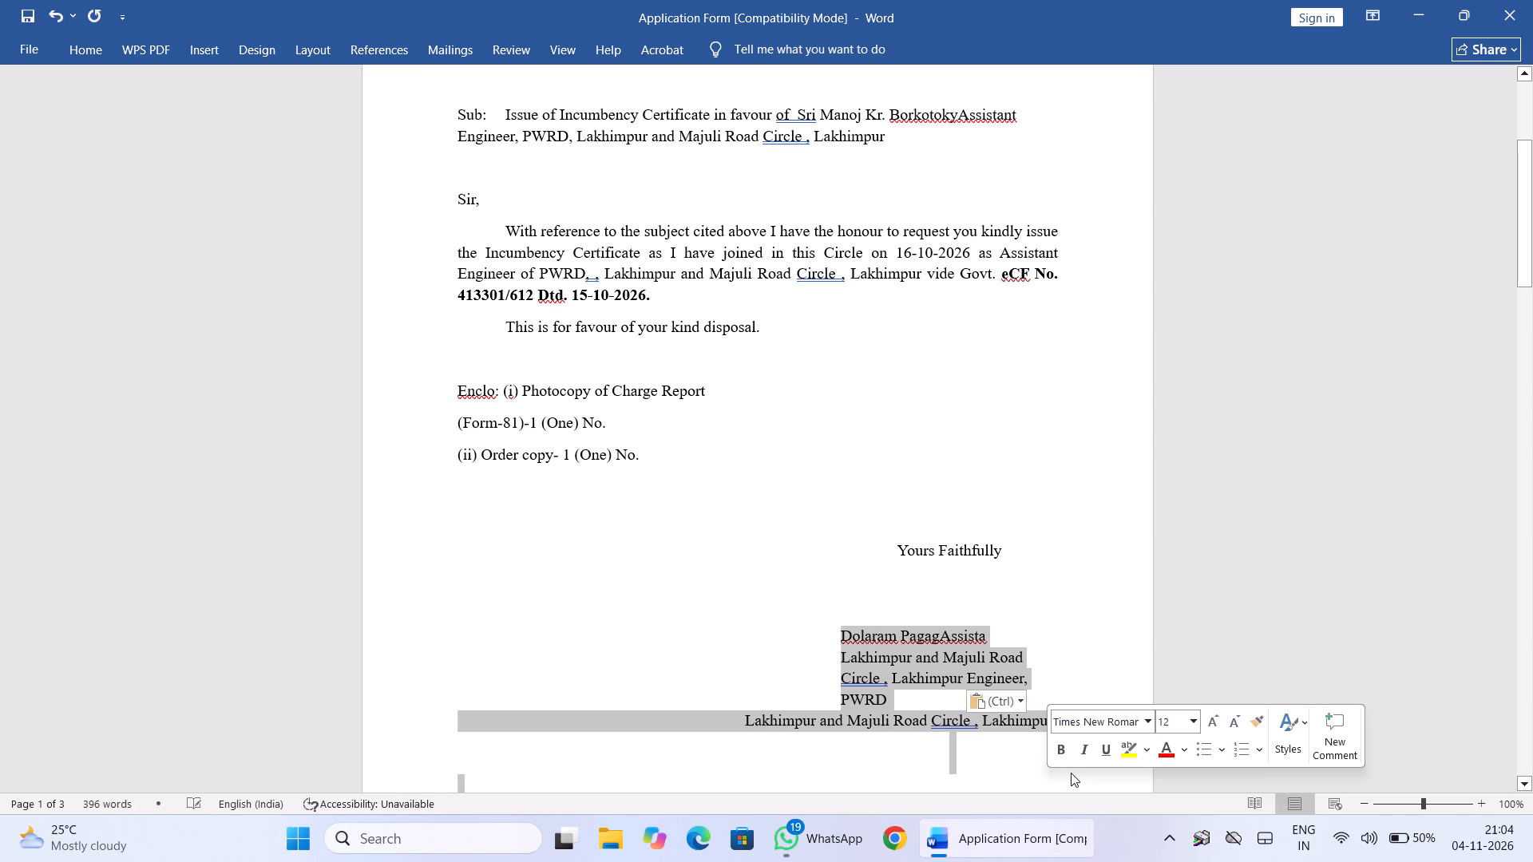
pyautogui.press('BackSpace')
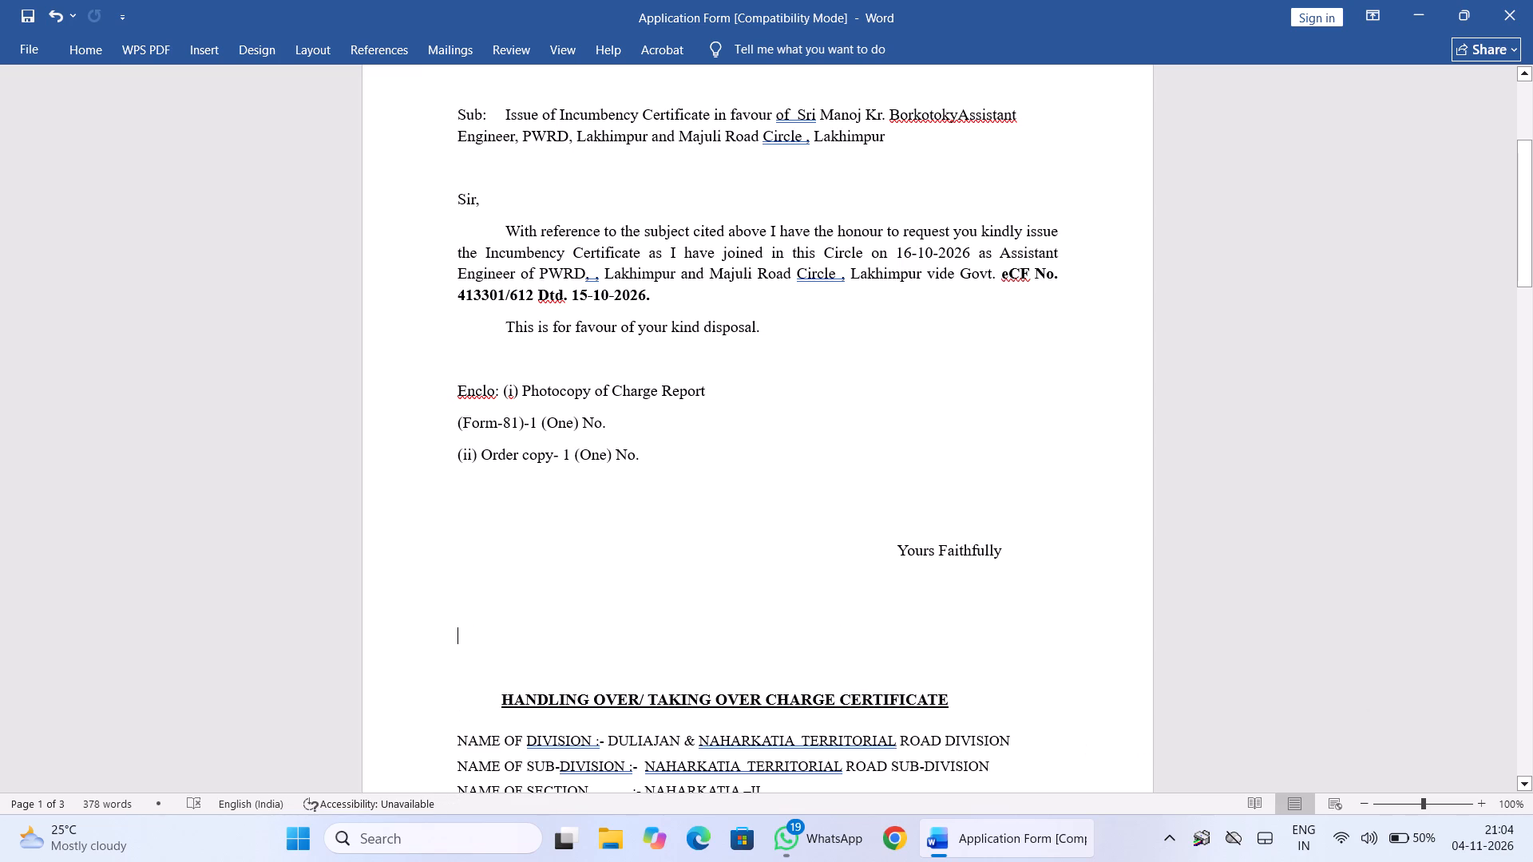
# Enter the new applicant's name in parentheses two lines below "Yours Faithfully", matching the name in the subject line.
pyautogui.scroll(-1, 1119, 747)
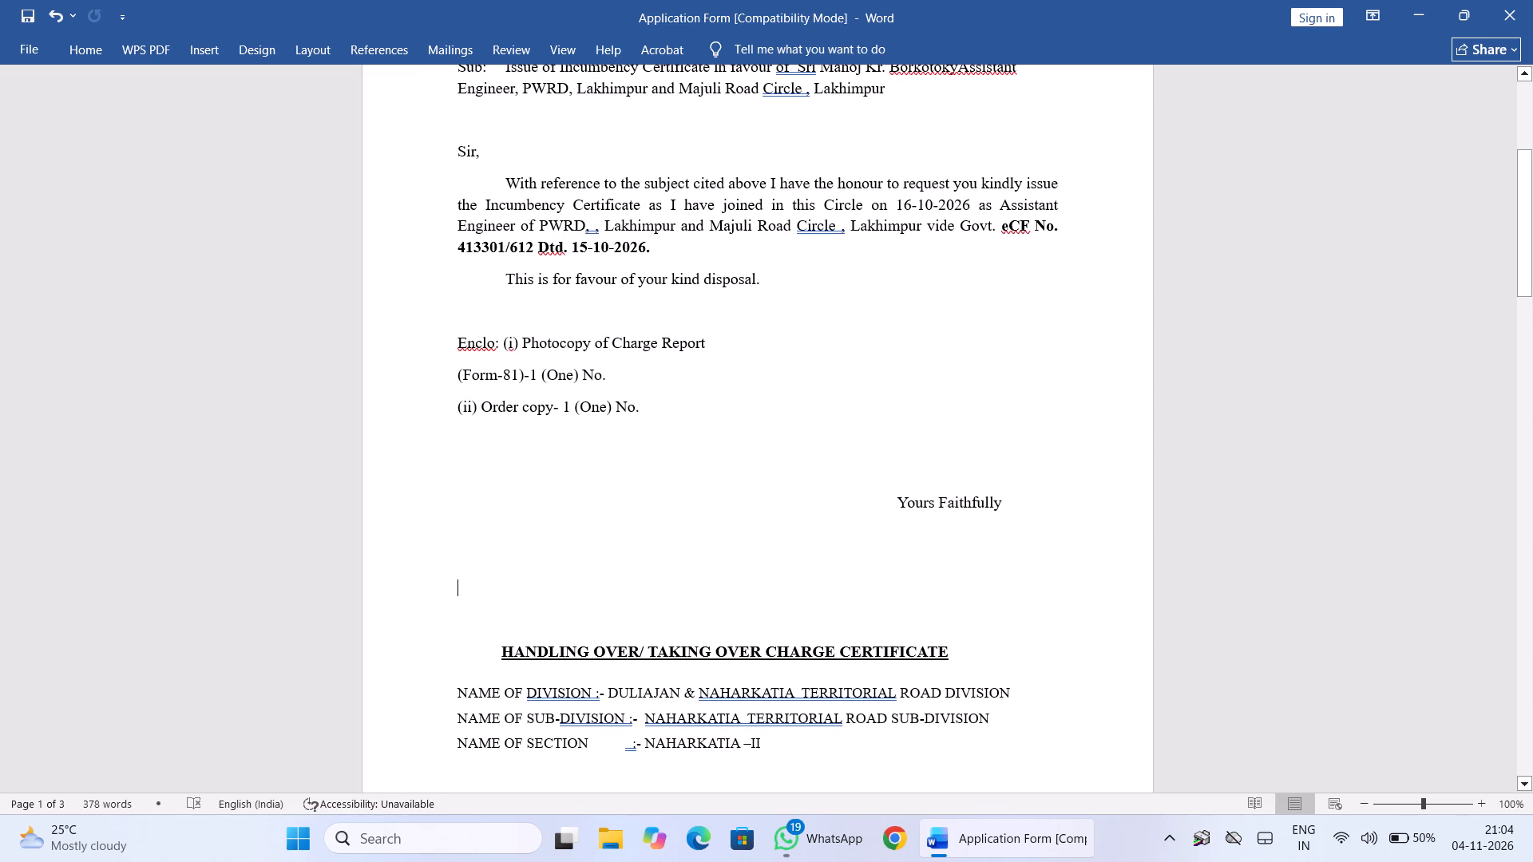
pyautogui.click(1008, 510)
pyautogui.press('Return')
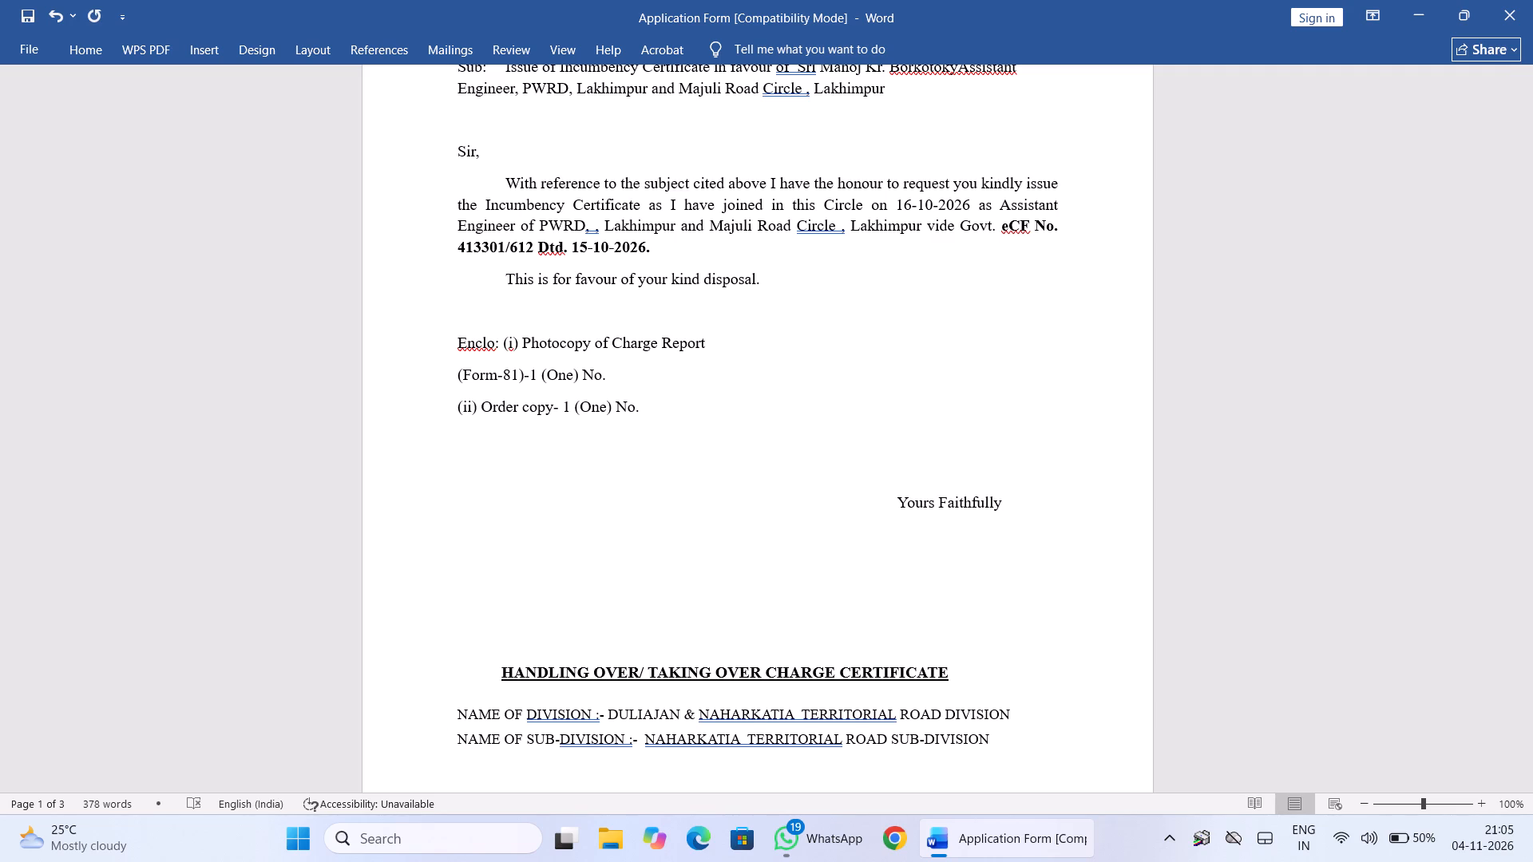
pyautogui.press('Return')
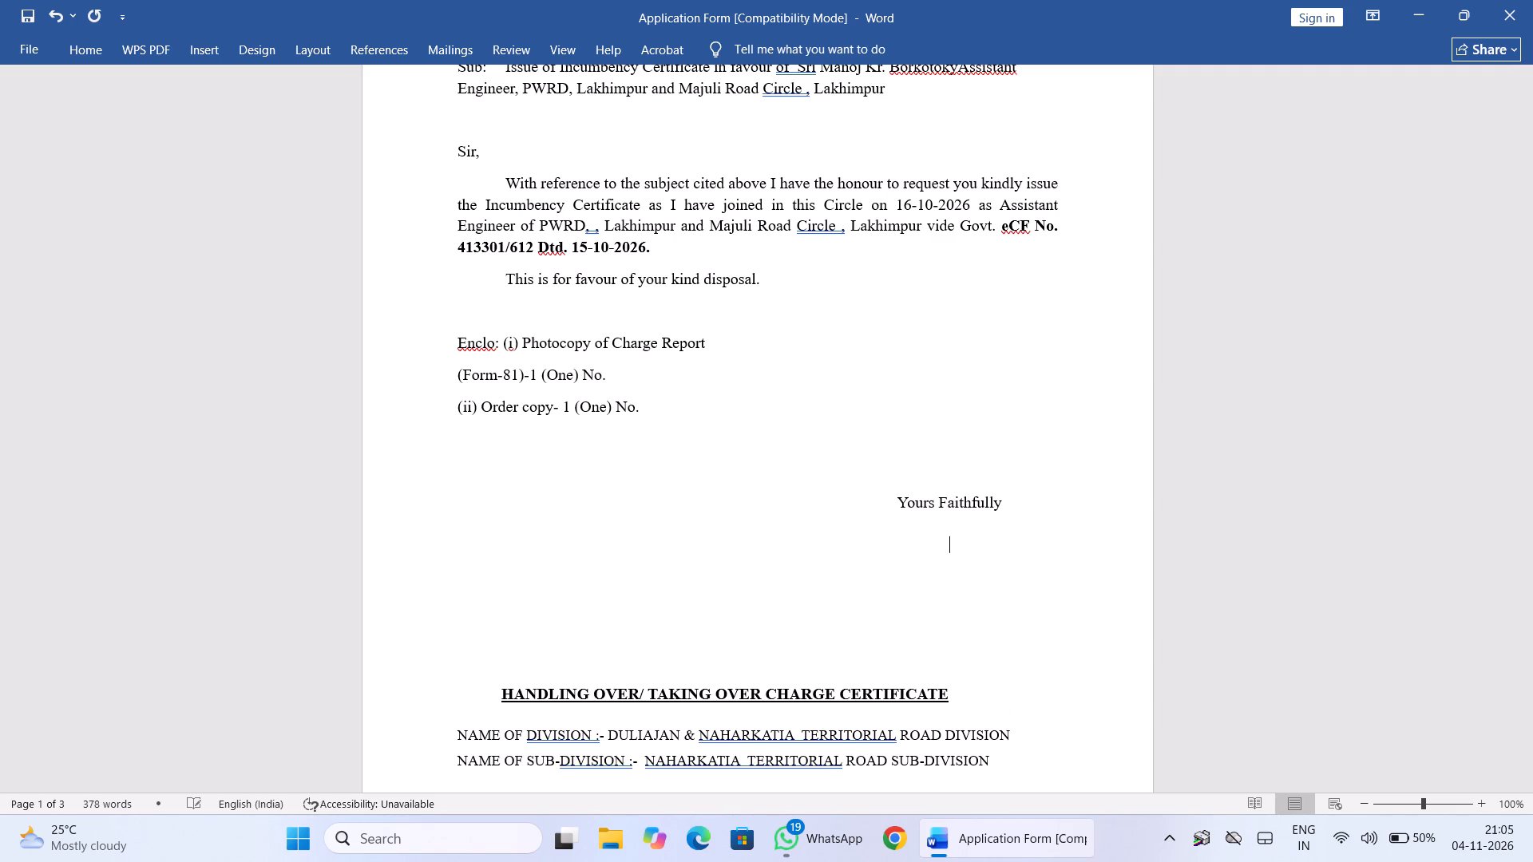
pyautogui.hotkey('shift', '(')
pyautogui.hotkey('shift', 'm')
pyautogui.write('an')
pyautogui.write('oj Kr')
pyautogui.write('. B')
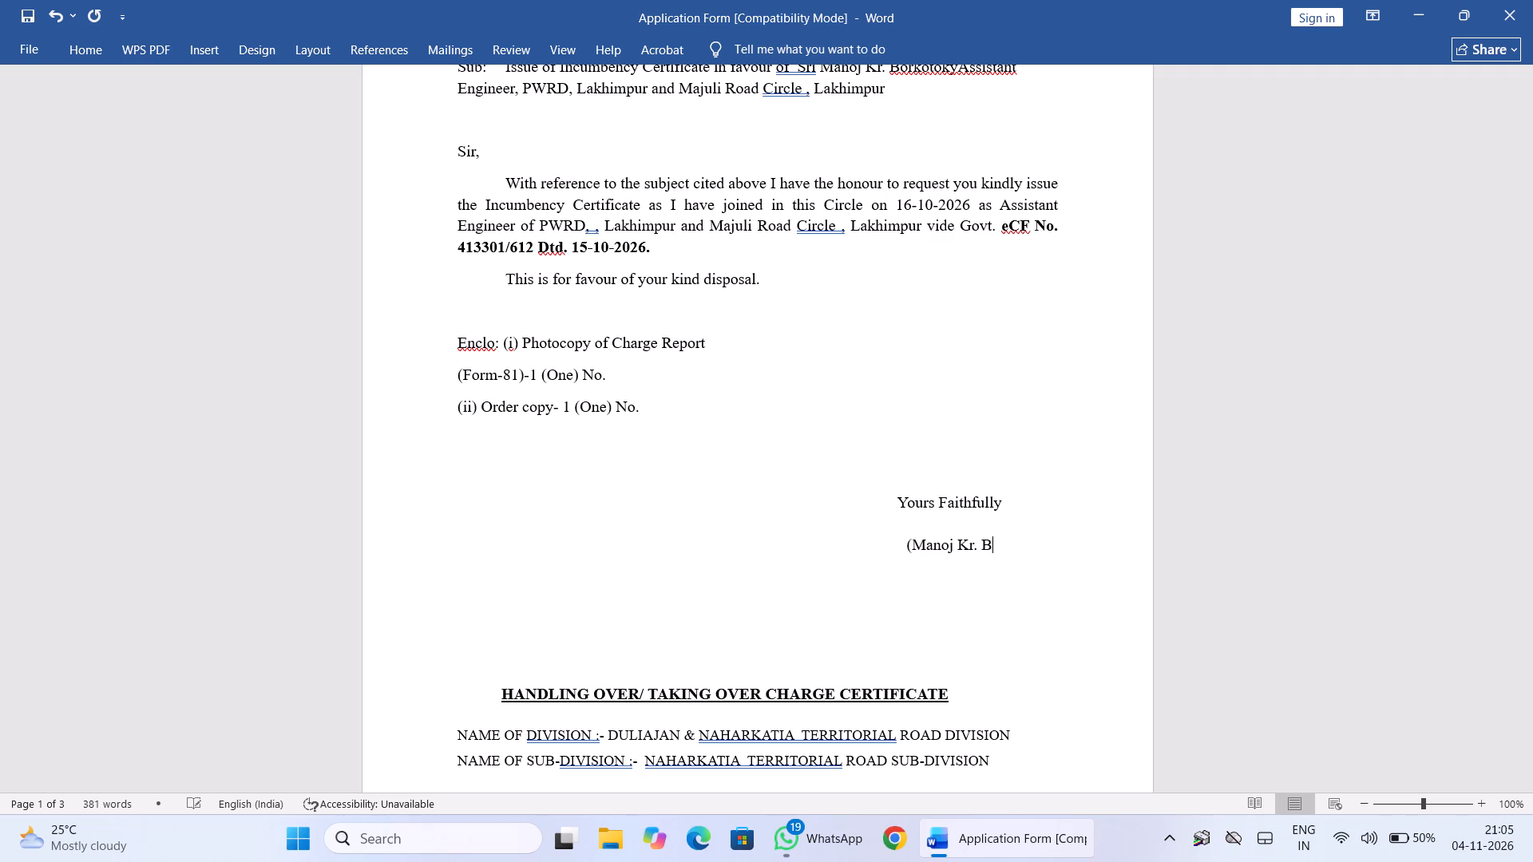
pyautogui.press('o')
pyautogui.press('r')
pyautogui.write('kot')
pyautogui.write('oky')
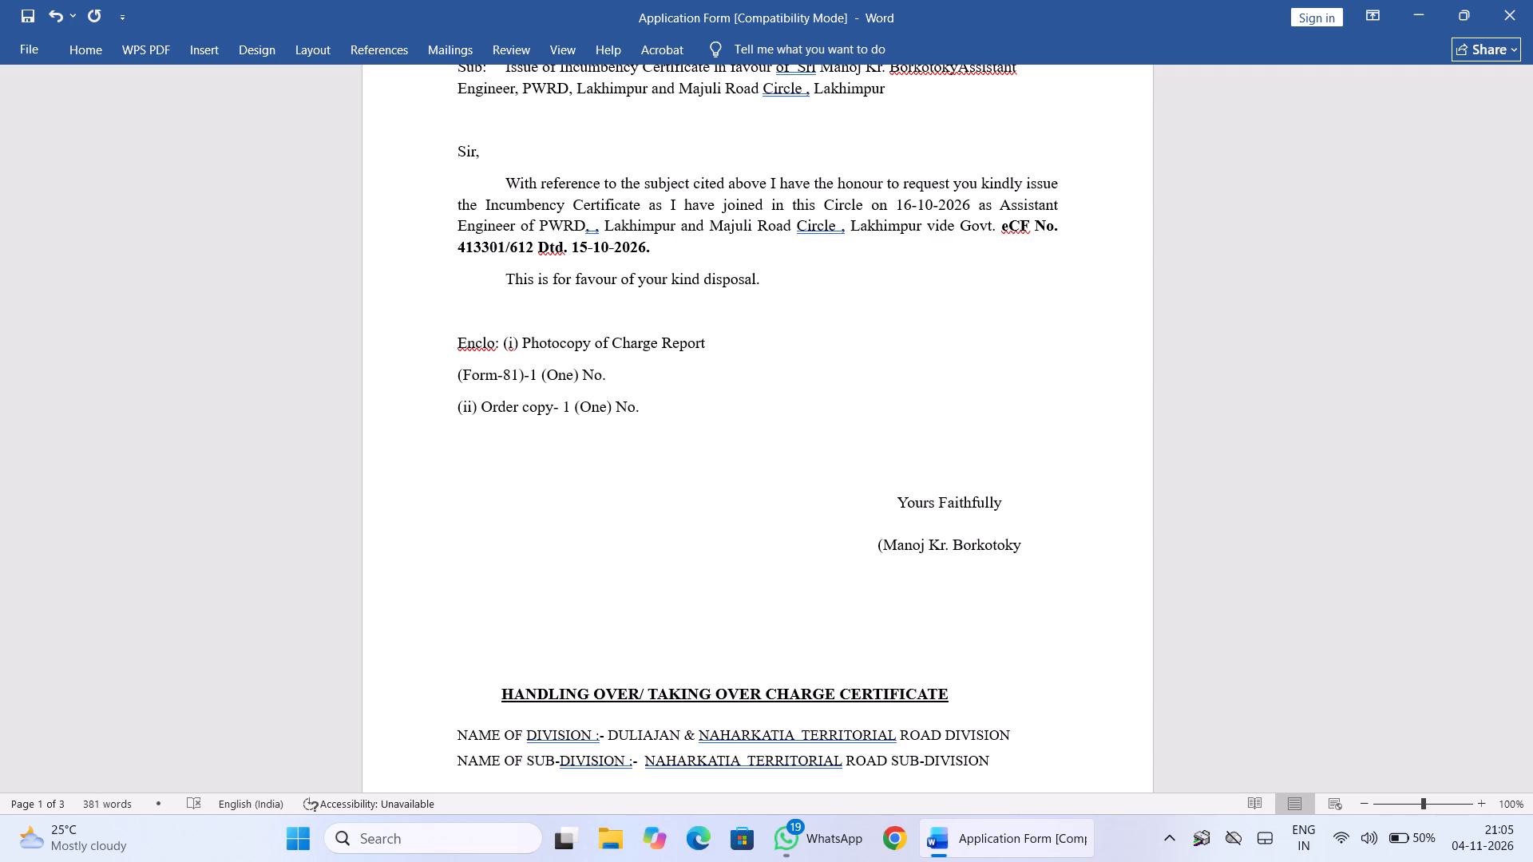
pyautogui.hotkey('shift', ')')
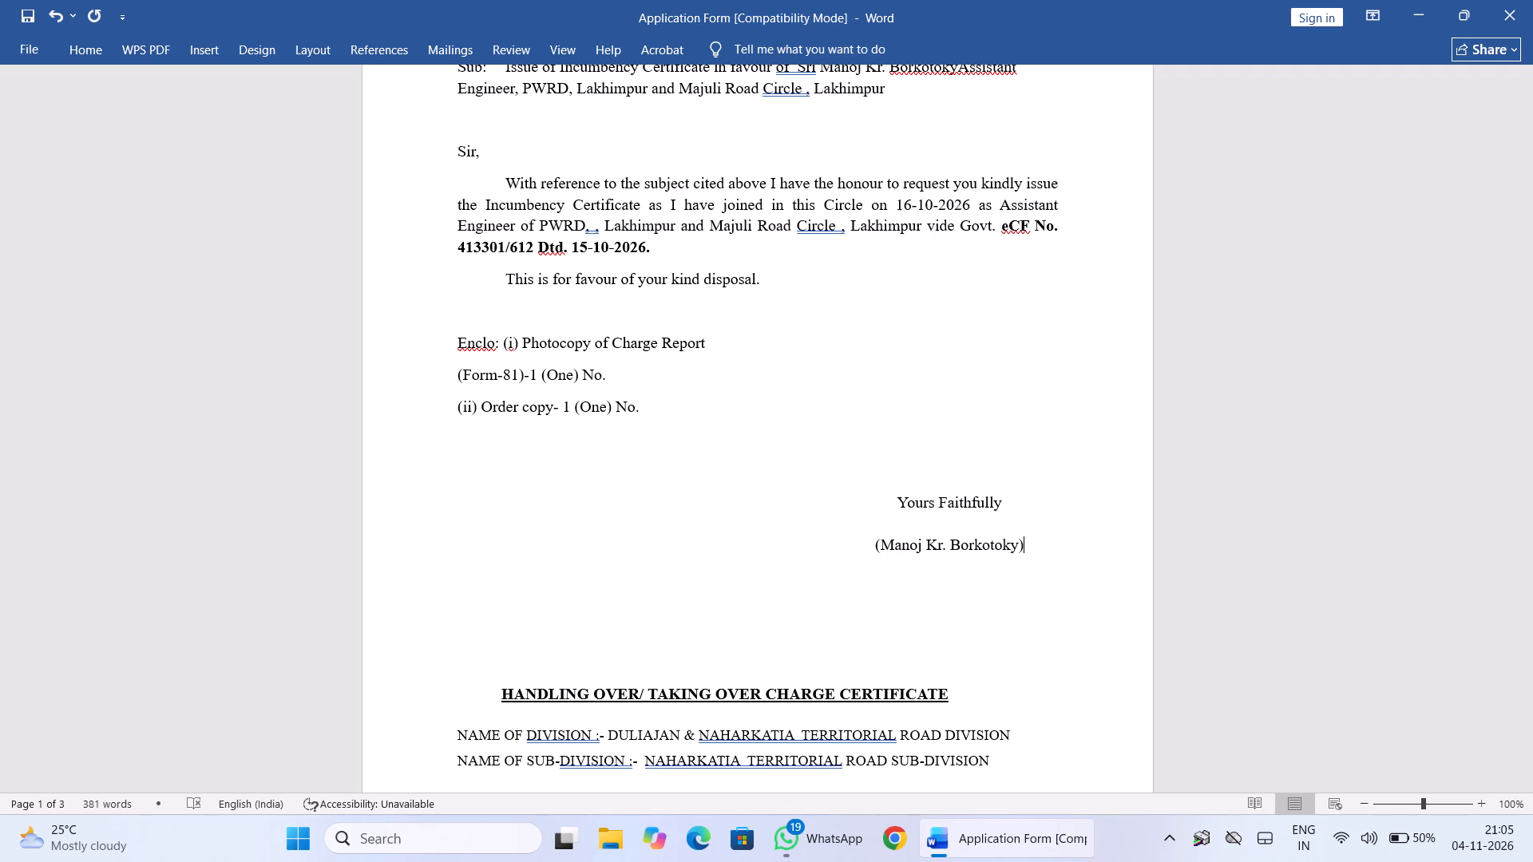
# Add "Lakhimpur and Majuli Road Circle" on a new line beneath the signatory's name.
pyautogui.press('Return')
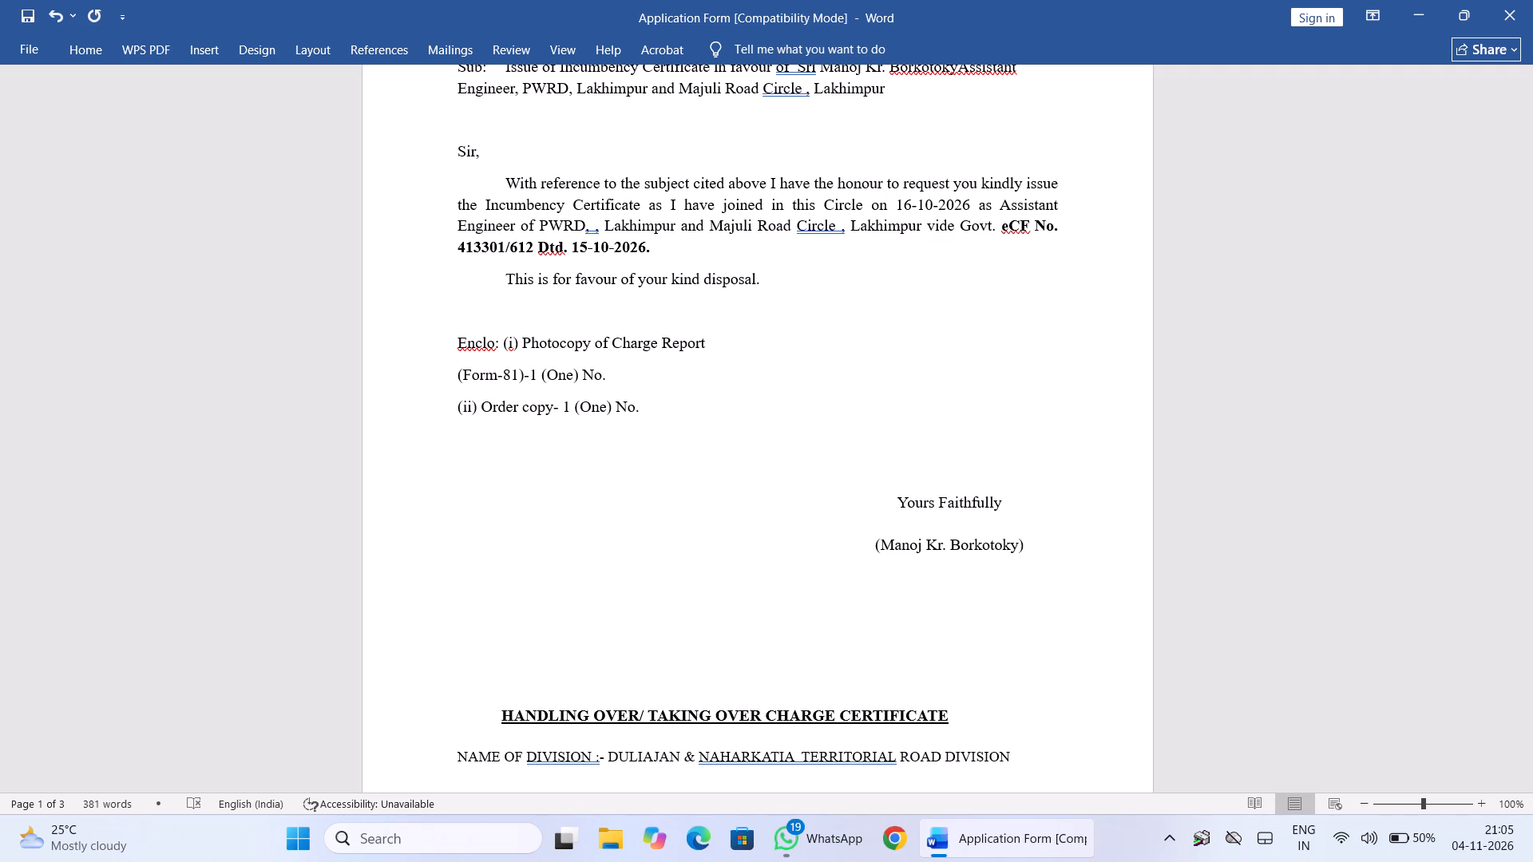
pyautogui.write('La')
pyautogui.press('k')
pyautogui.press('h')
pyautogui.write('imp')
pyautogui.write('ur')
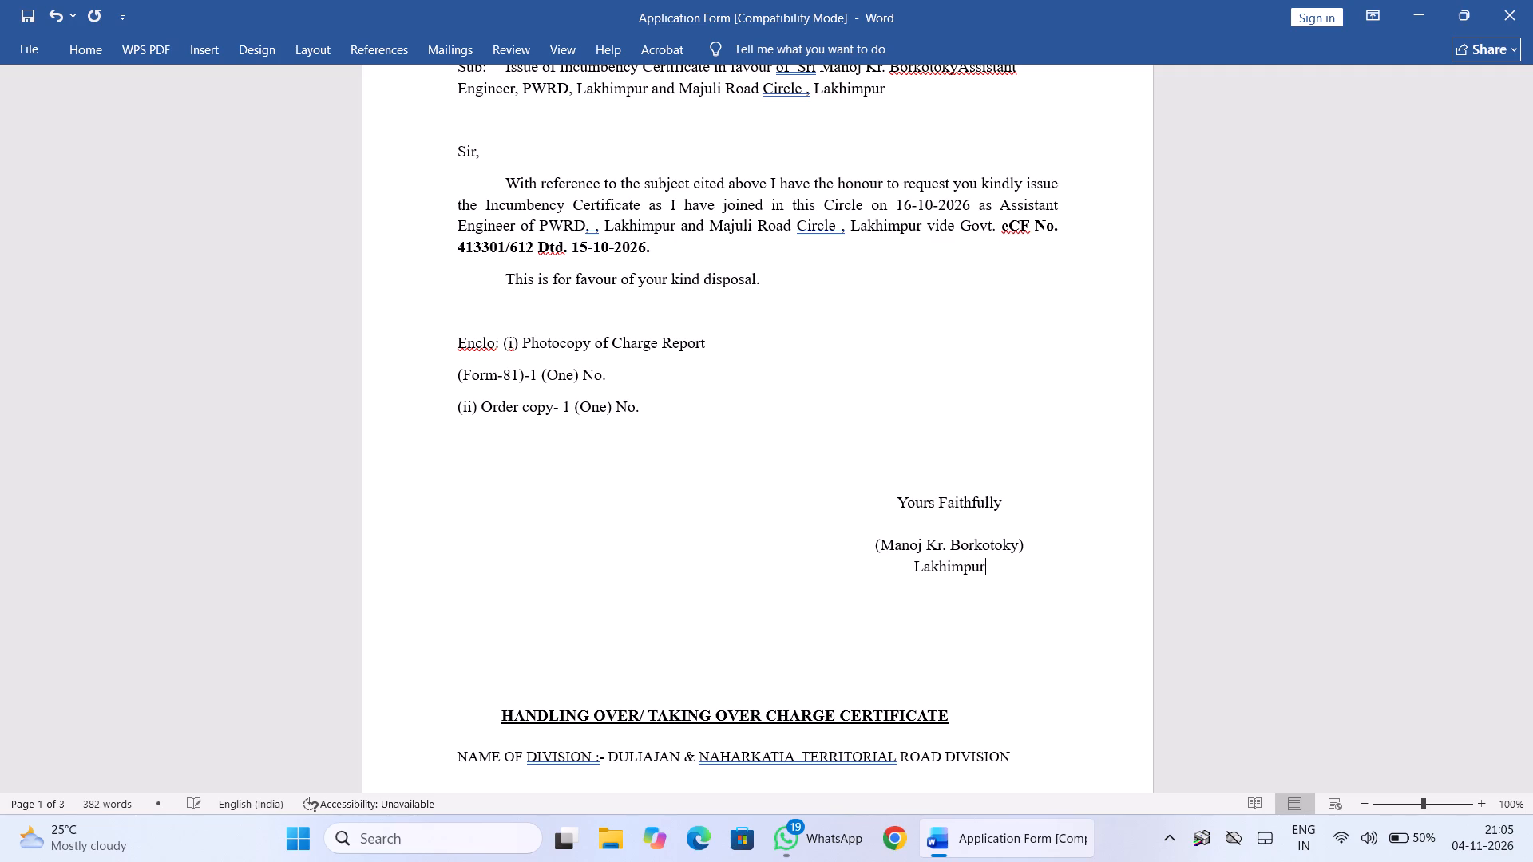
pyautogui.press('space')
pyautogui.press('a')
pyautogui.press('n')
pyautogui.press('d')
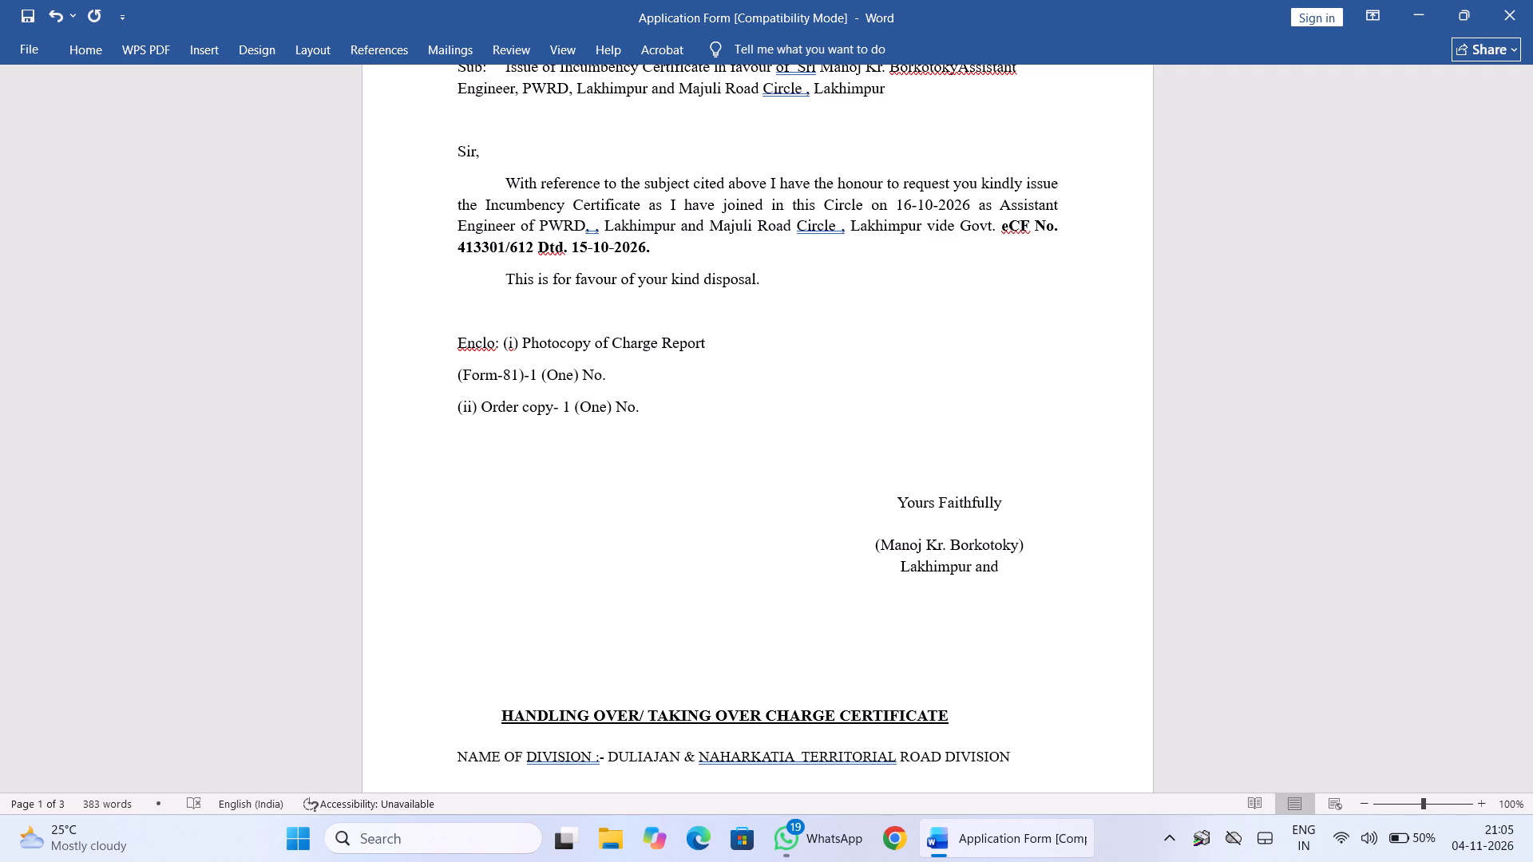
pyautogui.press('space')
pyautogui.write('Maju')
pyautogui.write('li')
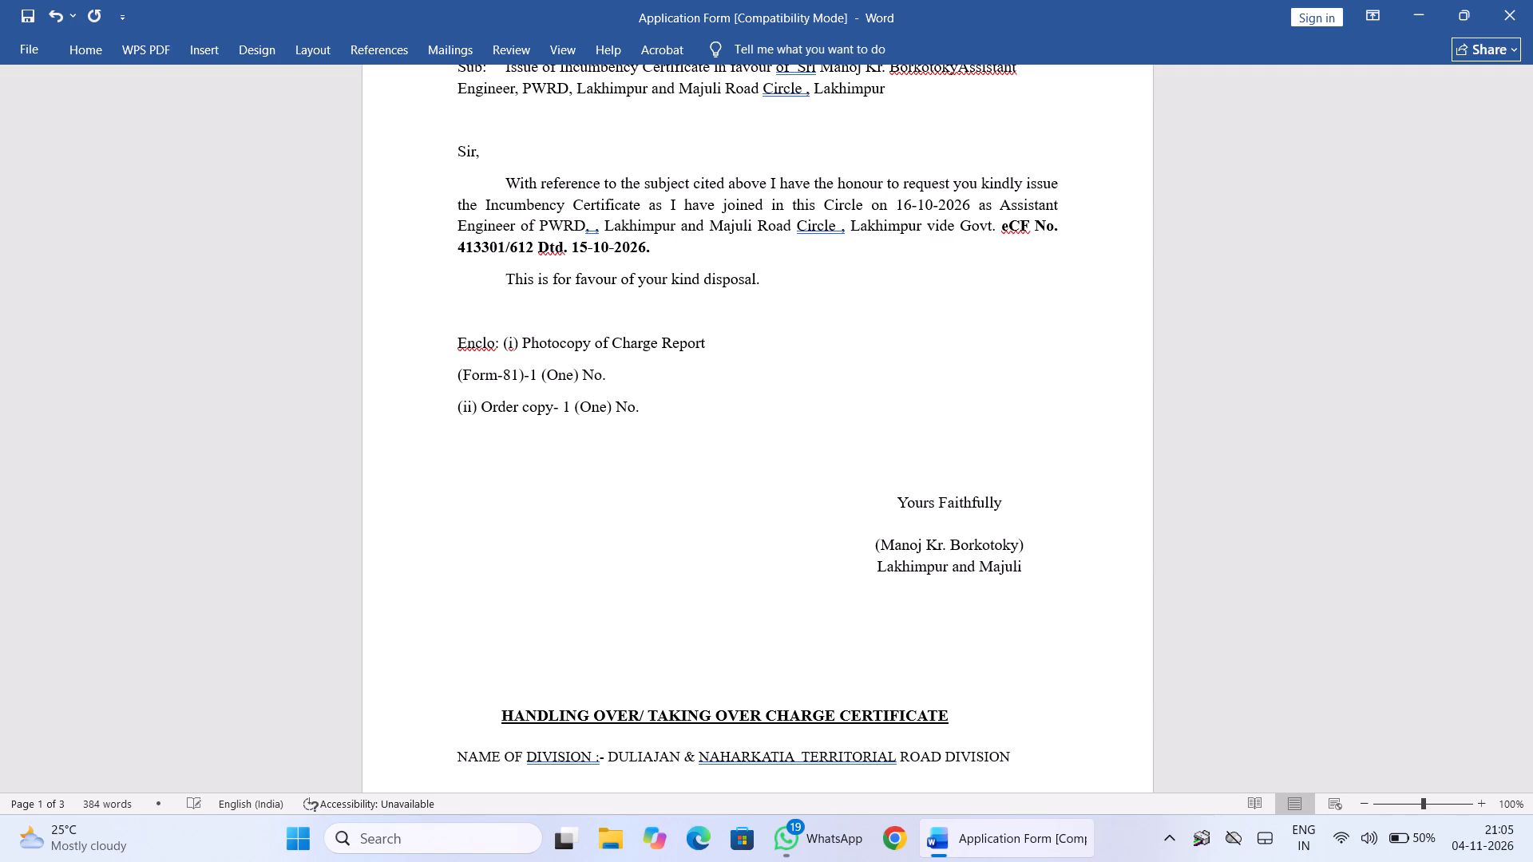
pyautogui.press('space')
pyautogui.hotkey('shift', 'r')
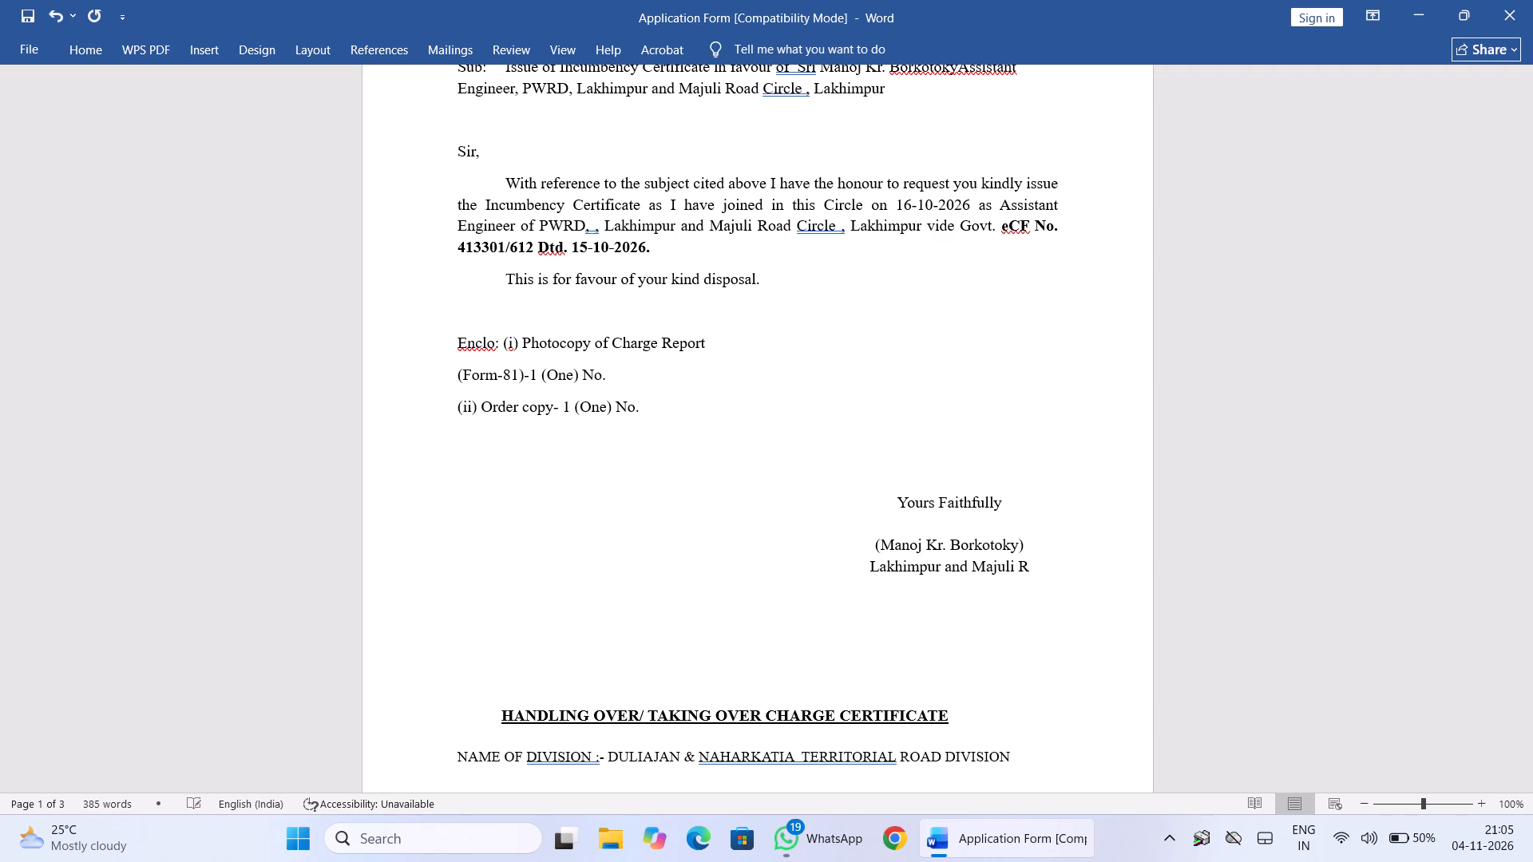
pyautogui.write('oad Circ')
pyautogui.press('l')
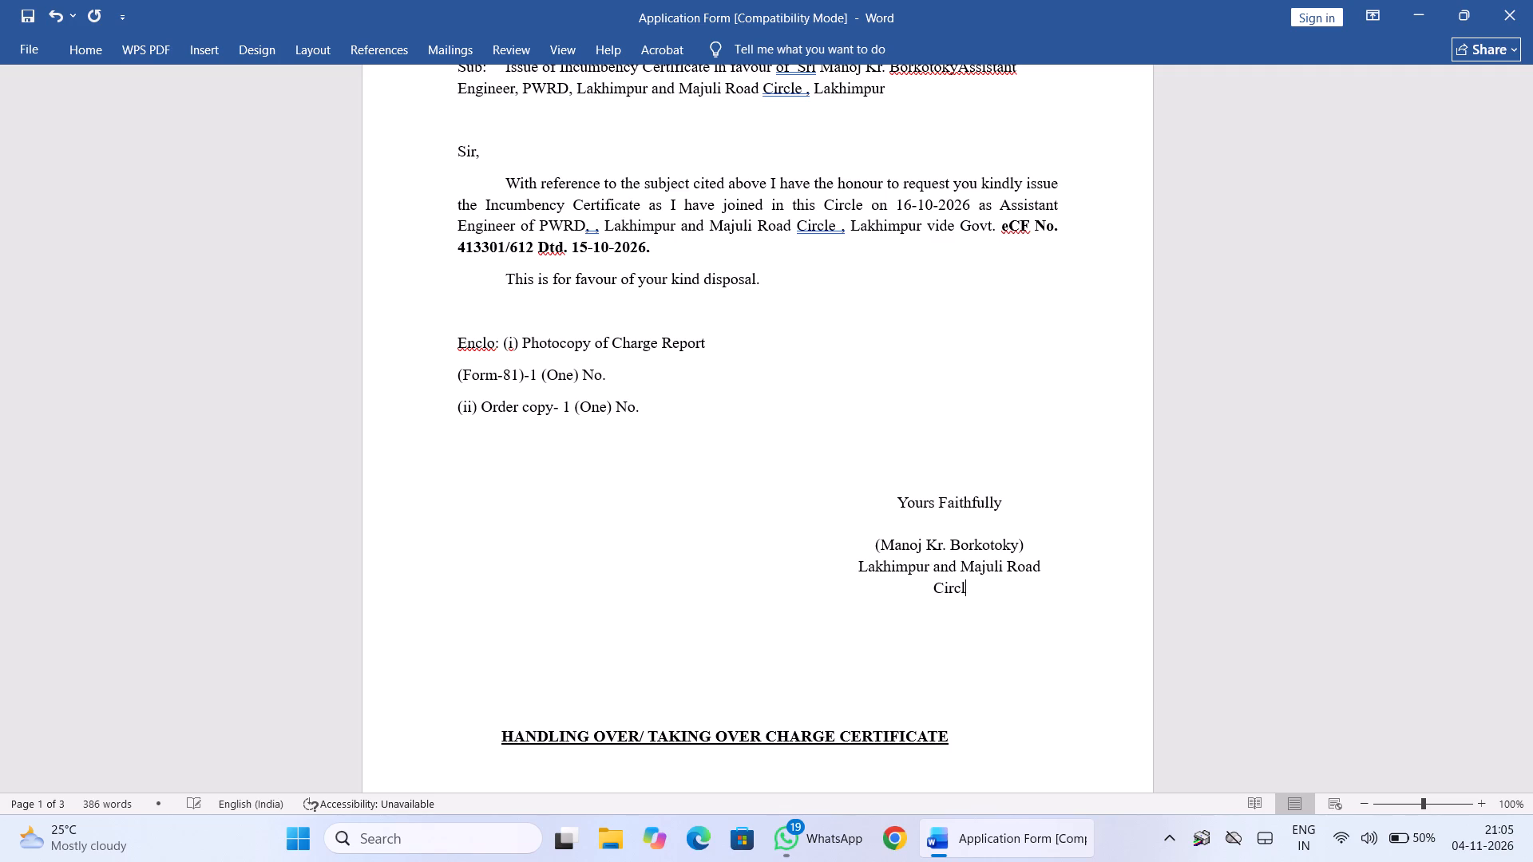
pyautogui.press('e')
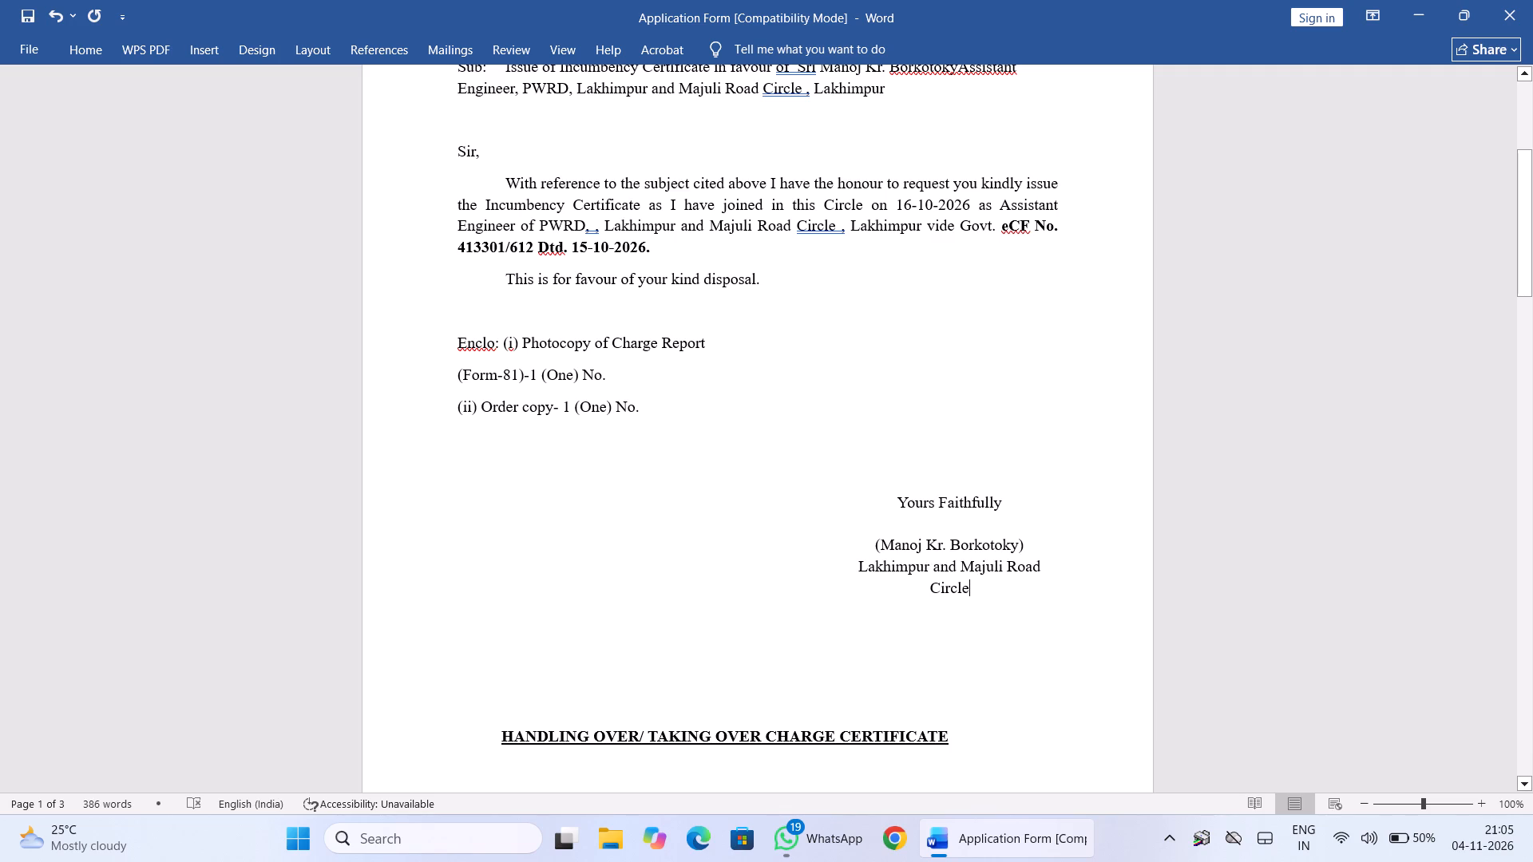
# Clear the indent of the office line below the signatory's name and pad it with spaces so it sits on one line beneath the name.
pyautogui.click(847, 560)
pyautogui.press('BackSpace')
pyautogui.press('BackSpace')
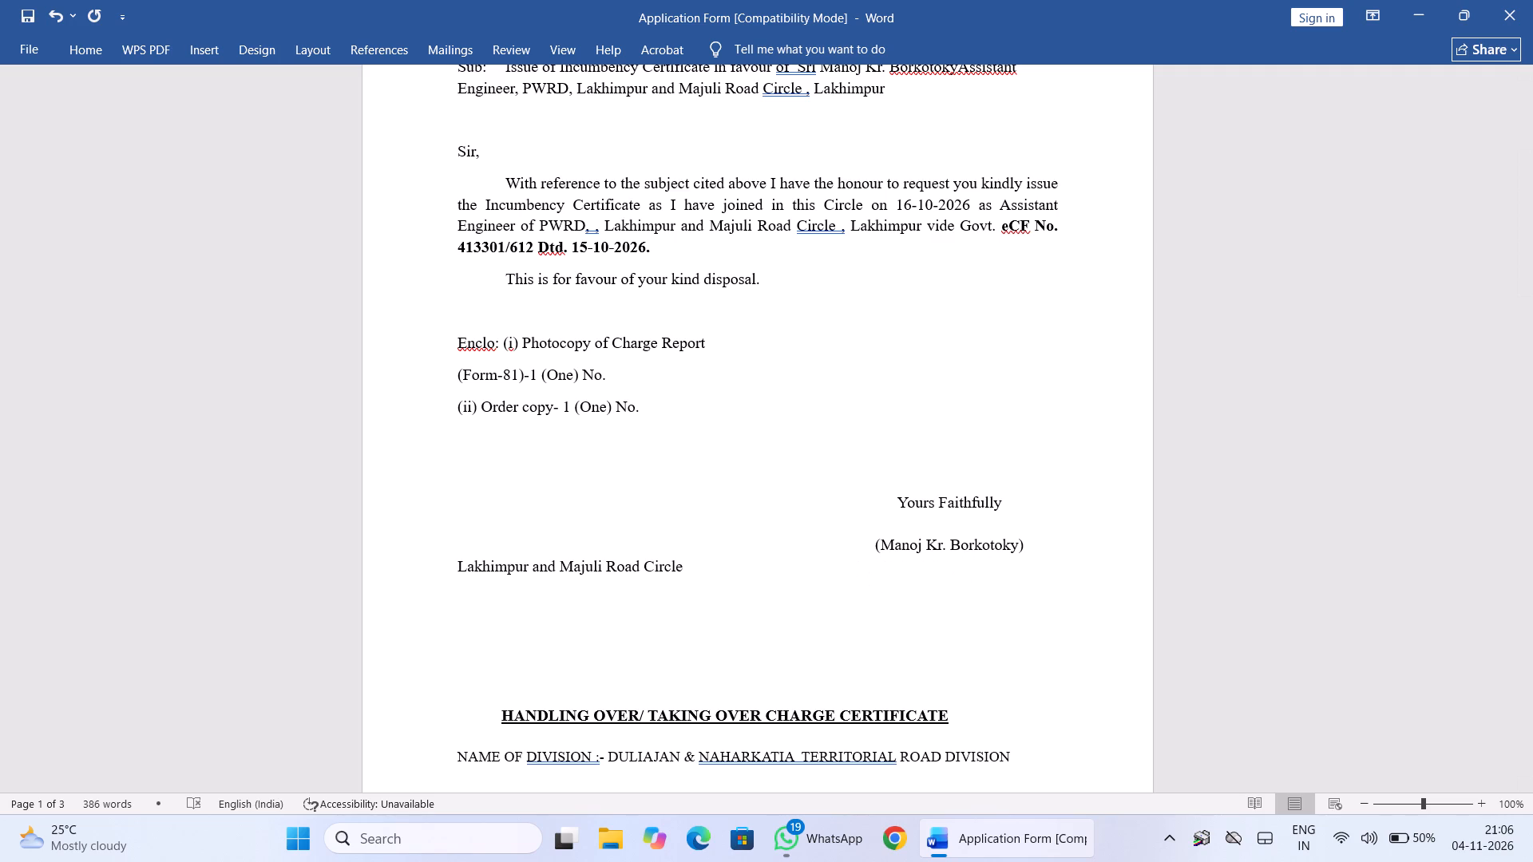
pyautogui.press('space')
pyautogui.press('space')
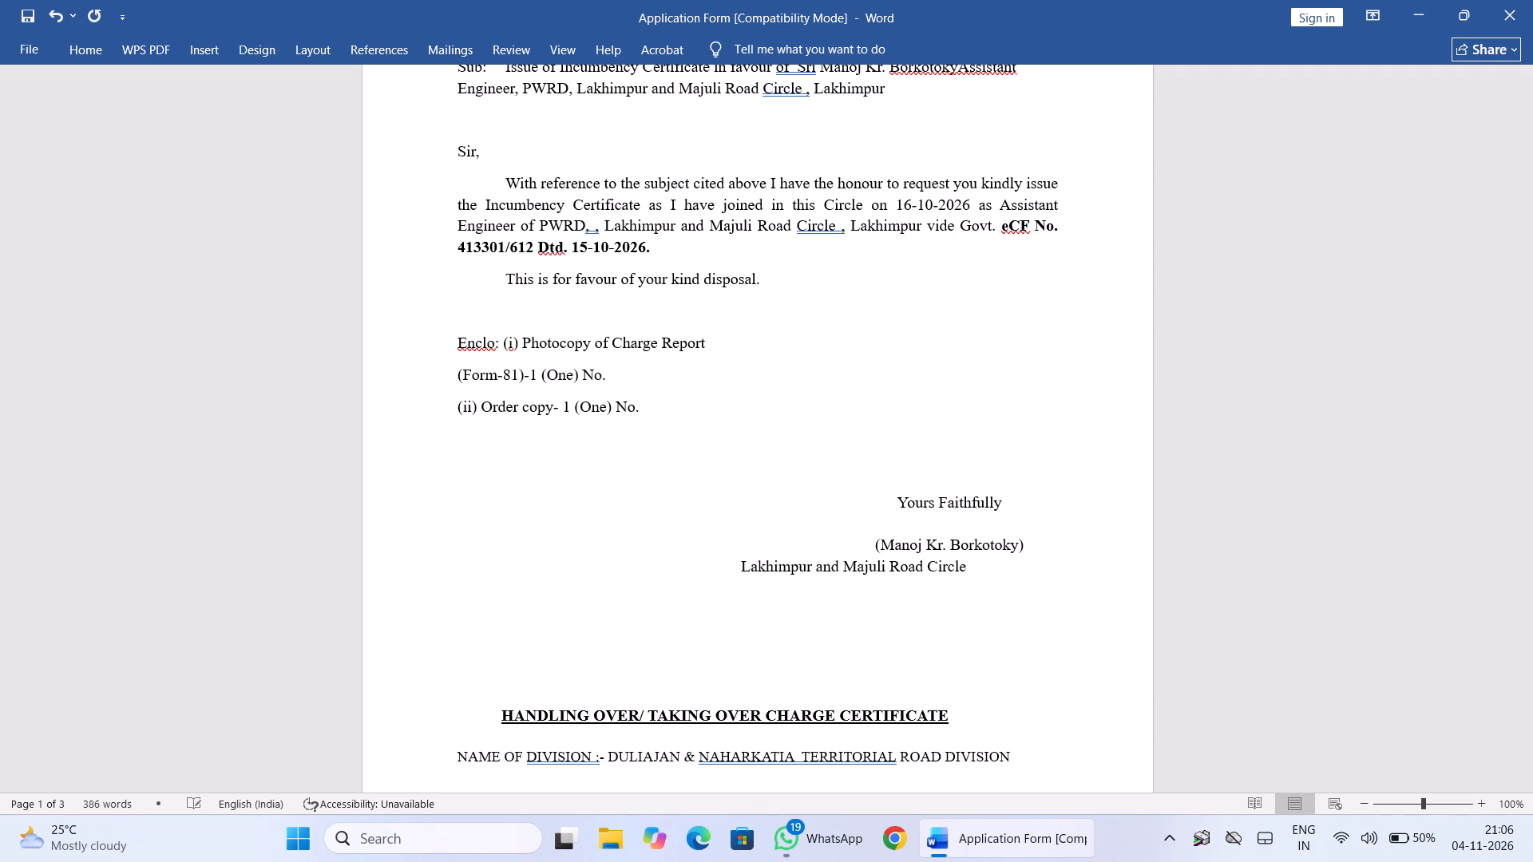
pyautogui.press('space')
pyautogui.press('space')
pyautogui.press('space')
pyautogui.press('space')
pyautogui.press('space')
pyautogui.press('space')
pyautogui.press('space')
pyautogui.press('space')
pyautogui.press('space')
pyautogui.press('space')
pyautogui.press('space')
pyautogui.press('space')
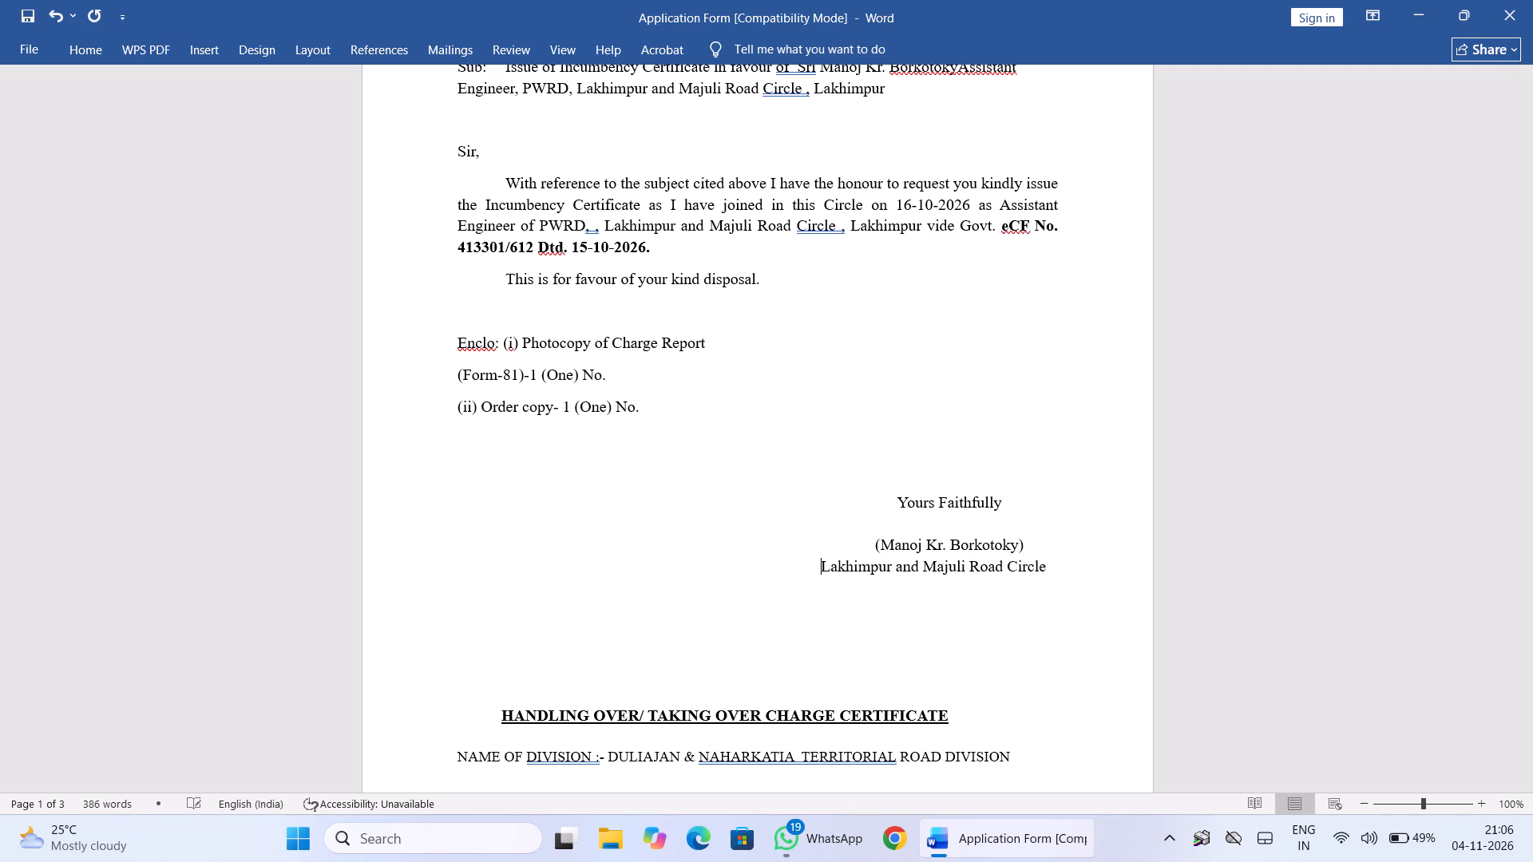
# Append ",Lakhimpur" to the end of the office line "Lakhimpur and Majuli Road Circle" in the signature block.
pyautogui.click(1064, 566)
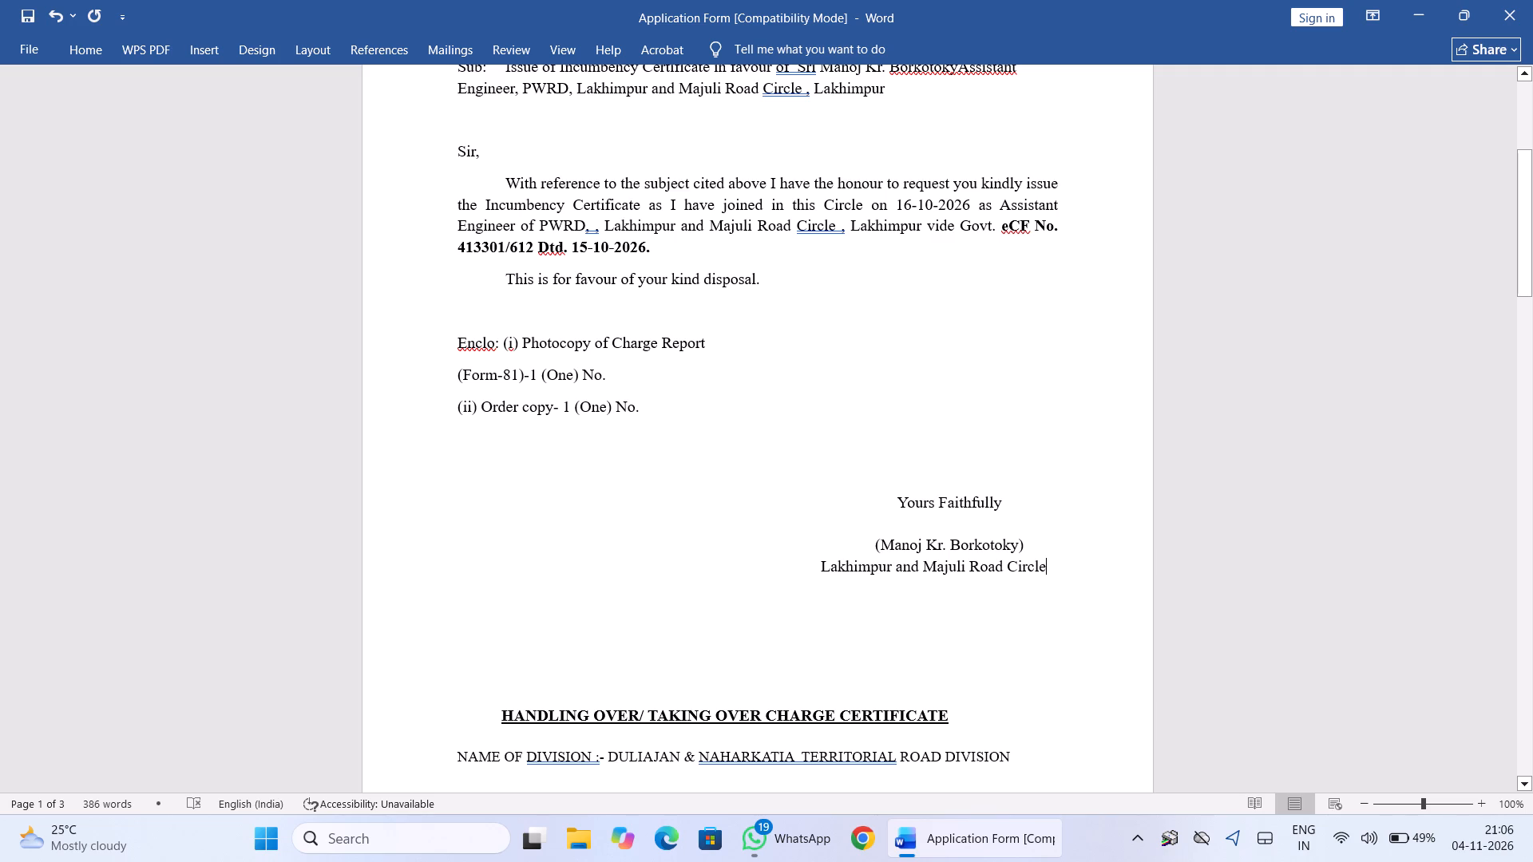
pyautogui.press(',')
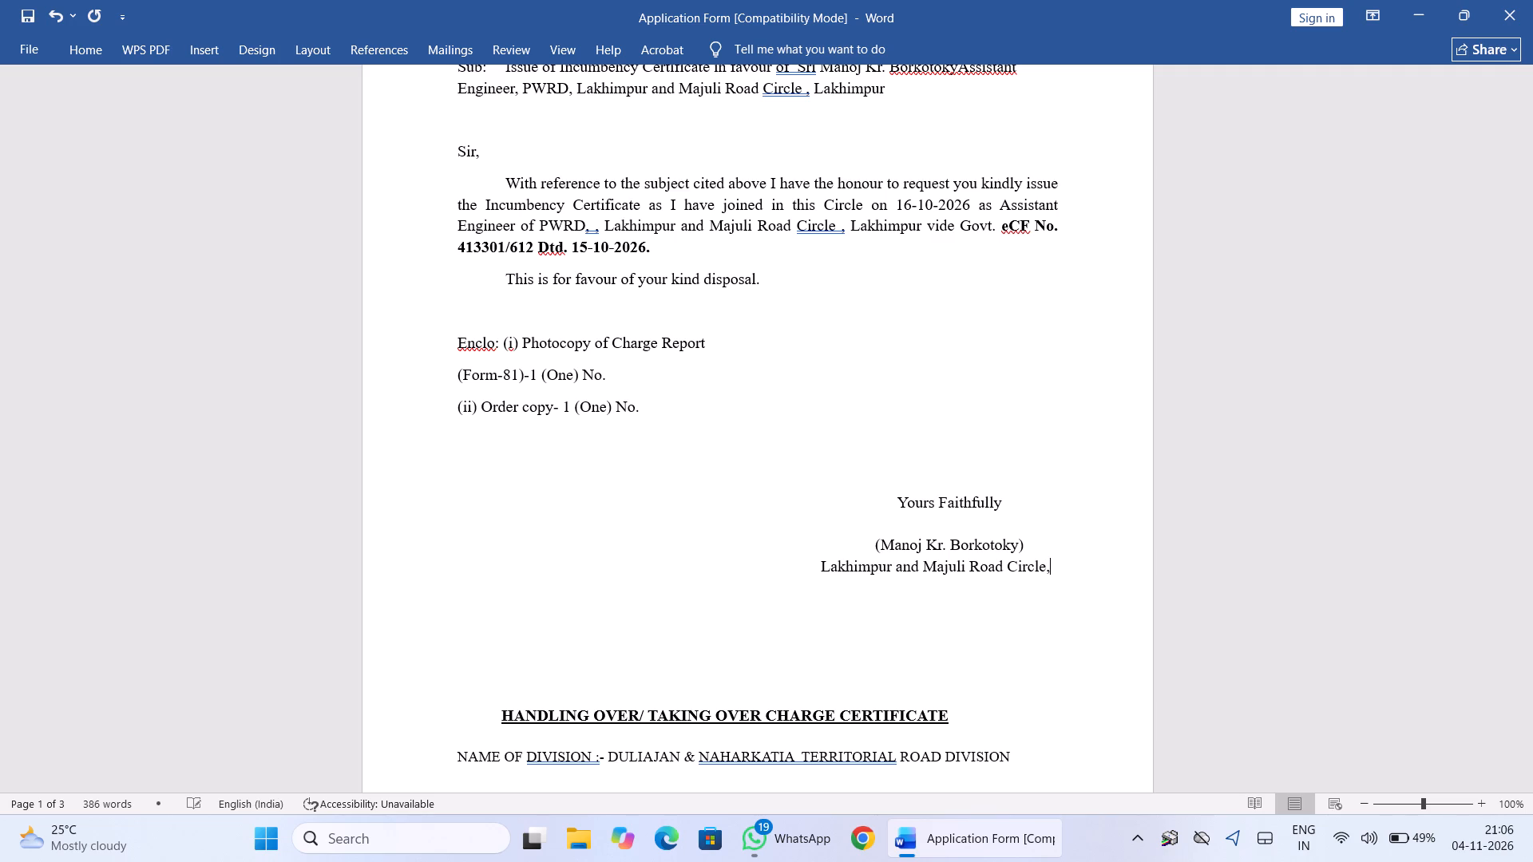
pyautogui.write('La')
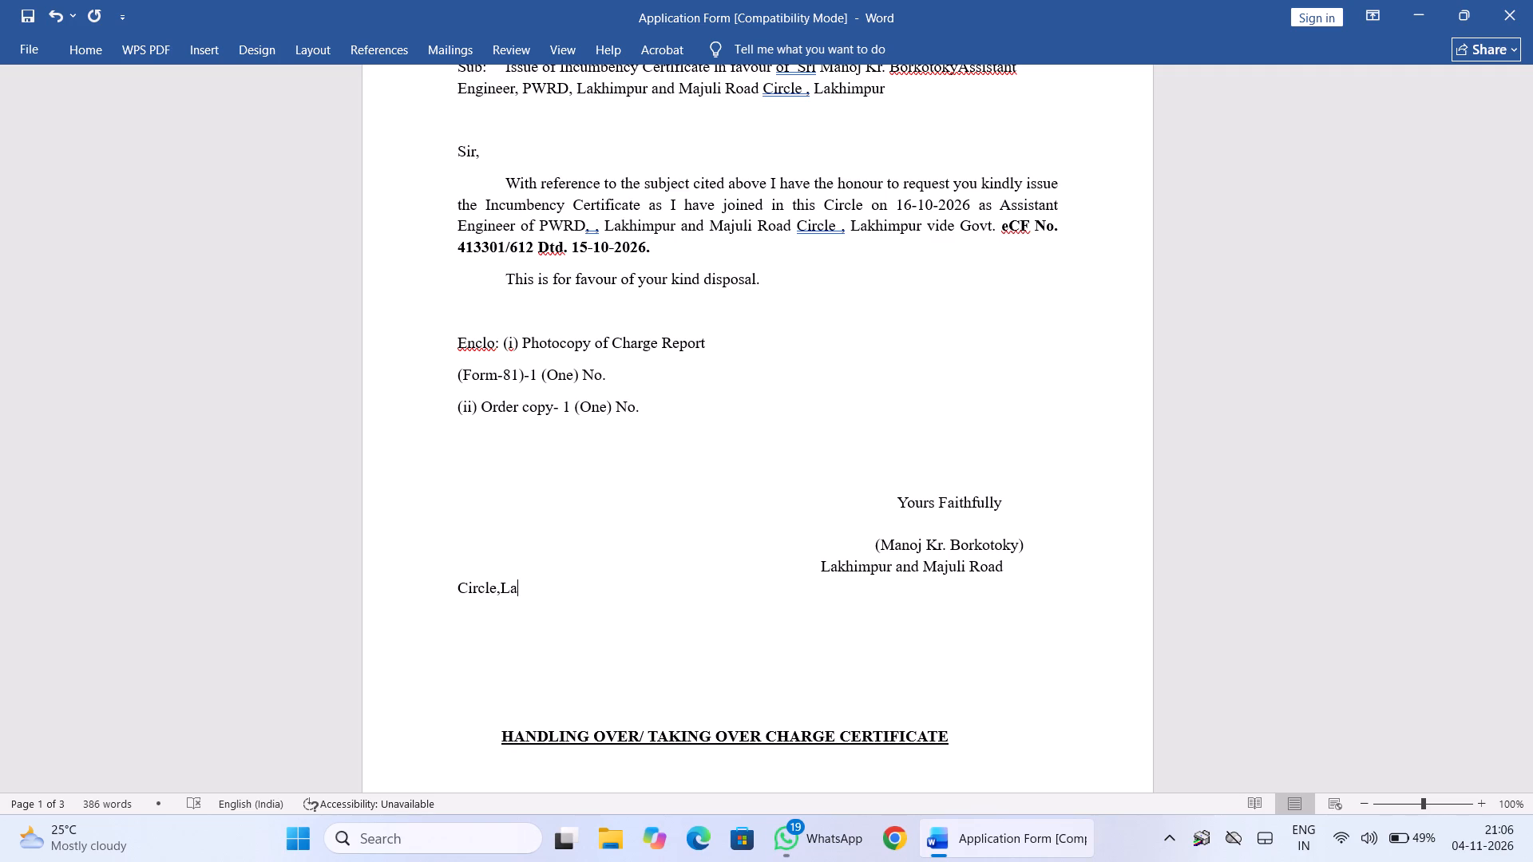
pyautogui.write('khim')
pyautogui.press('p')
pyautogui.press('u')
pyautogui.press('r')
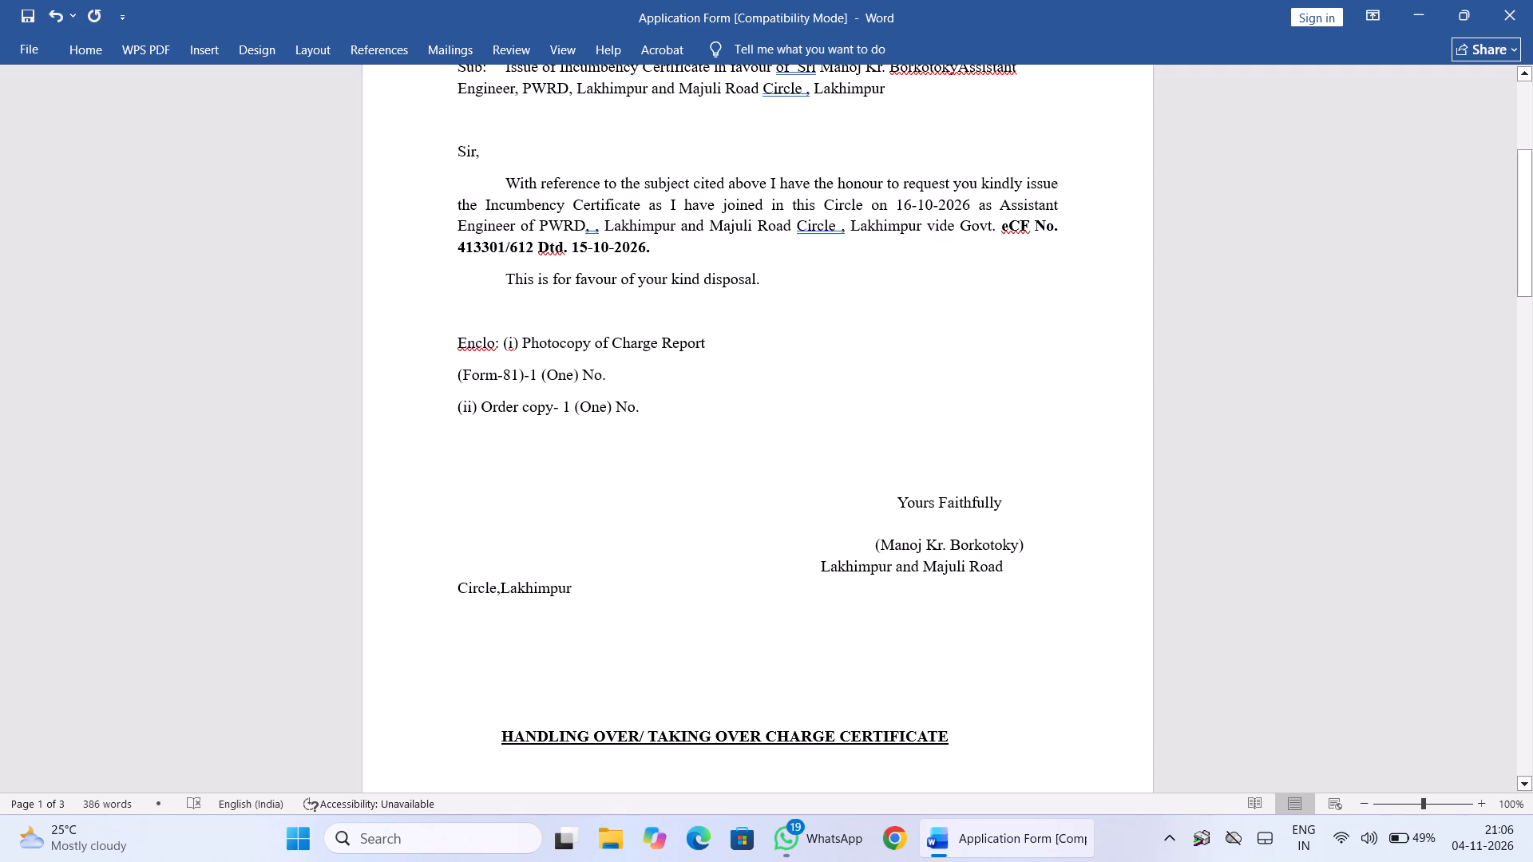
pyautogui.click(1407, 576)
# Try centred, right and justified alignment on the signature block from "Yours Faithfully" to the office line, and settle on left alignment.
pyautogui.moveTo(896, 495); pyautogui.dragTo(994, 587)
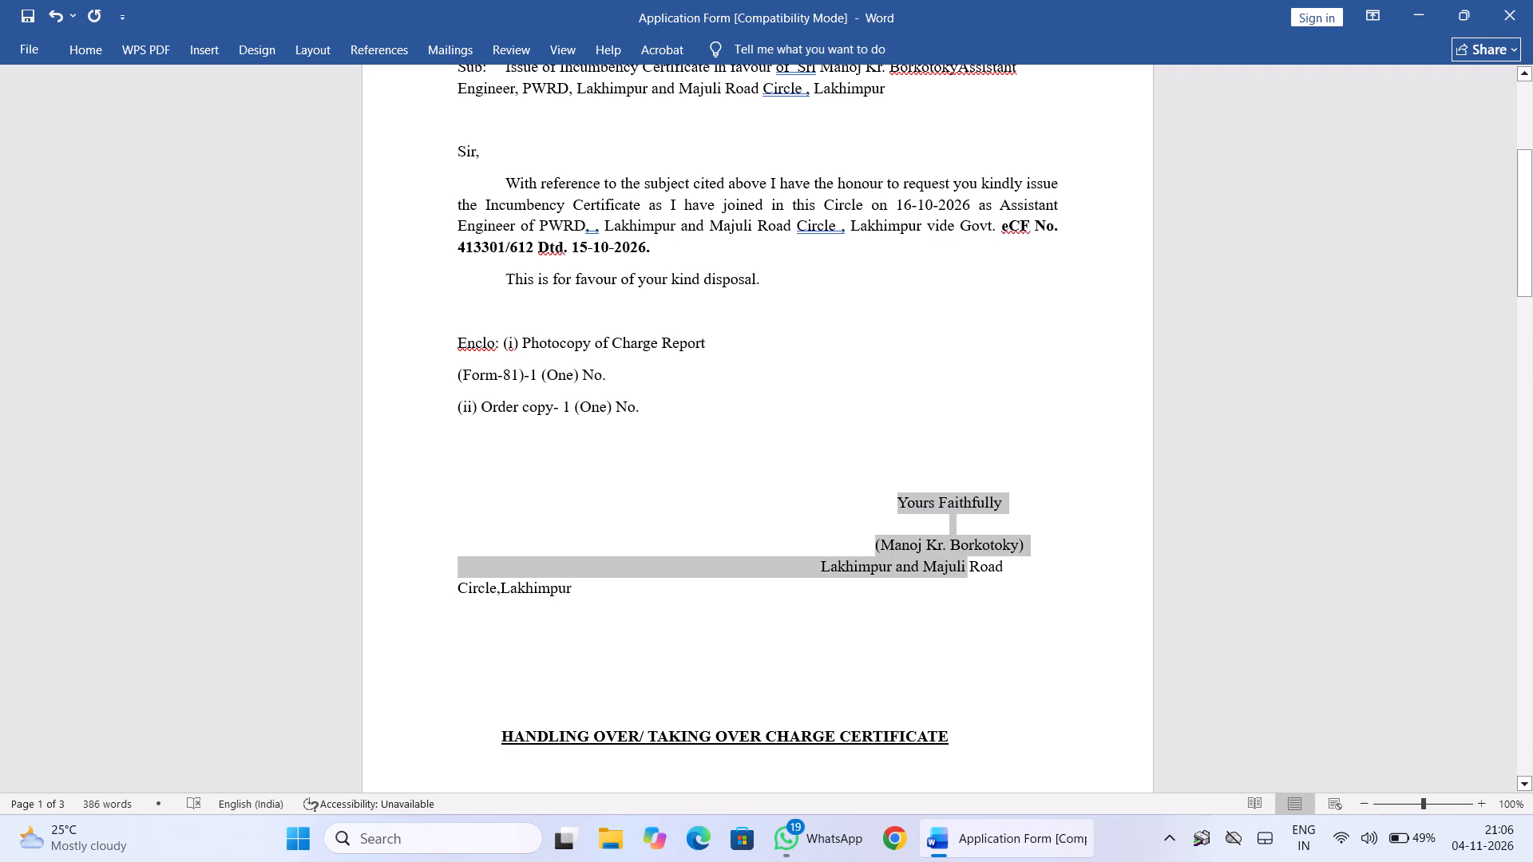
pyautogui.moveTo(994, 587); pyautogui.dragTo(1016, 592)
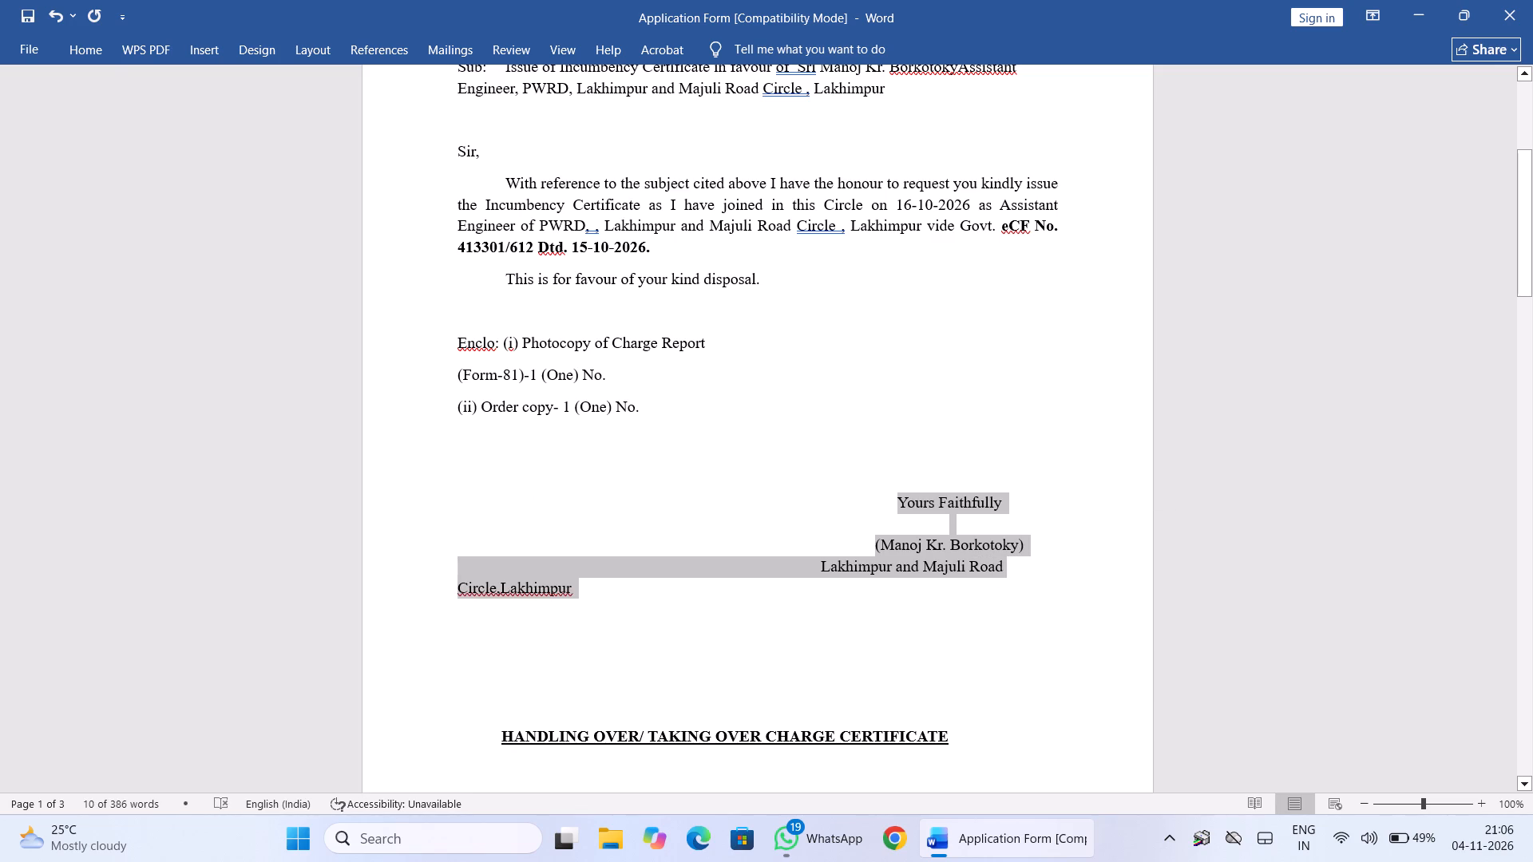
pyautogui.click(90, 56)
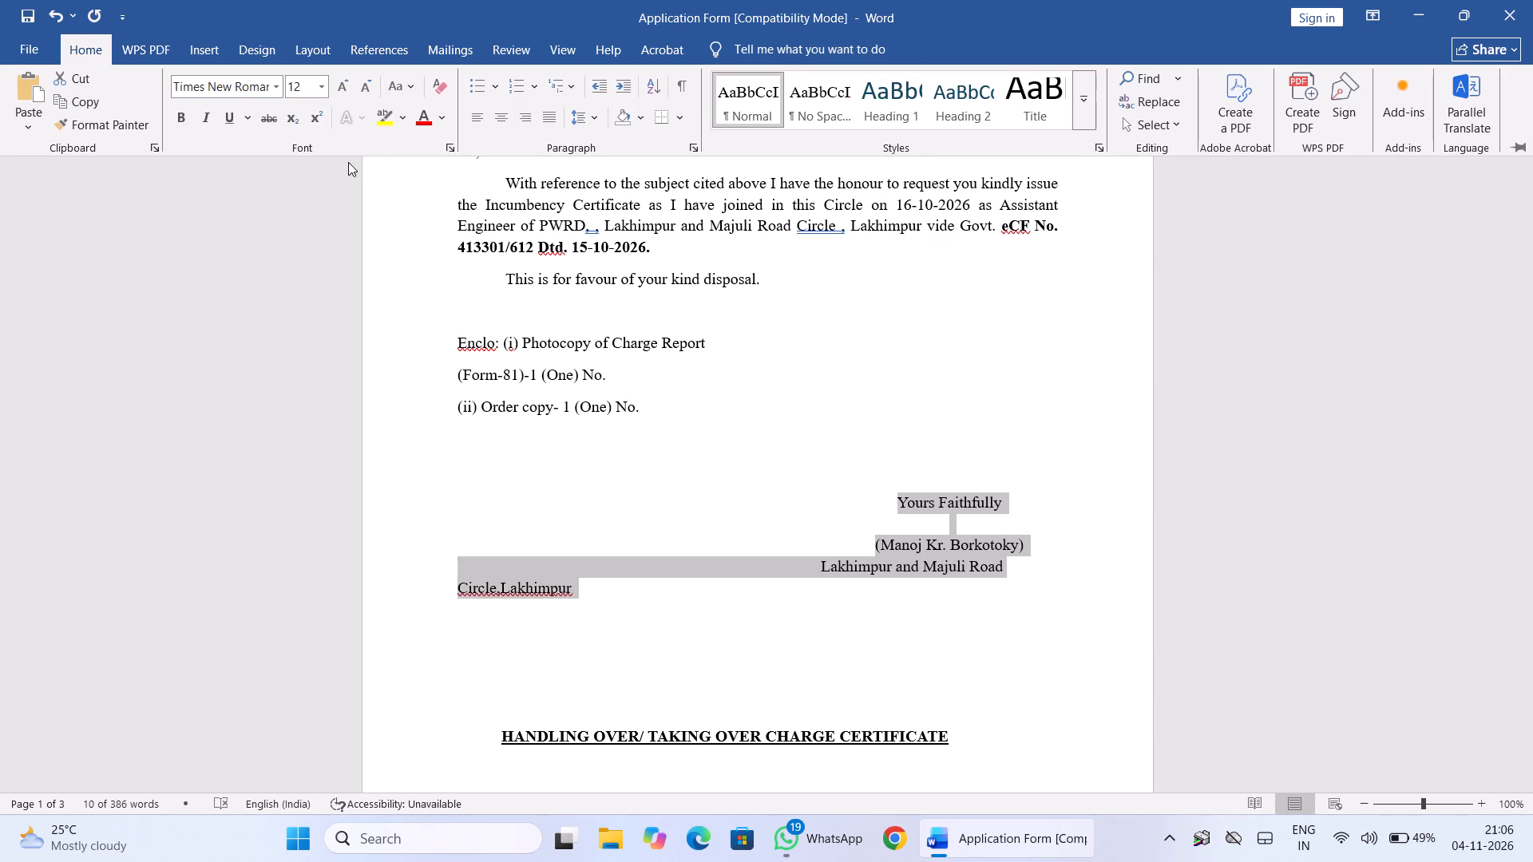
pyautogui.click(503, 119)
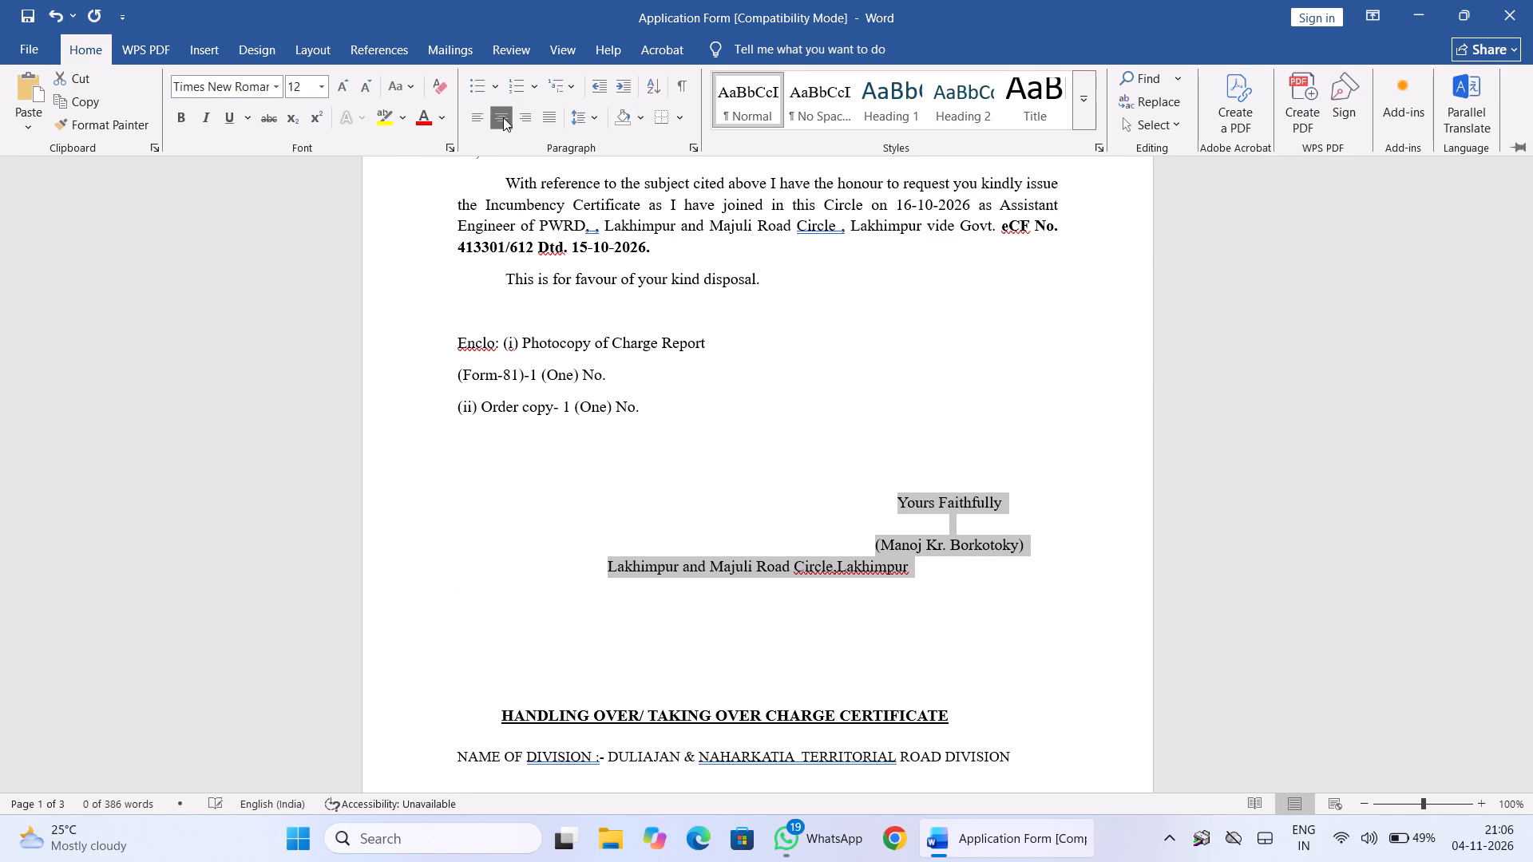
pyautogui.click(481, 117)
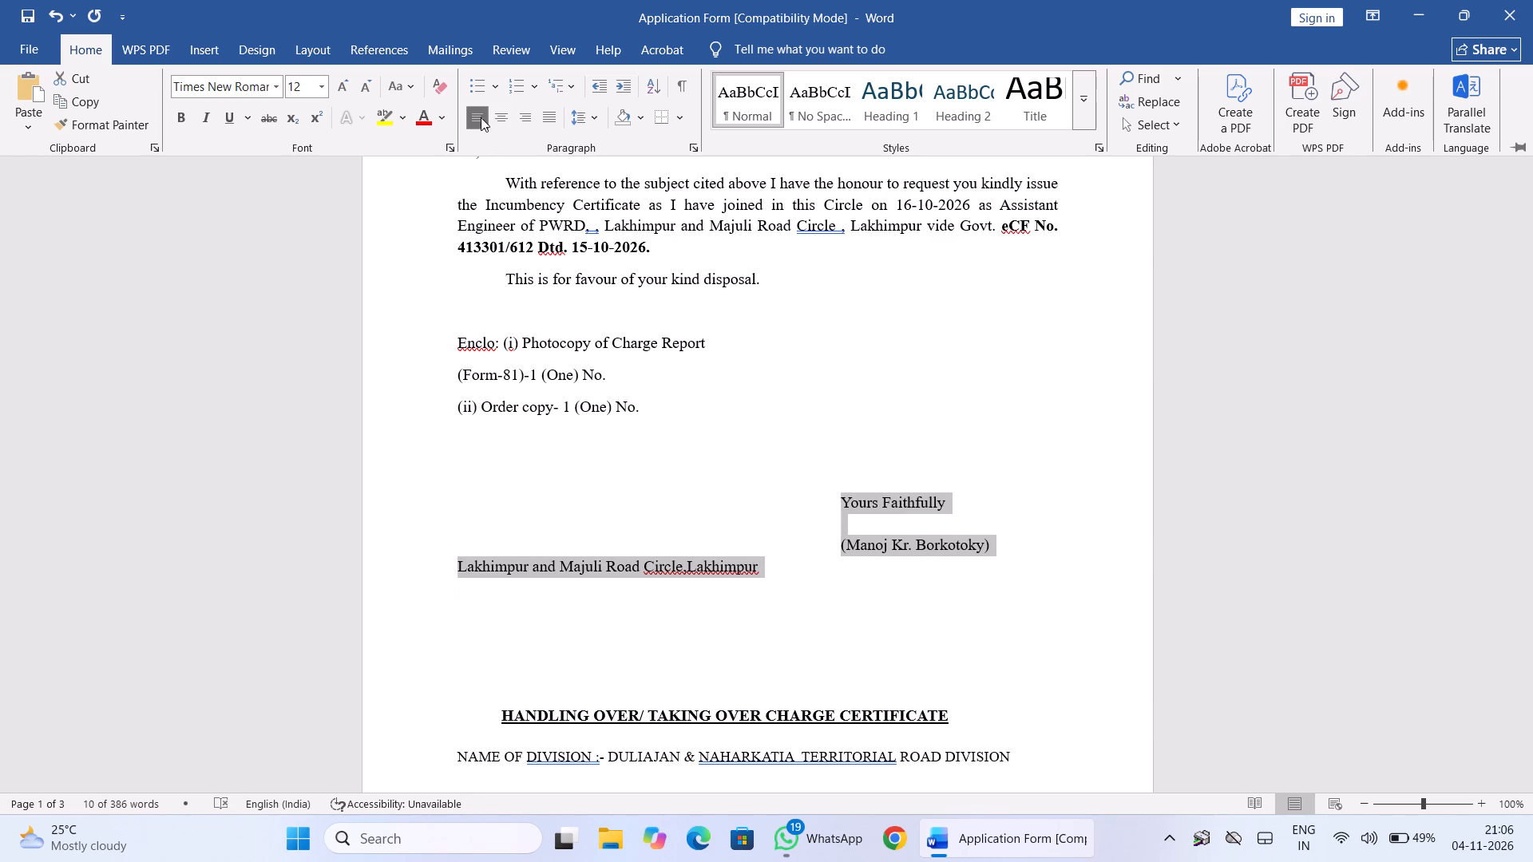
pyautogui.click(481, 117)
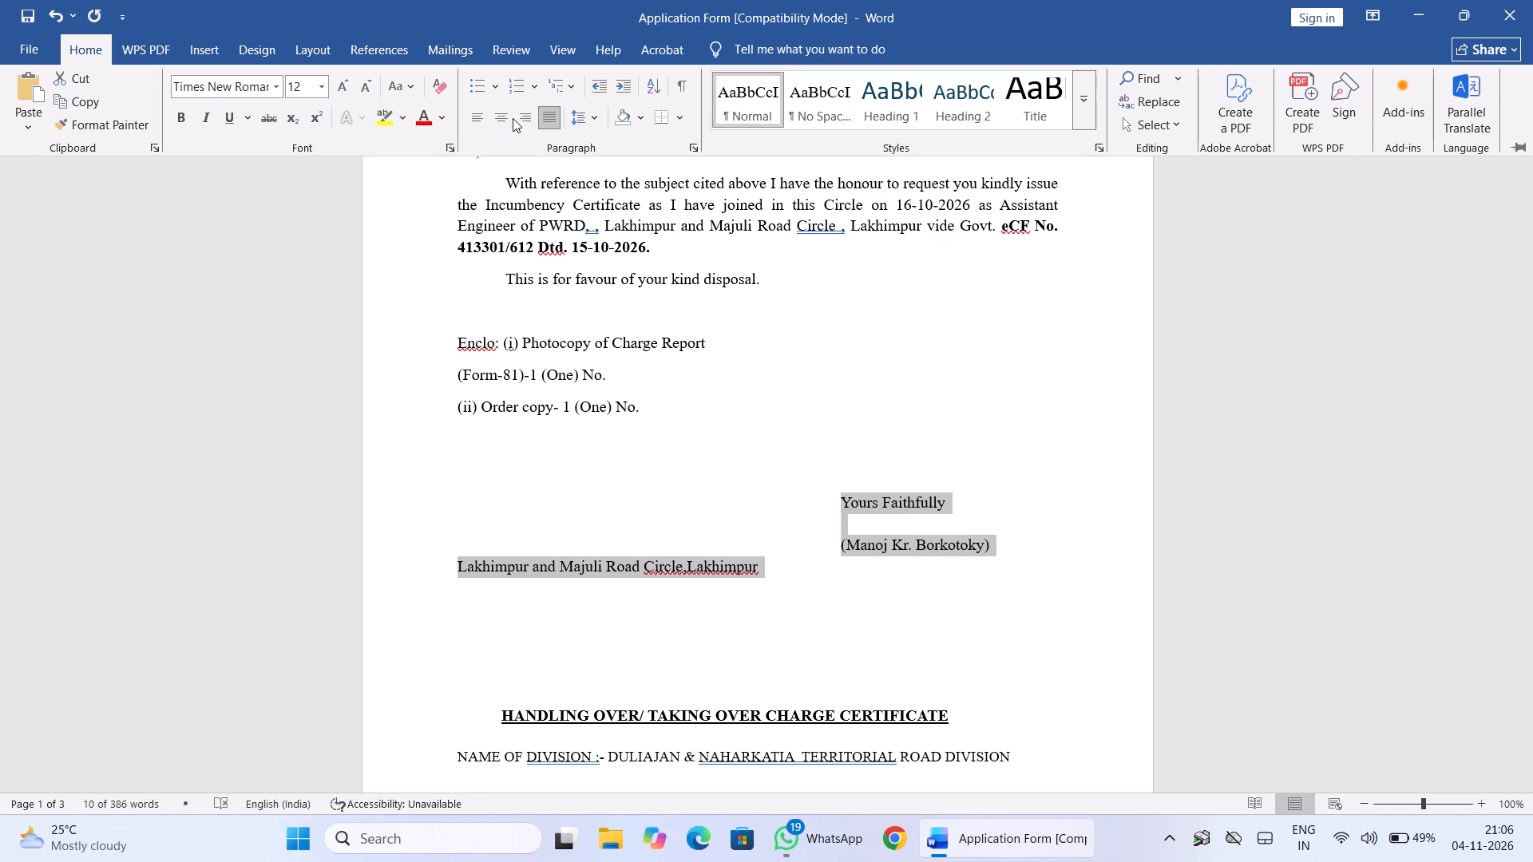
pyautogui.click(523, 115)
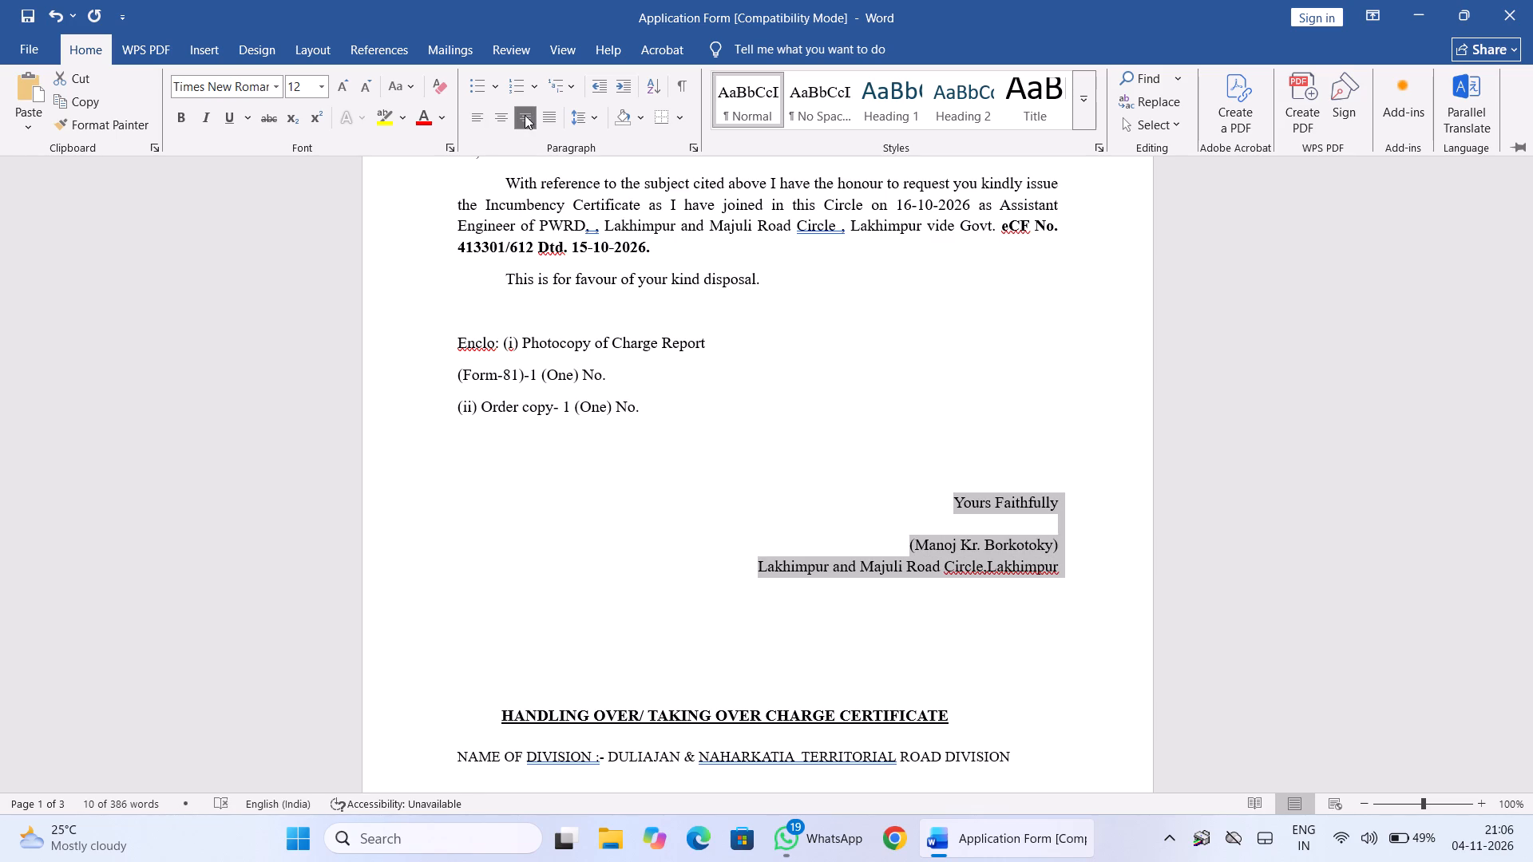
pyautogui.click(552, 115)
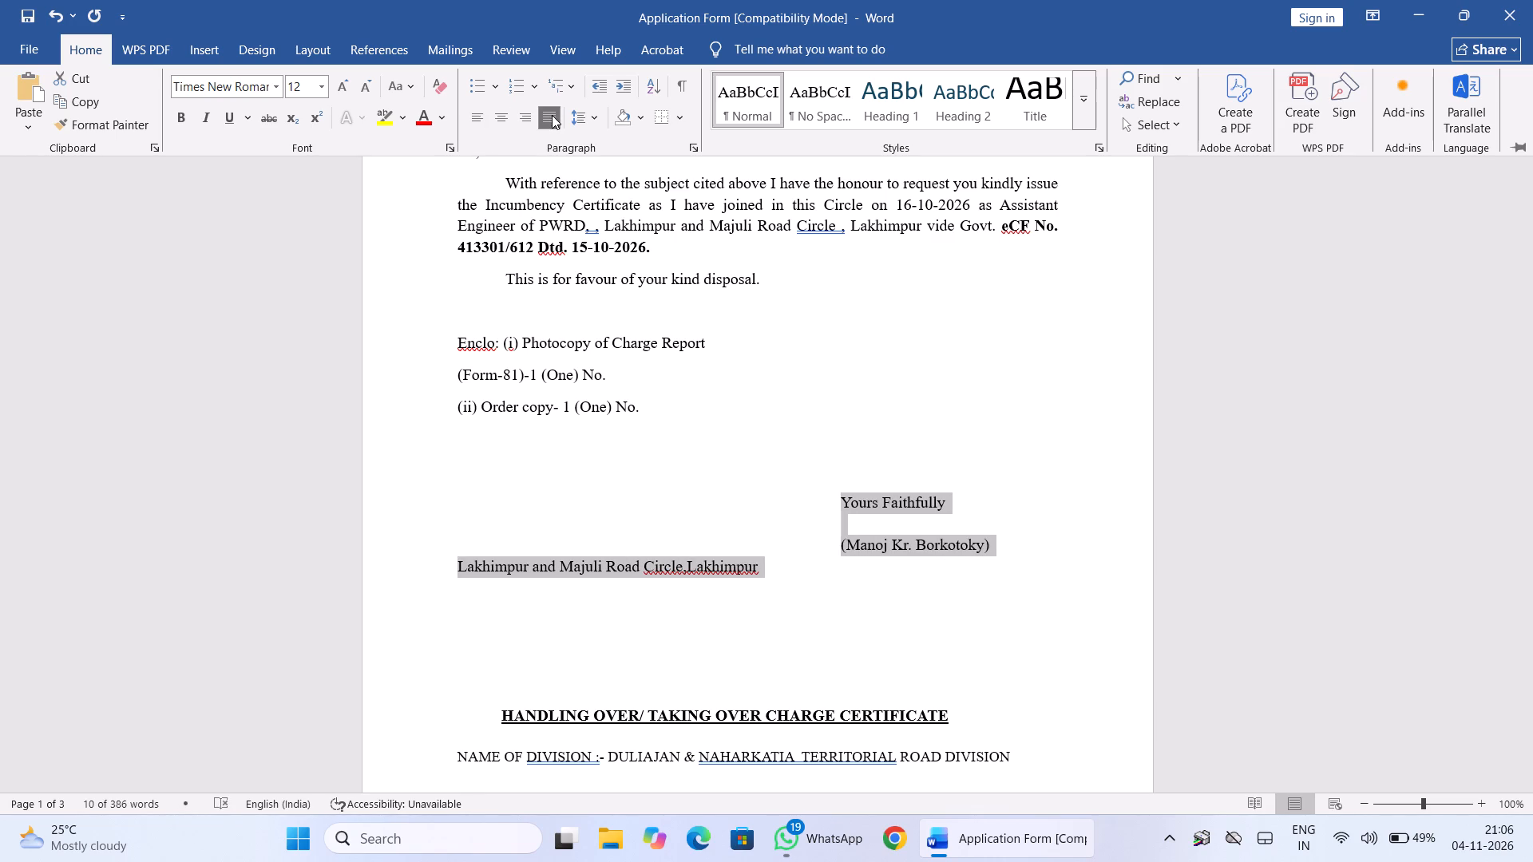
pyautogui.click(526, 112)
pyautogui.click(477, 117)
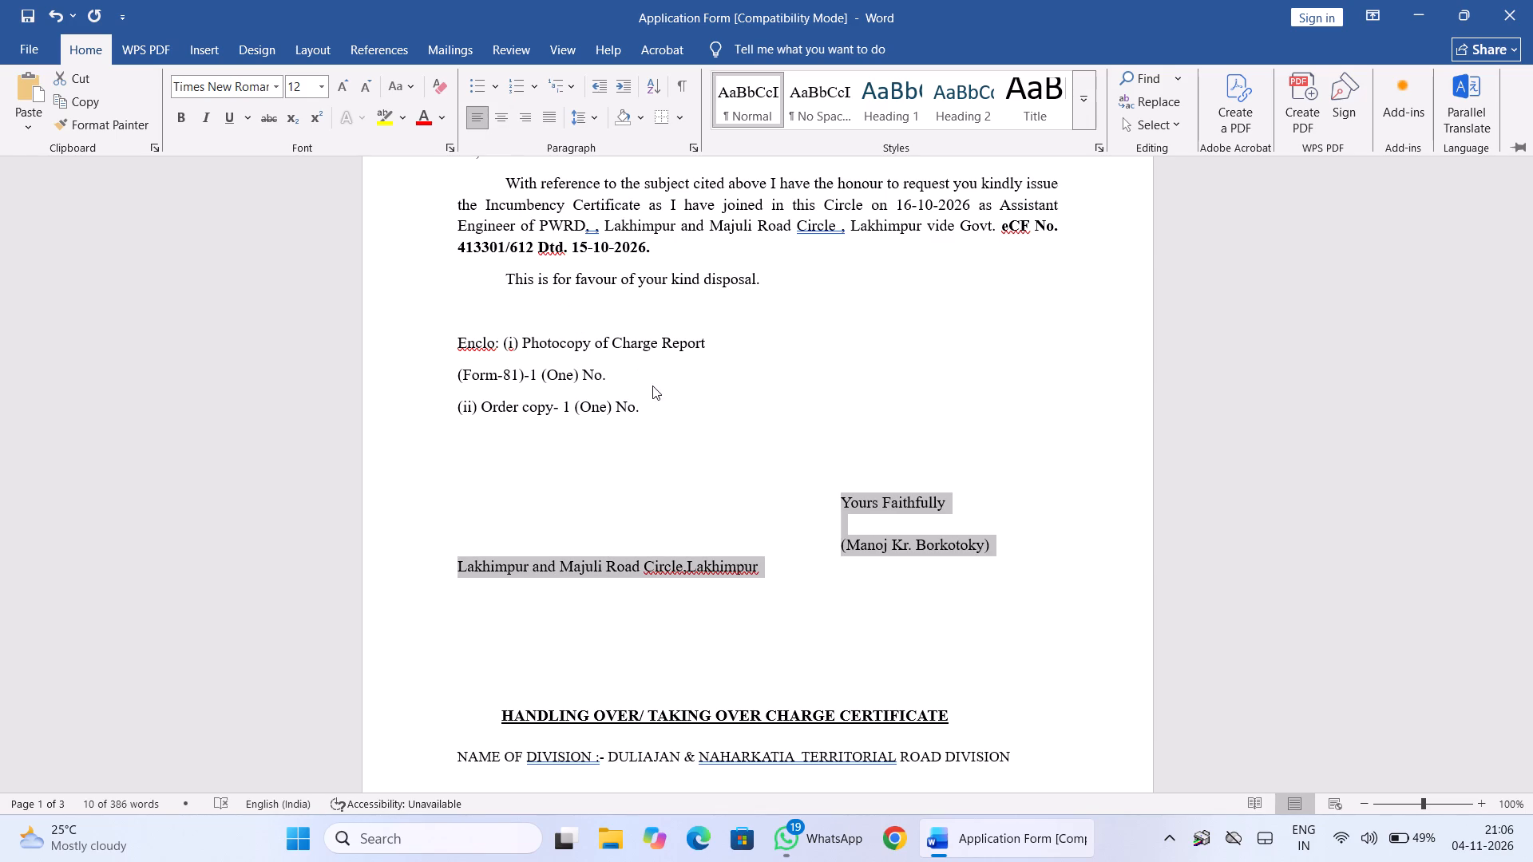
# Copy the whole application letter, from "To," and the date down to the office line below the signatory's name.
pyautogui.scroll(8, 653, 386)
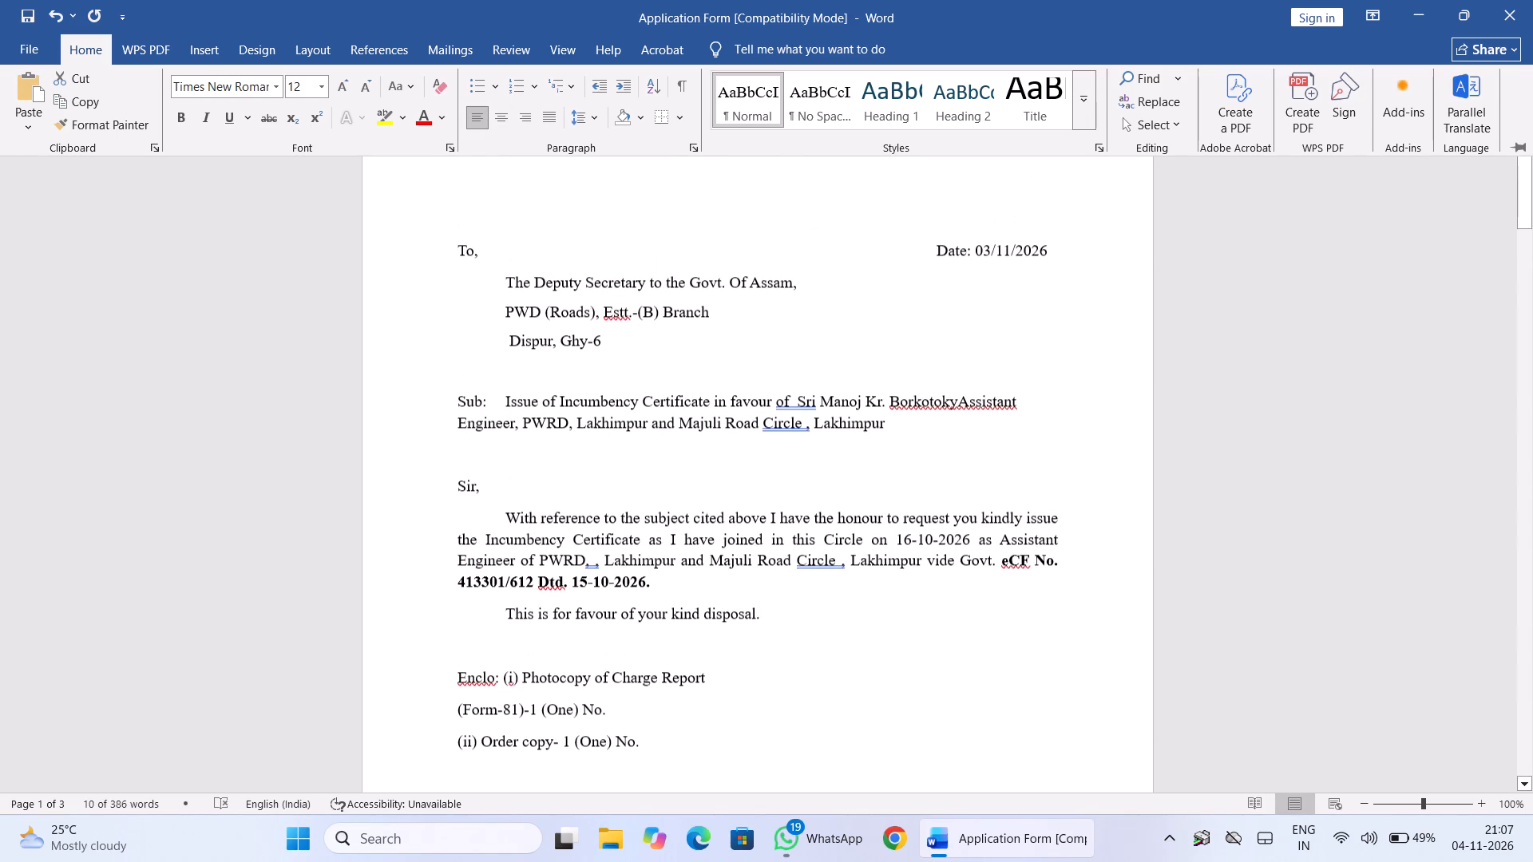
pyautogui.scroll(1, 653, 386)
pyautogui.click(457, 254)
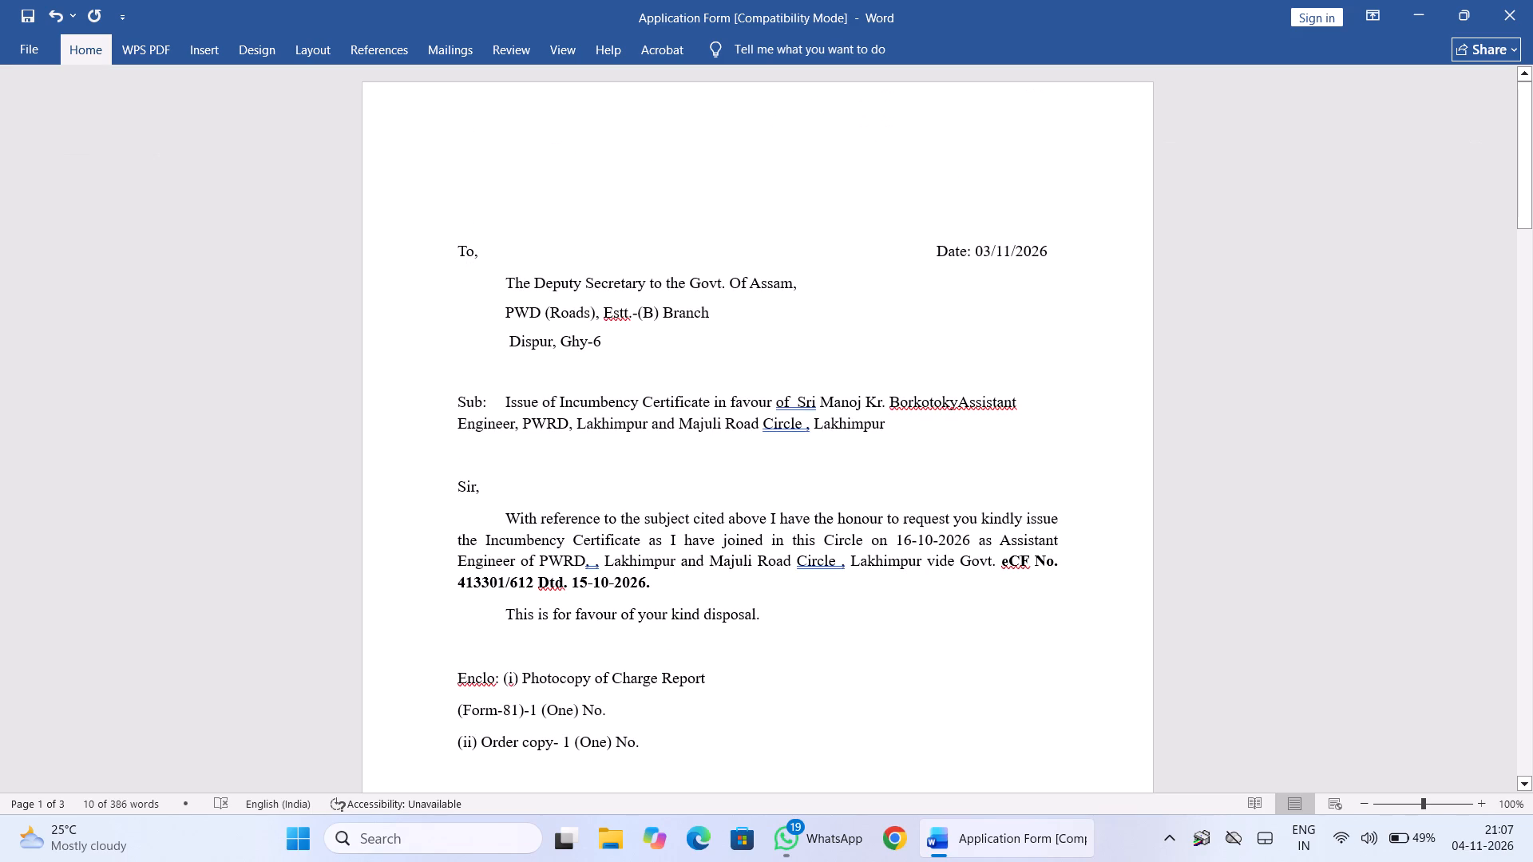
pyautogui.moveTo(455, 250); pyautogui.dragTo(715, 682)
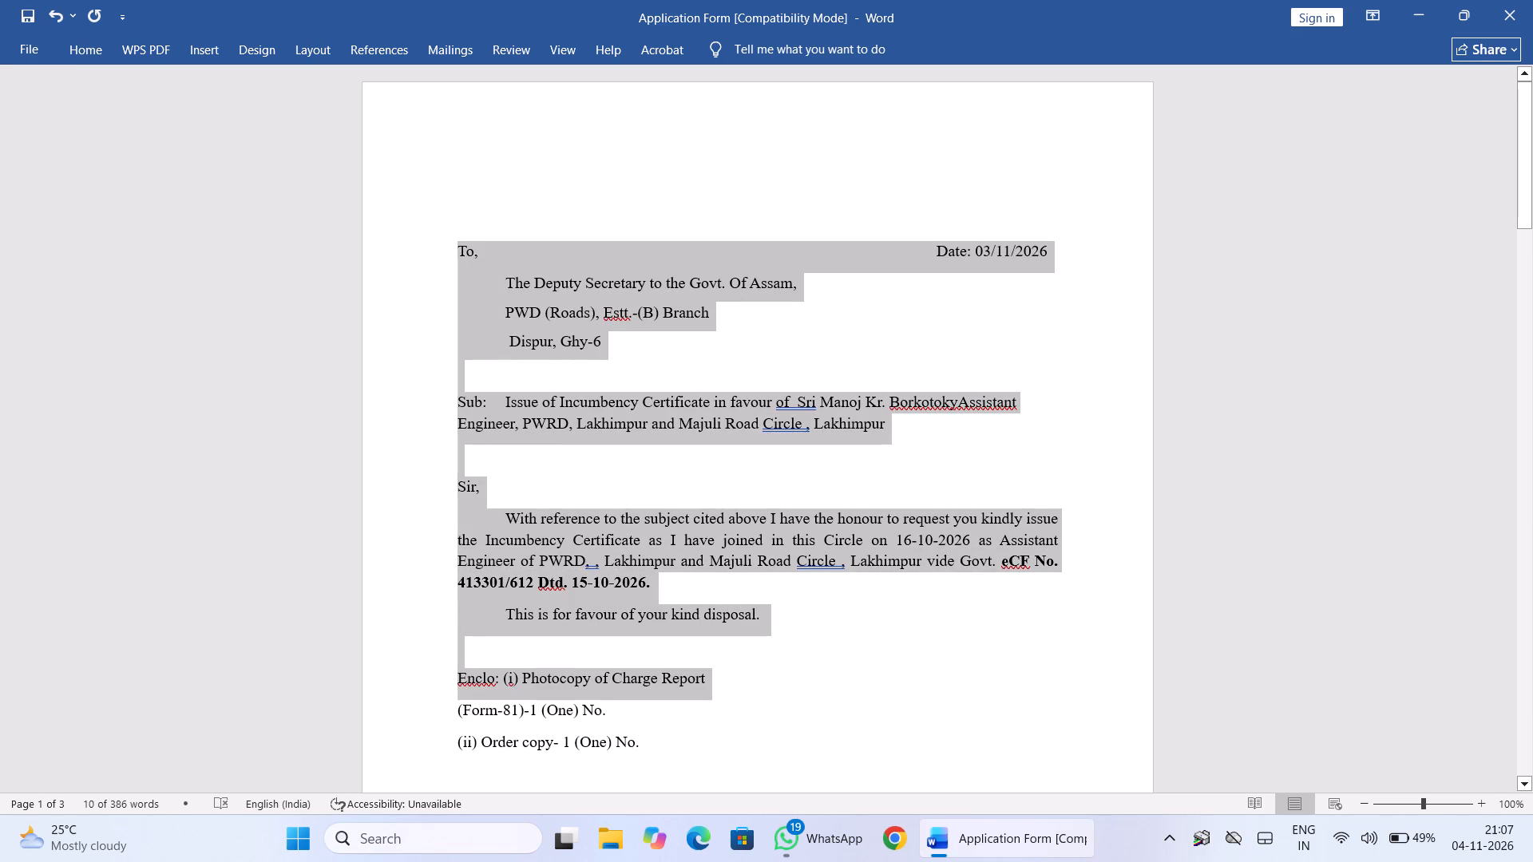
pyautogui.moveTo(715, 682); pyautogui.dragTo(888, 704)
pyautogui.rightClick(610, 524)
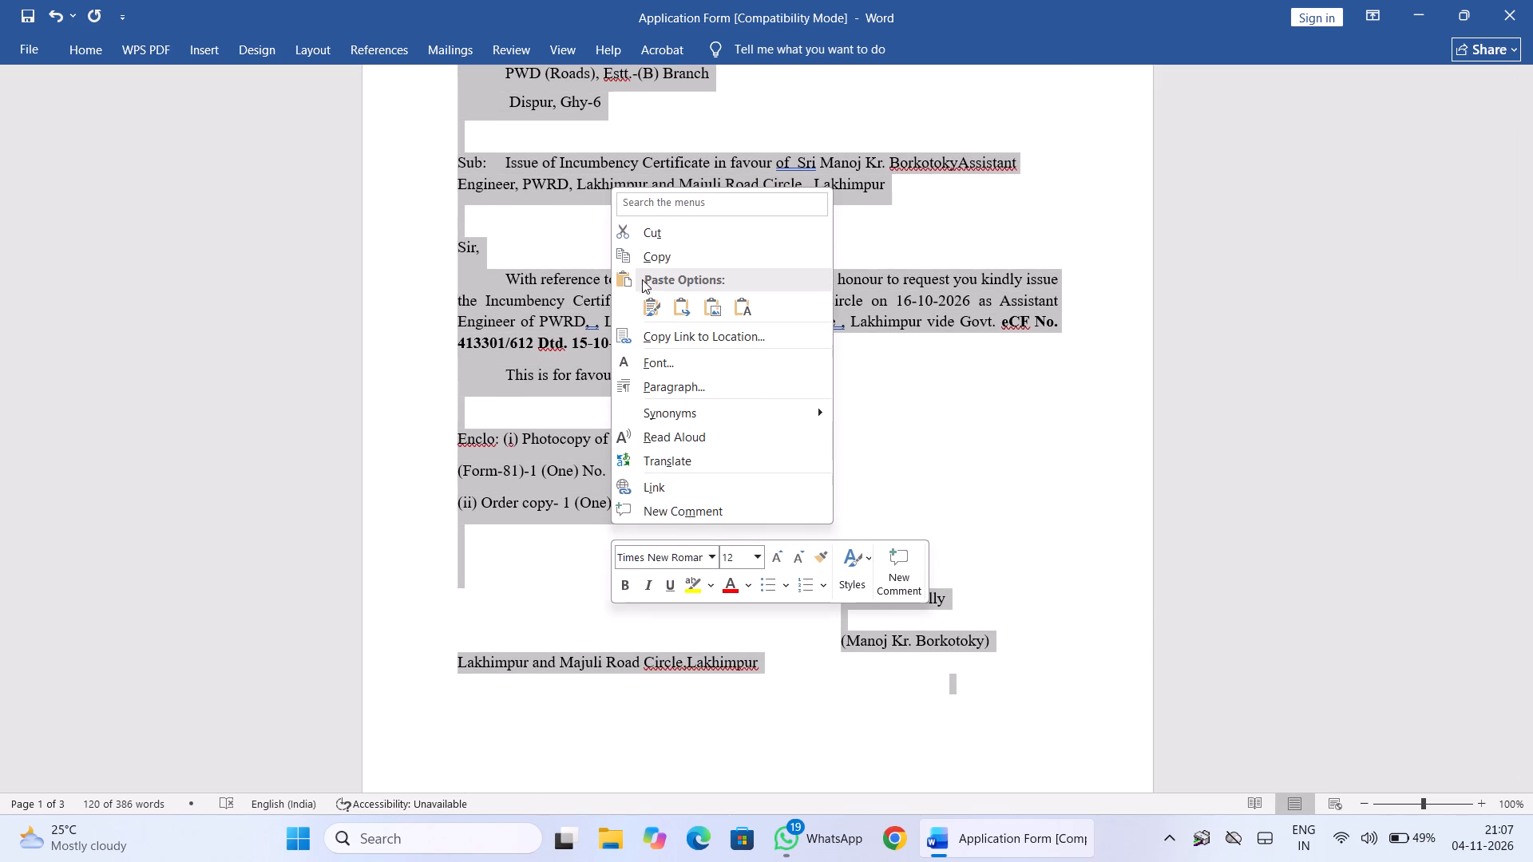
pyautogui.click(644, 258)
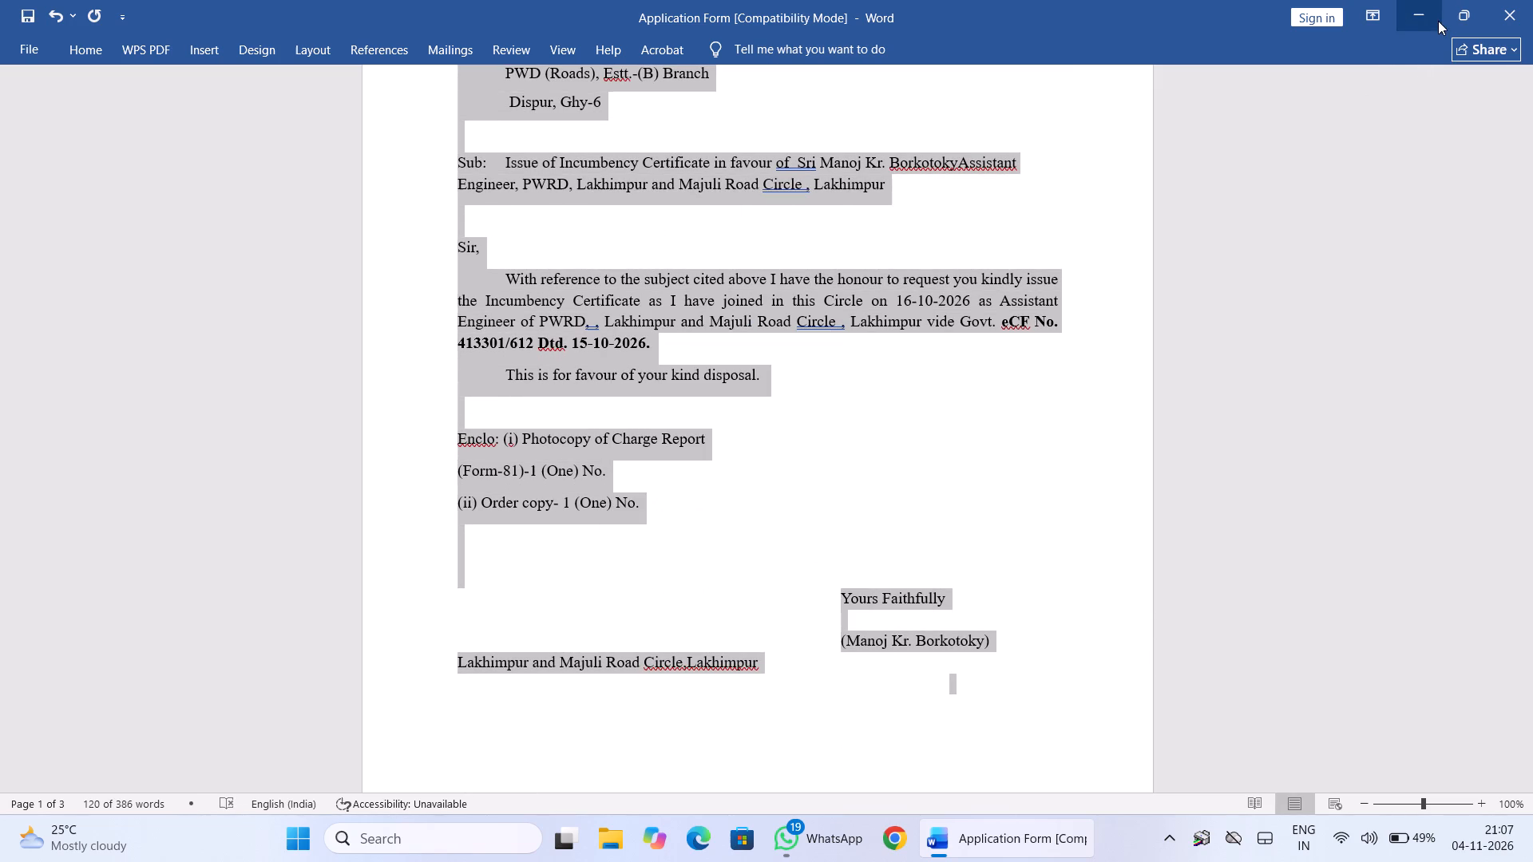
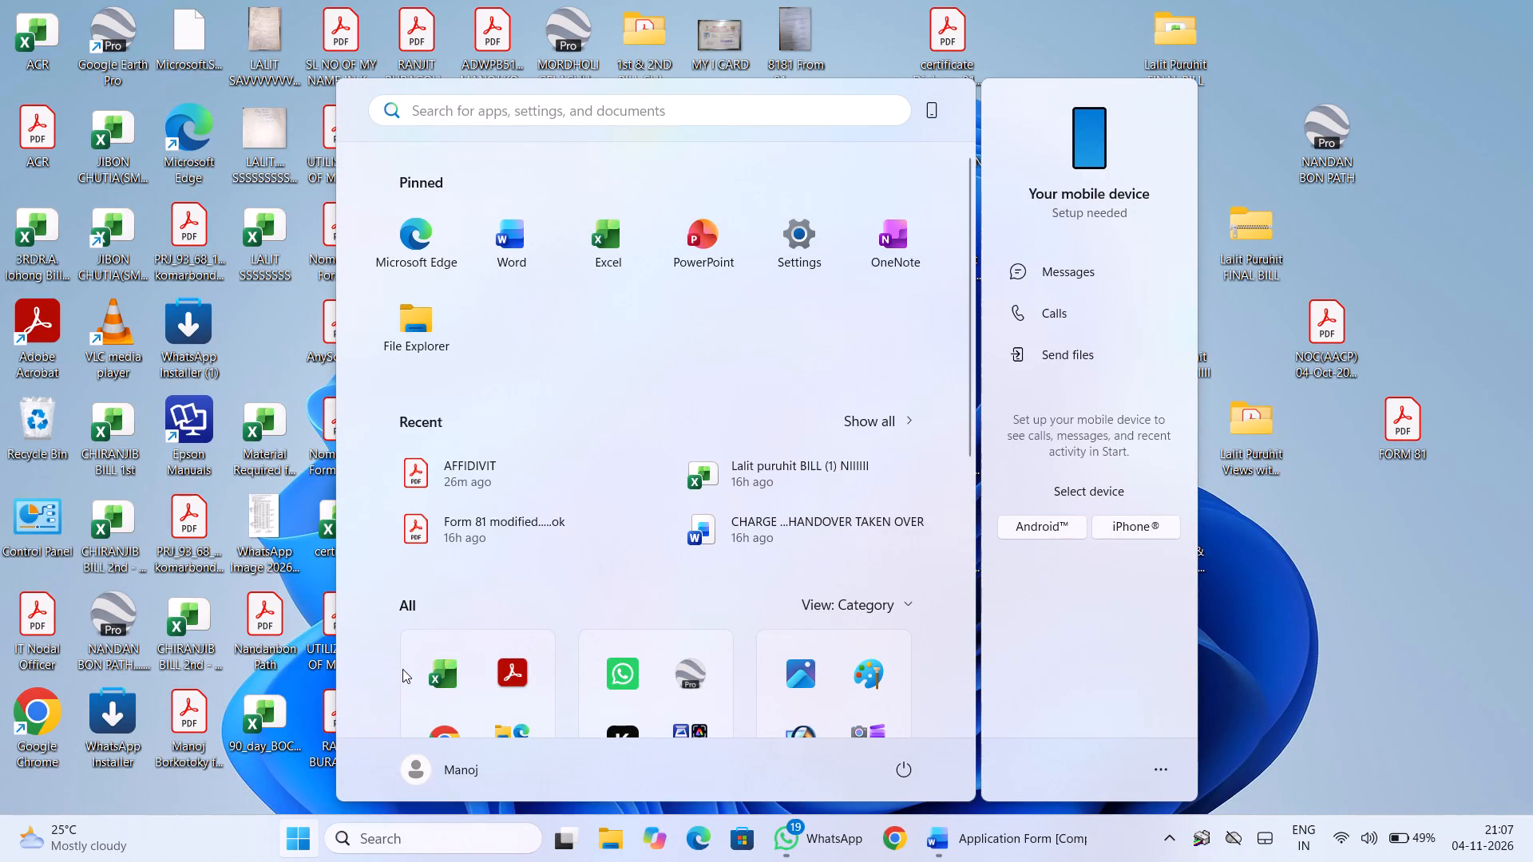
# Open Excel with a new blank workbook.
pyautogui.click(446, 683)
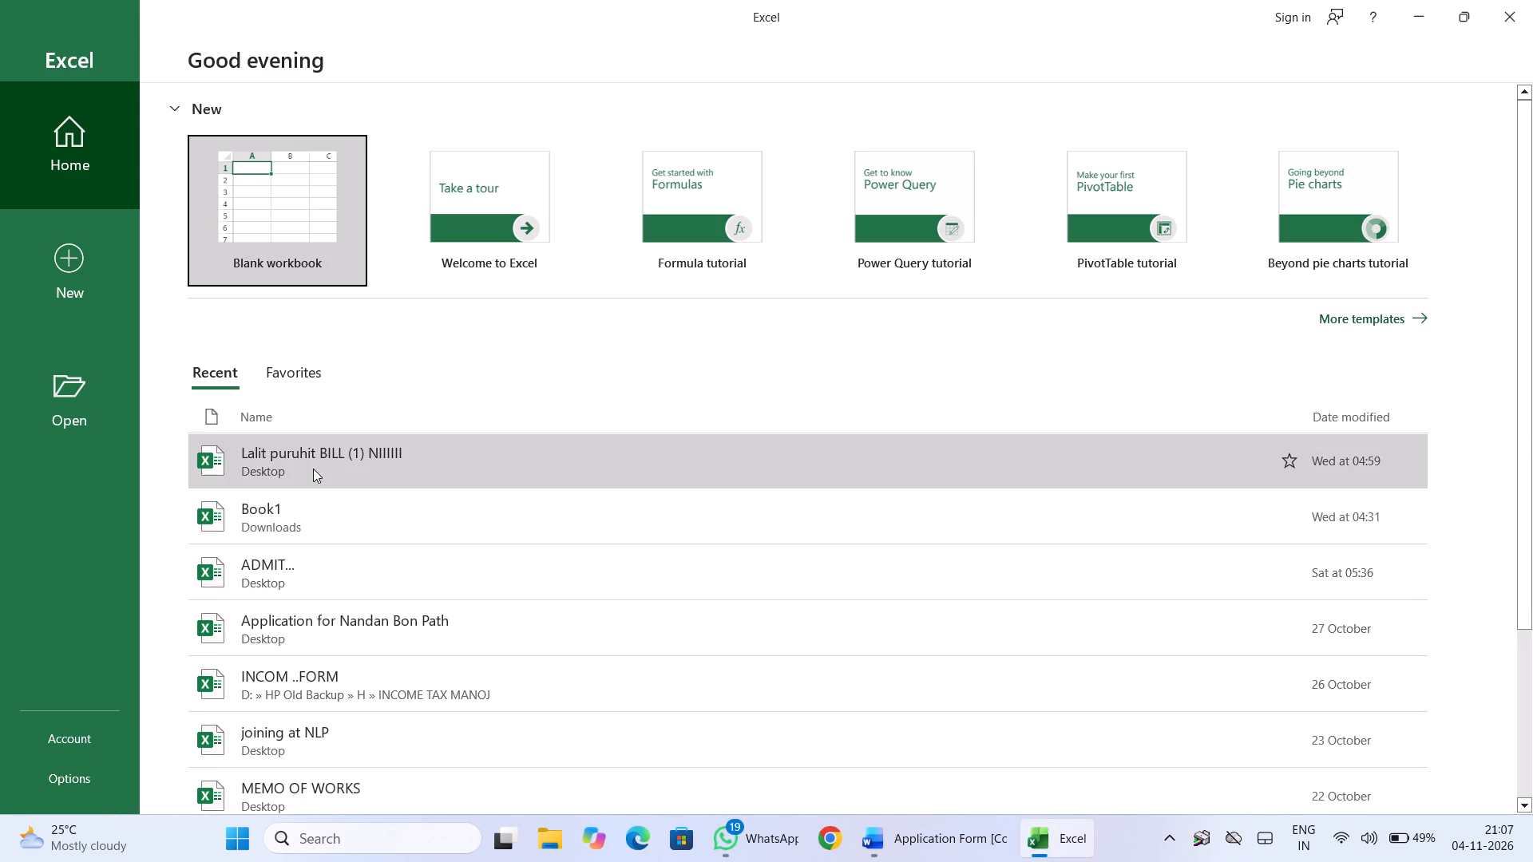
pyautogui.click(293, 231)
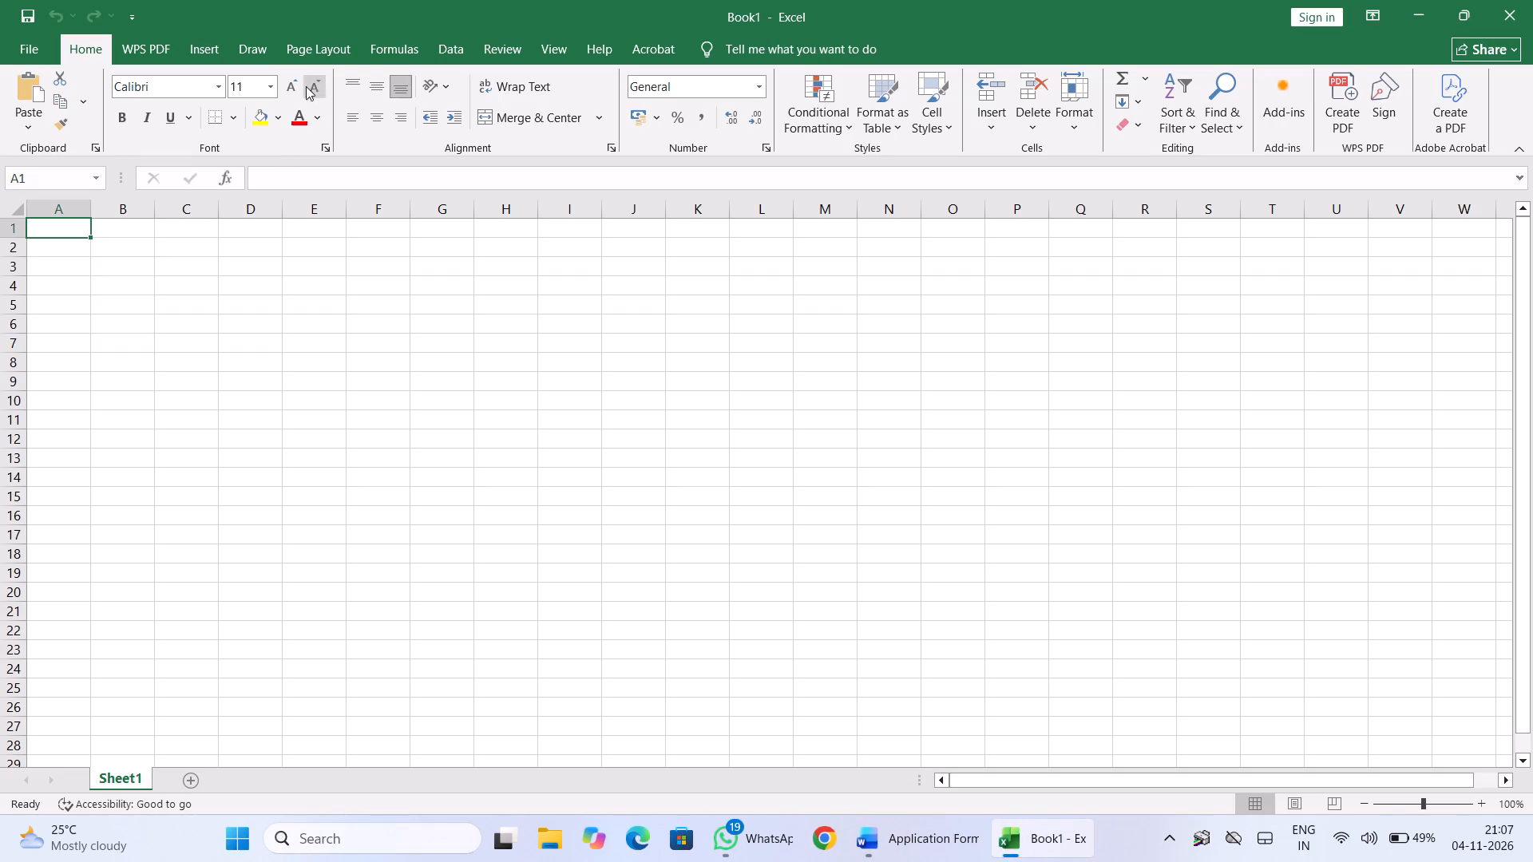
# Set up the sheet's page by choosing a paper size, portrait orientation and Narrow margins.
pyautogui.click(301, 42)
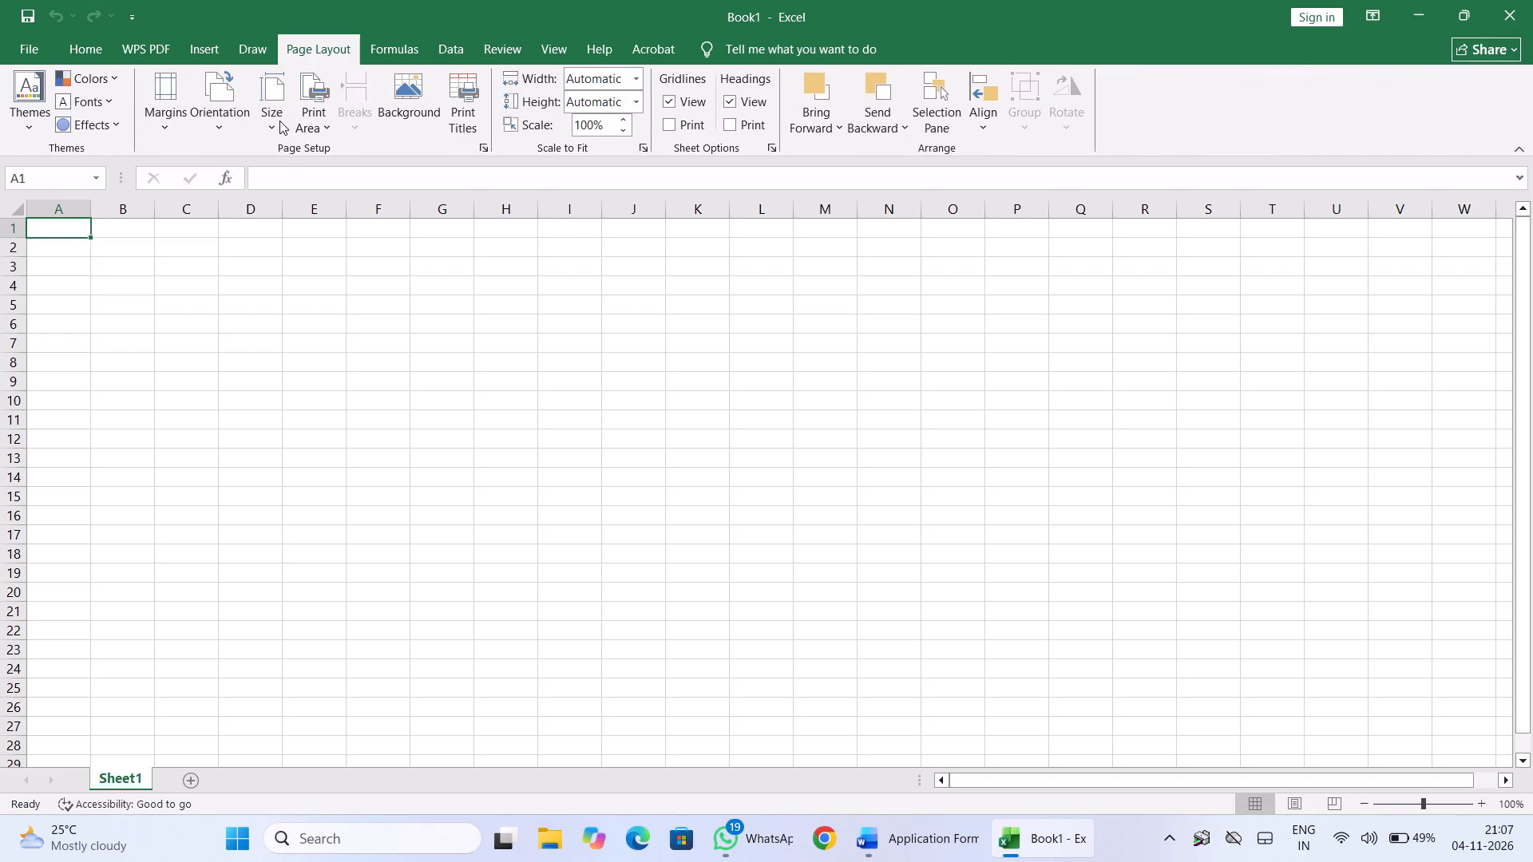
pyautogui.click(279, 121)
pyautogui.click(285, 152)
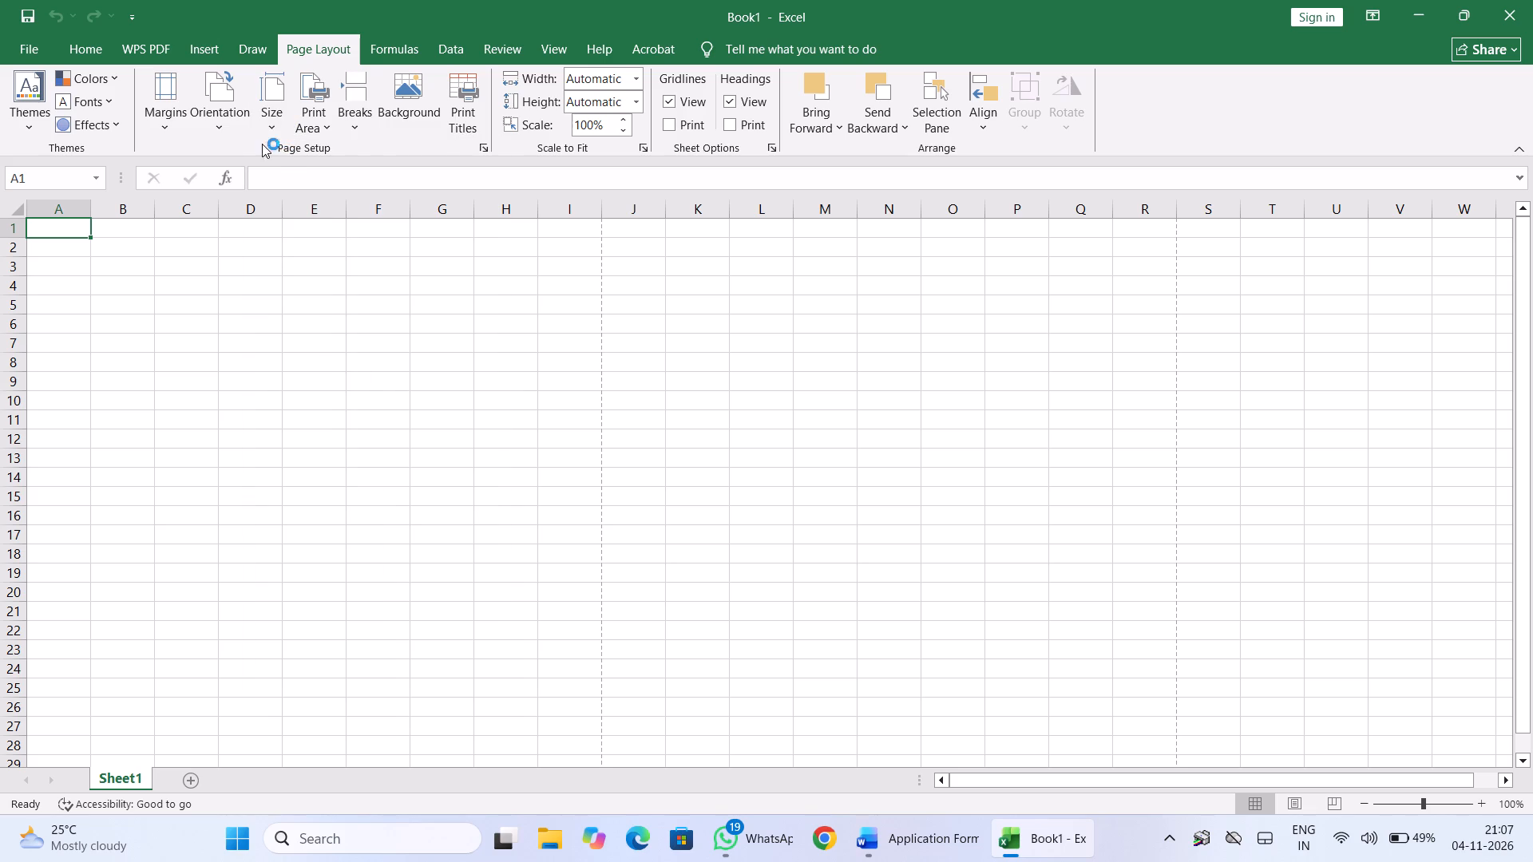
pyautogui.click(220, 126)
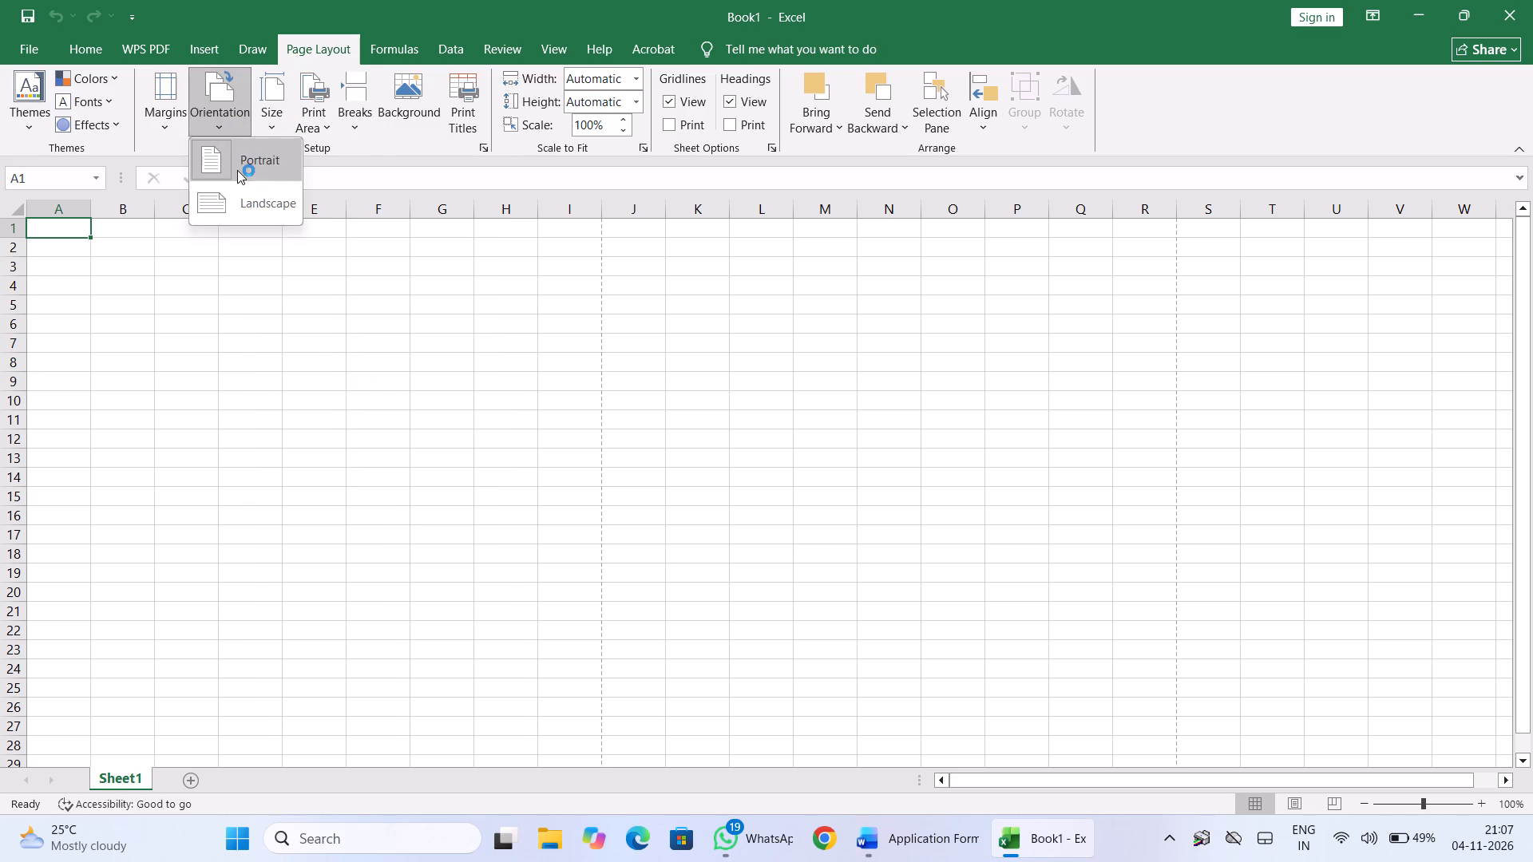
pyautogui.click(237, 170)
pyautogui.click(165, 128)
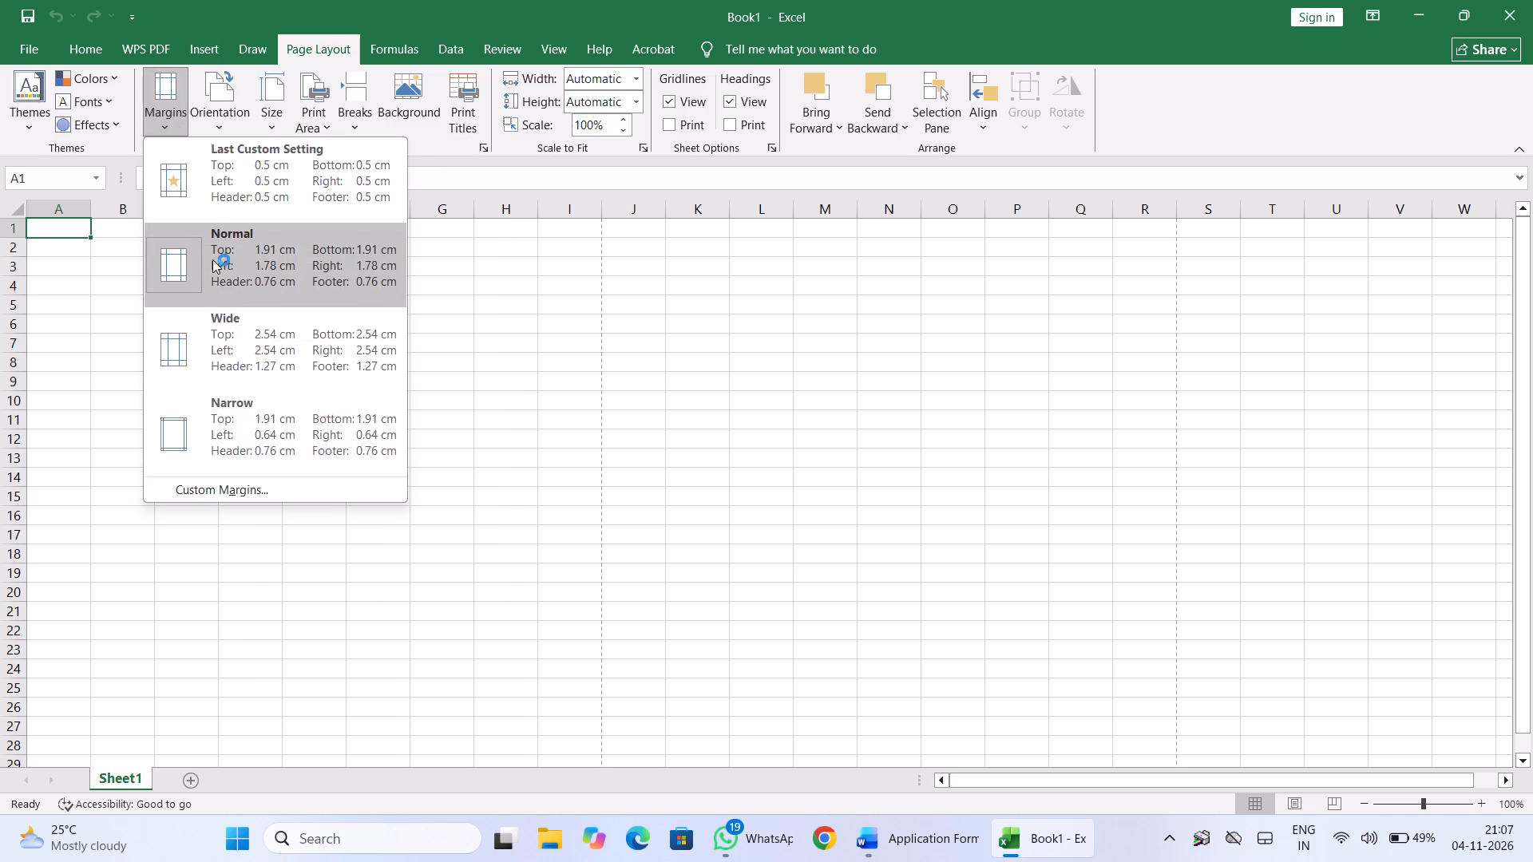
pyautogui.click(246, 437)
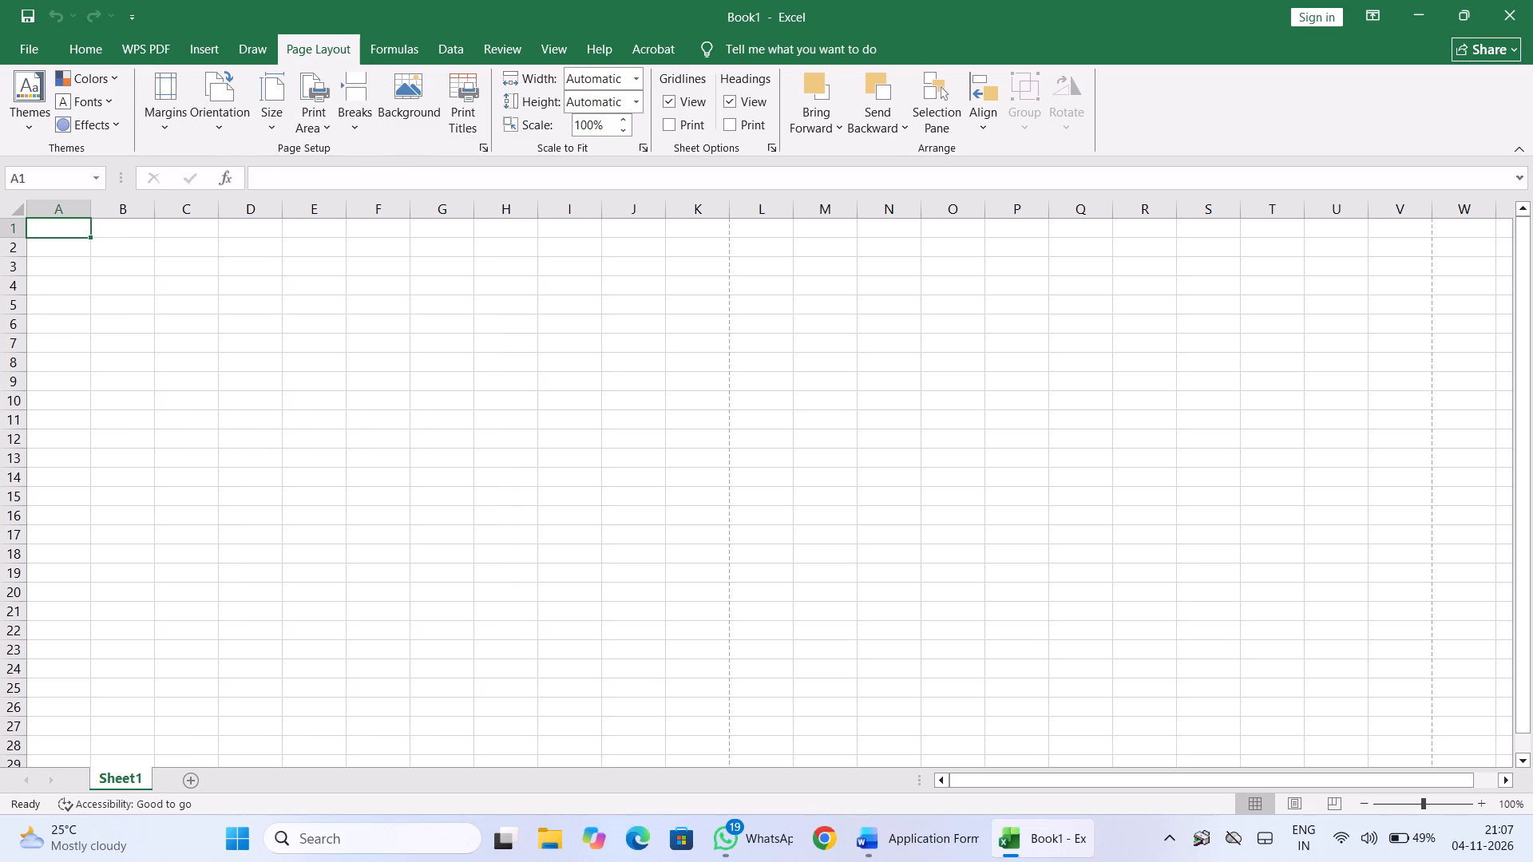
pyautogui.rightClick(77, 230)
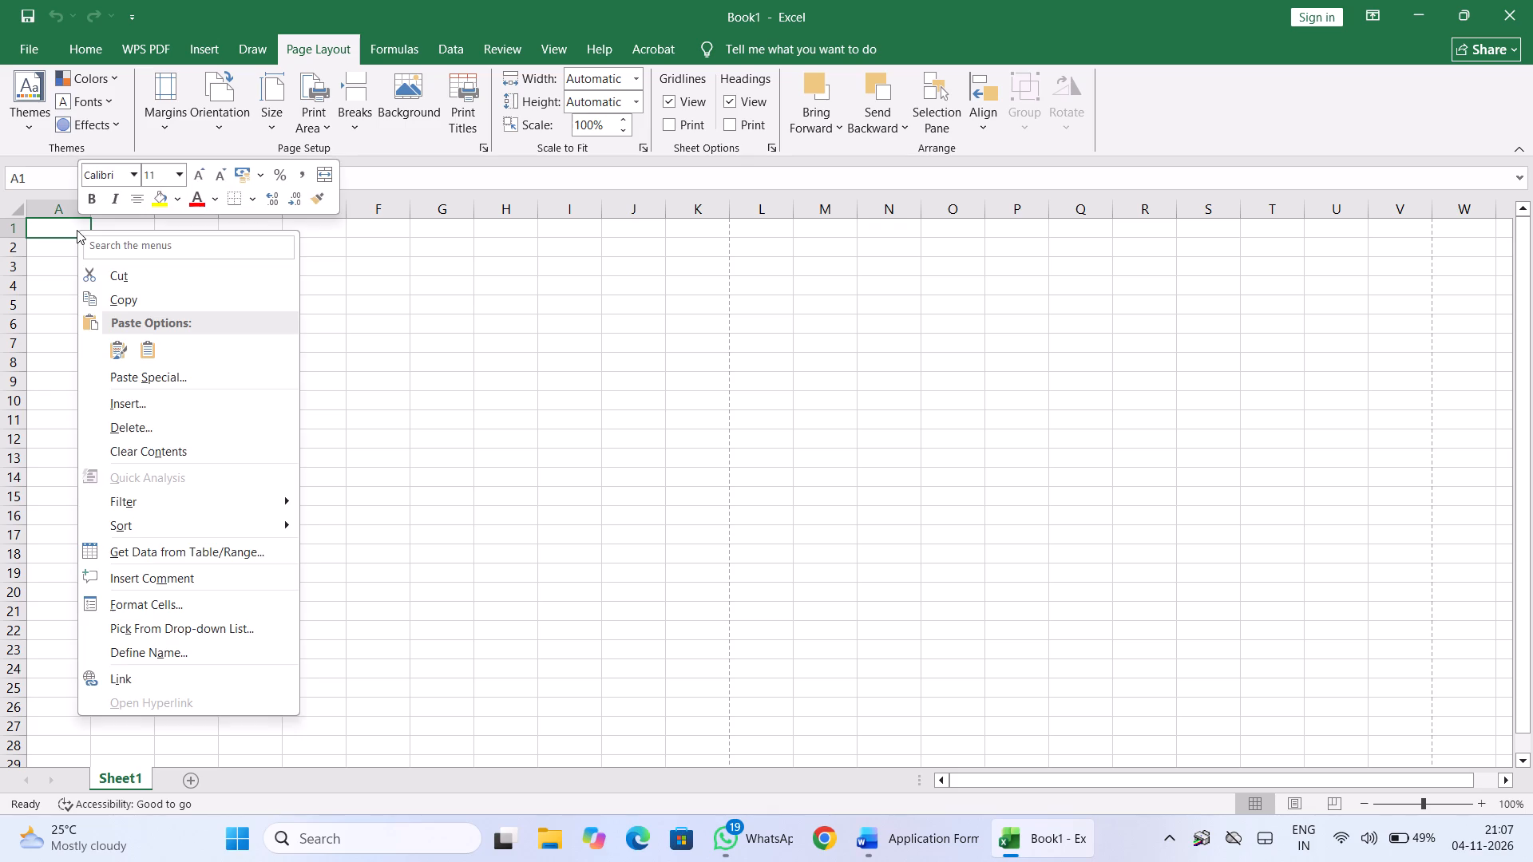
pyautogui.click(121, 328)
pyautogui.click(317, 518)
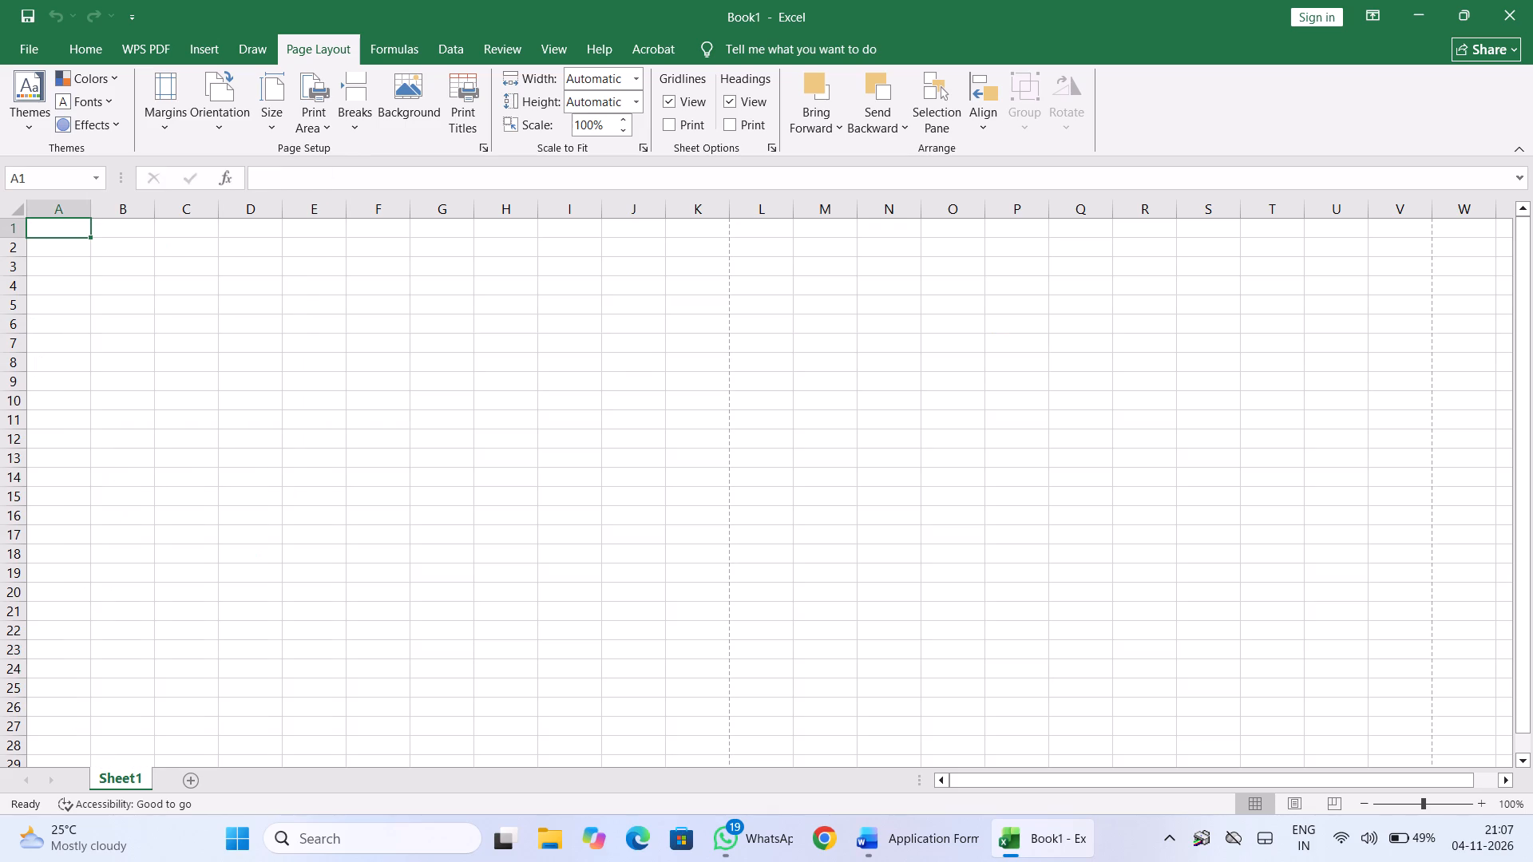
# Paste the copied application letter at cell A1, keeping its source formatting.
pyautogui.rightClick(78, 224)
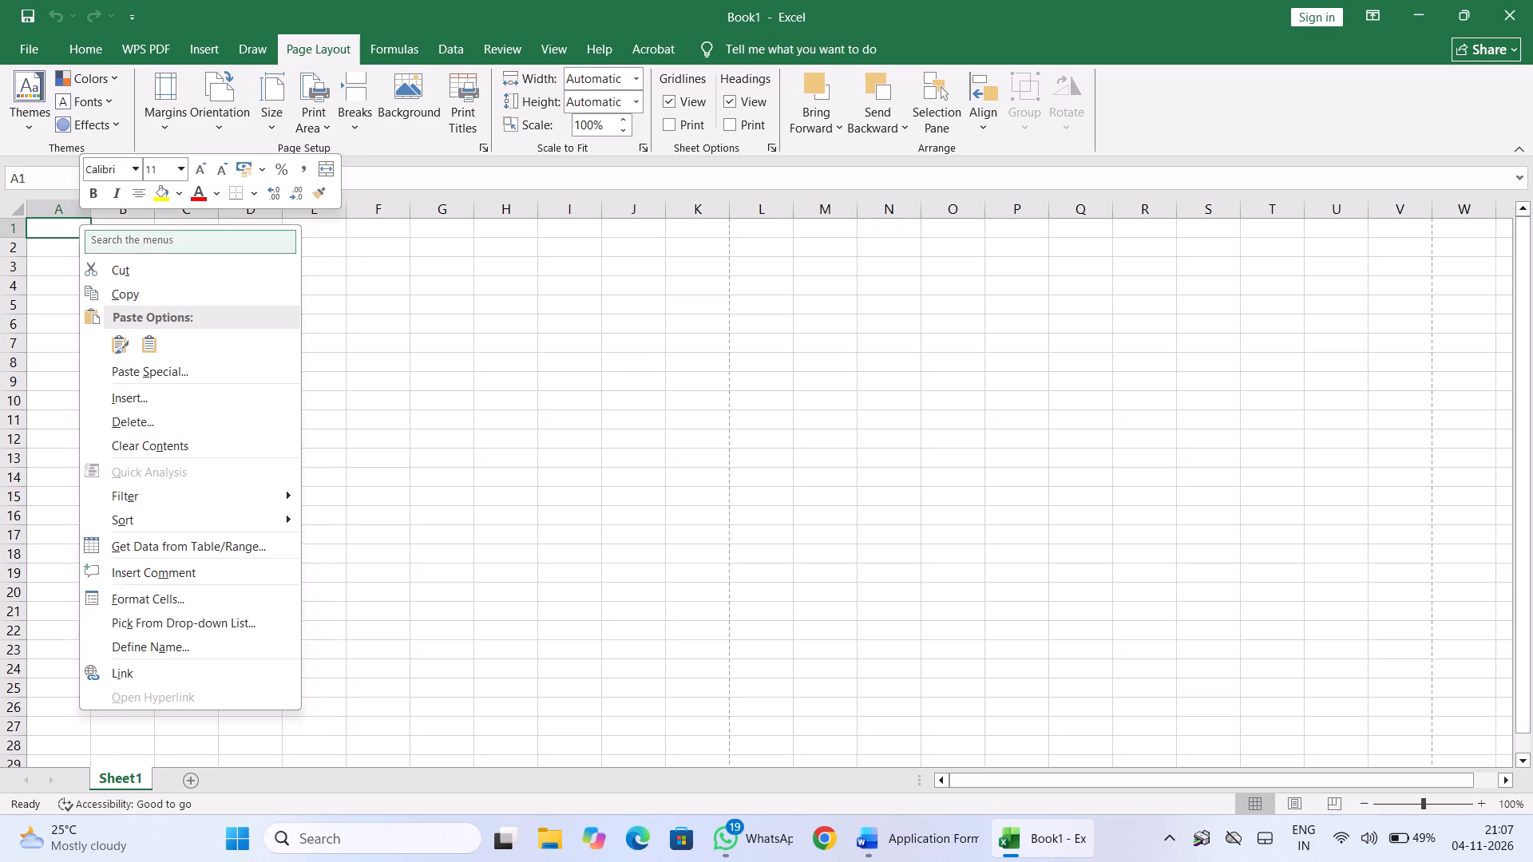
pyautogui.click(117, 339)
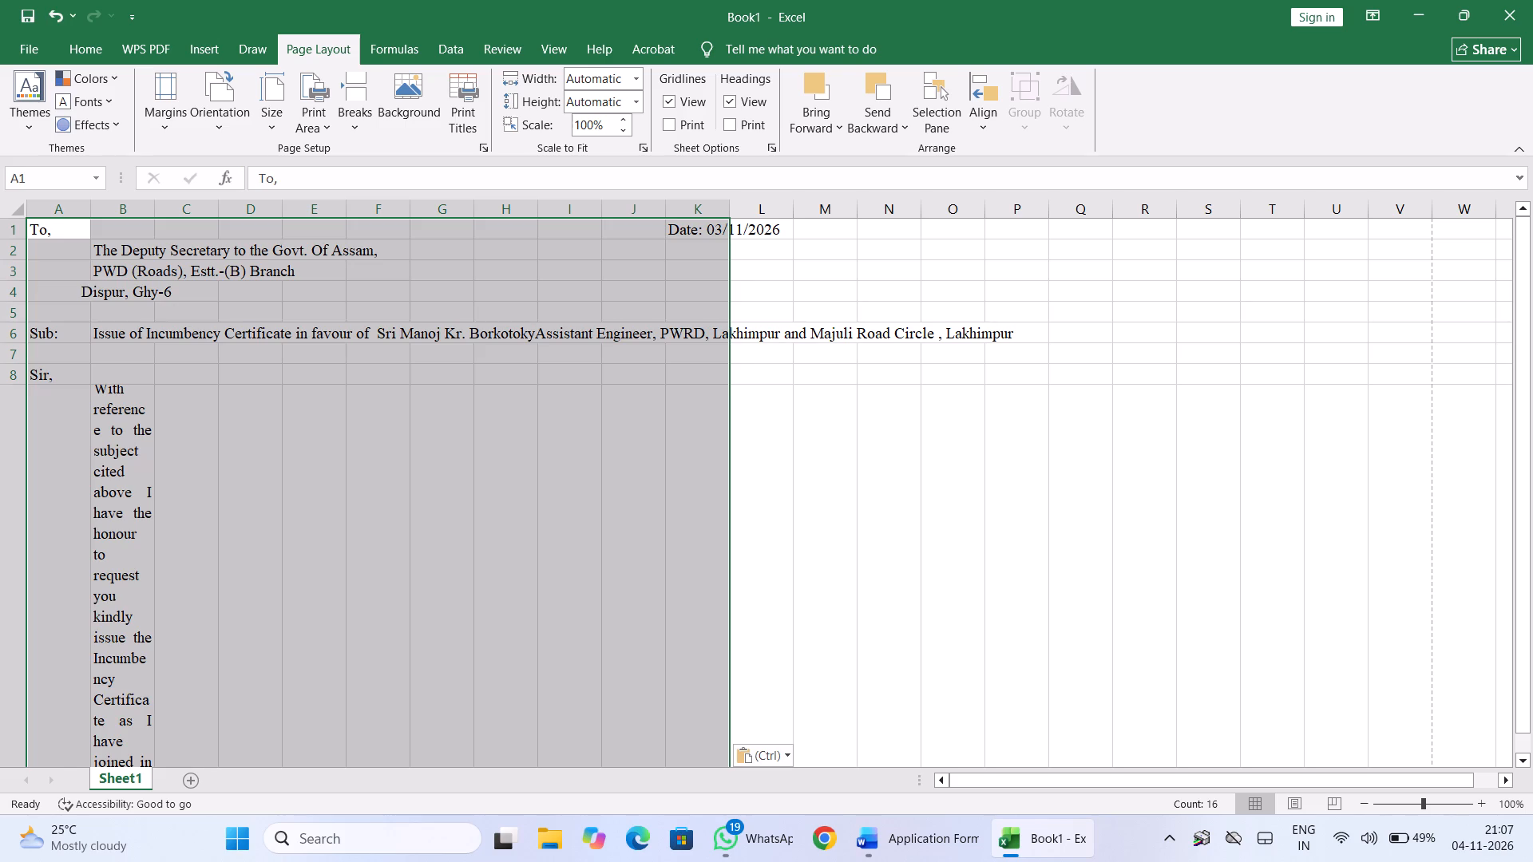
pyautogui.click(285, 484)
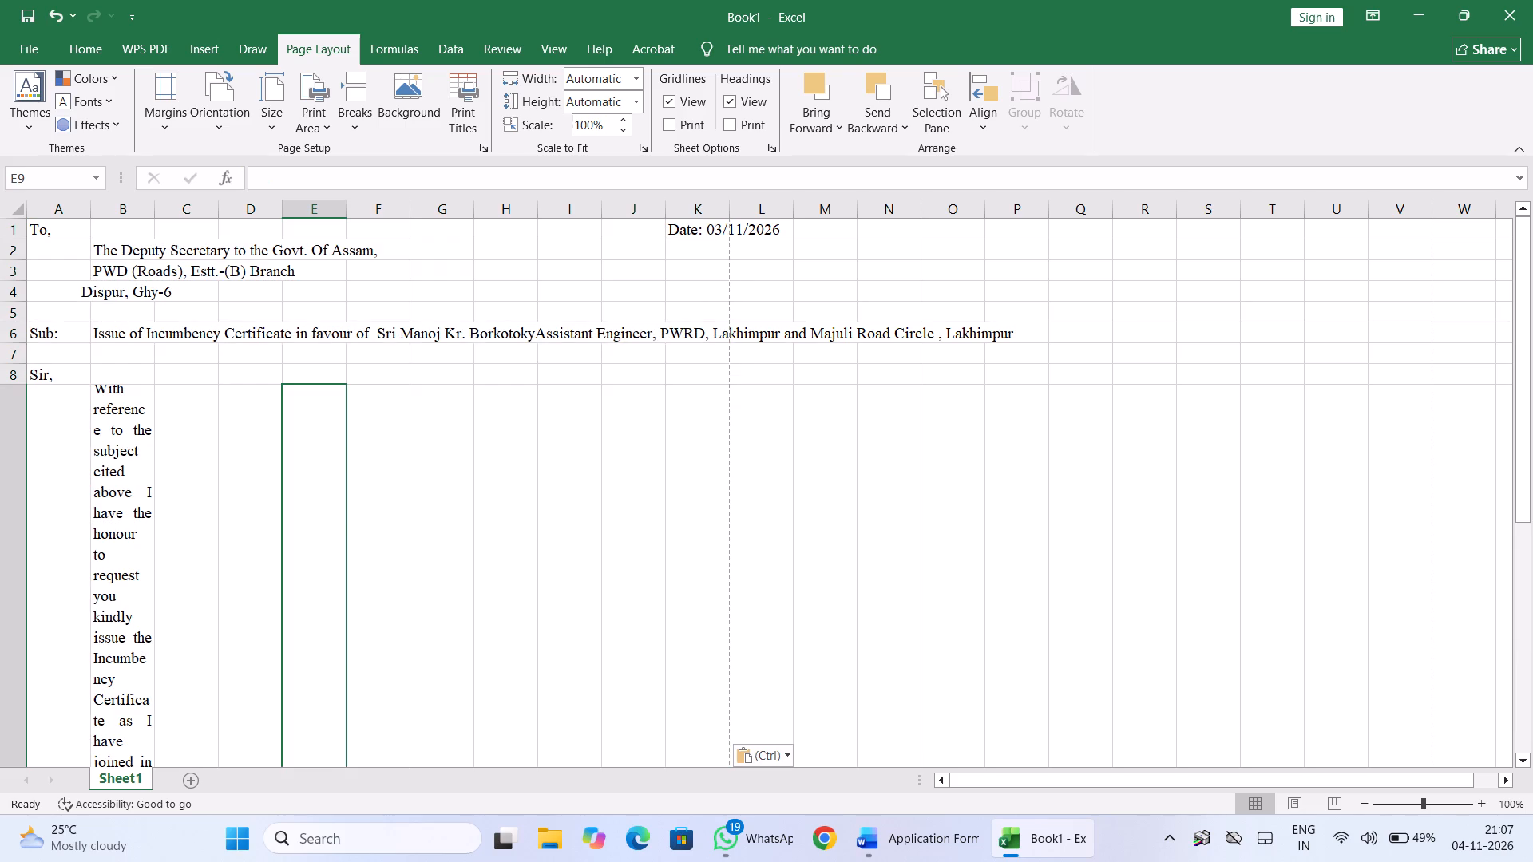
# Merge cells B6 to K7 for the subject text, remove the centring and wrap the text.
pyautogui.click(61, 336)
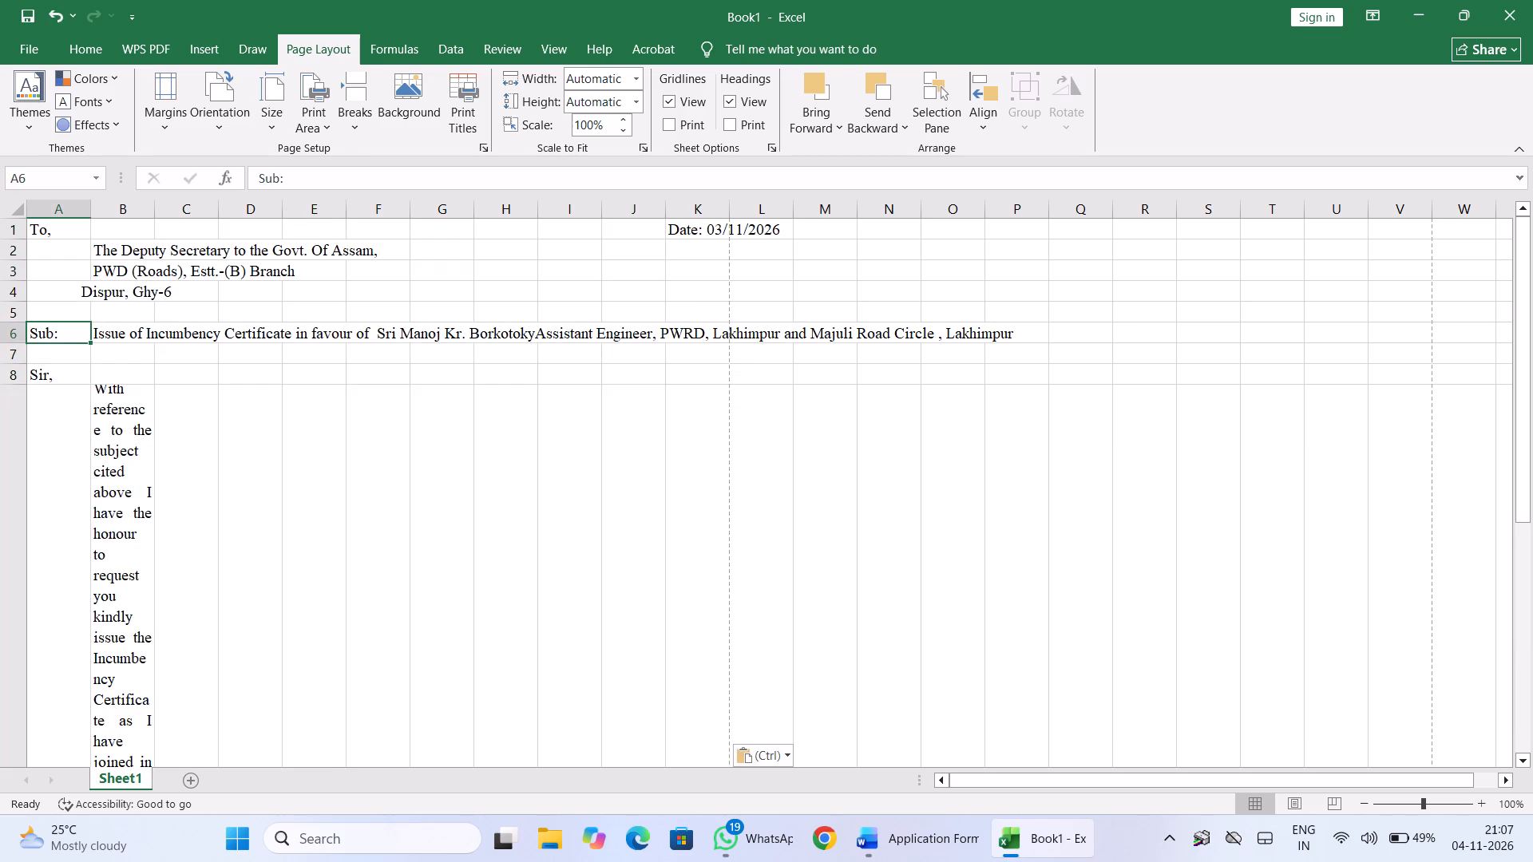
pyautogui.moveTo(107, 335); pyautogui.dragTo(590, 342)
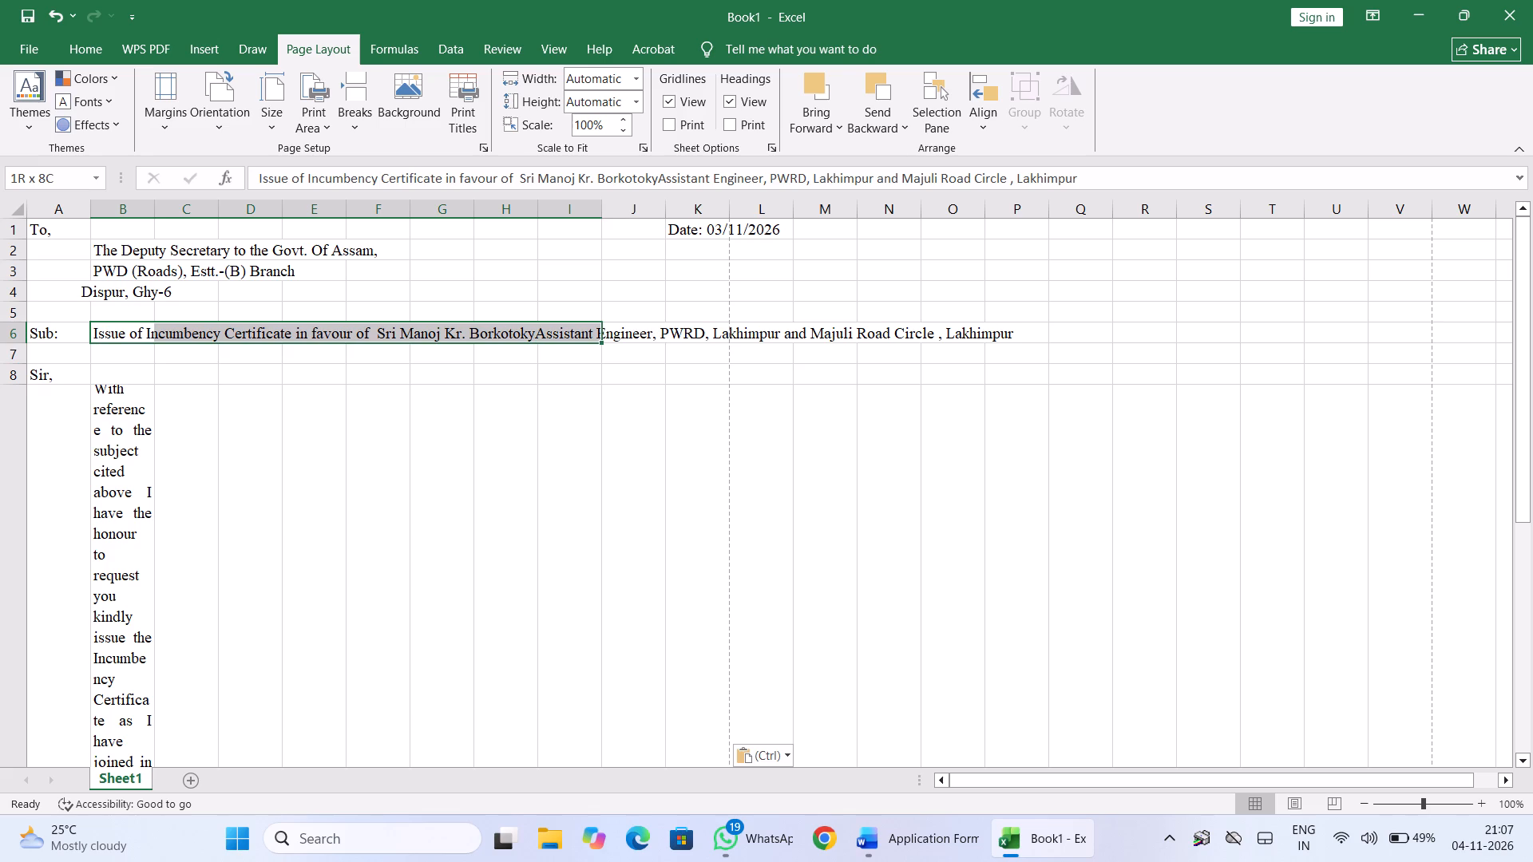
pyautogui.moveTo(590, 342); pyautogui.dragTo(714, 343)
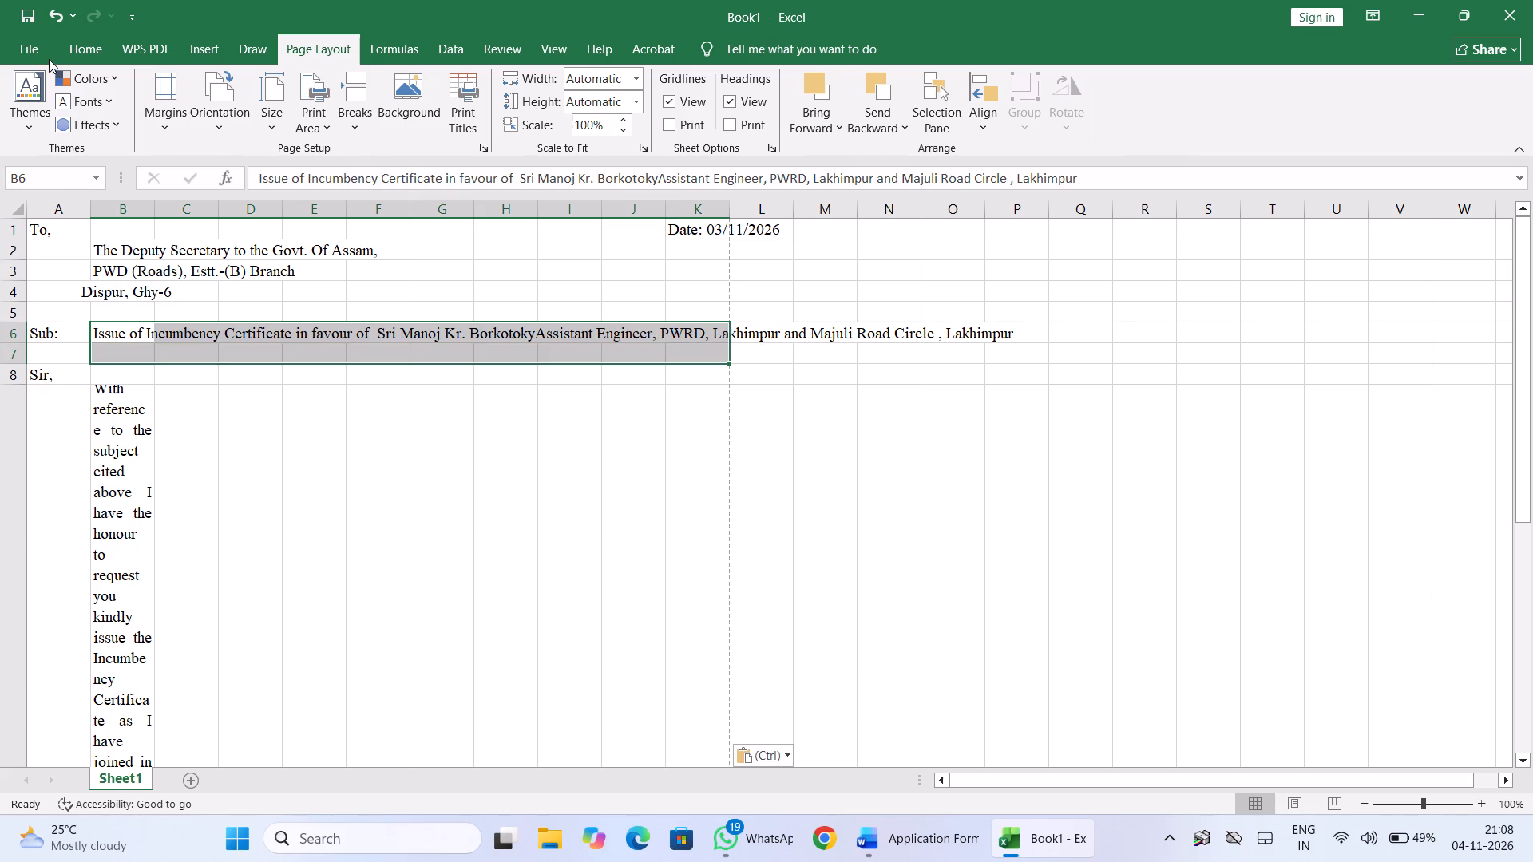
pyautogui.click(70, 50)
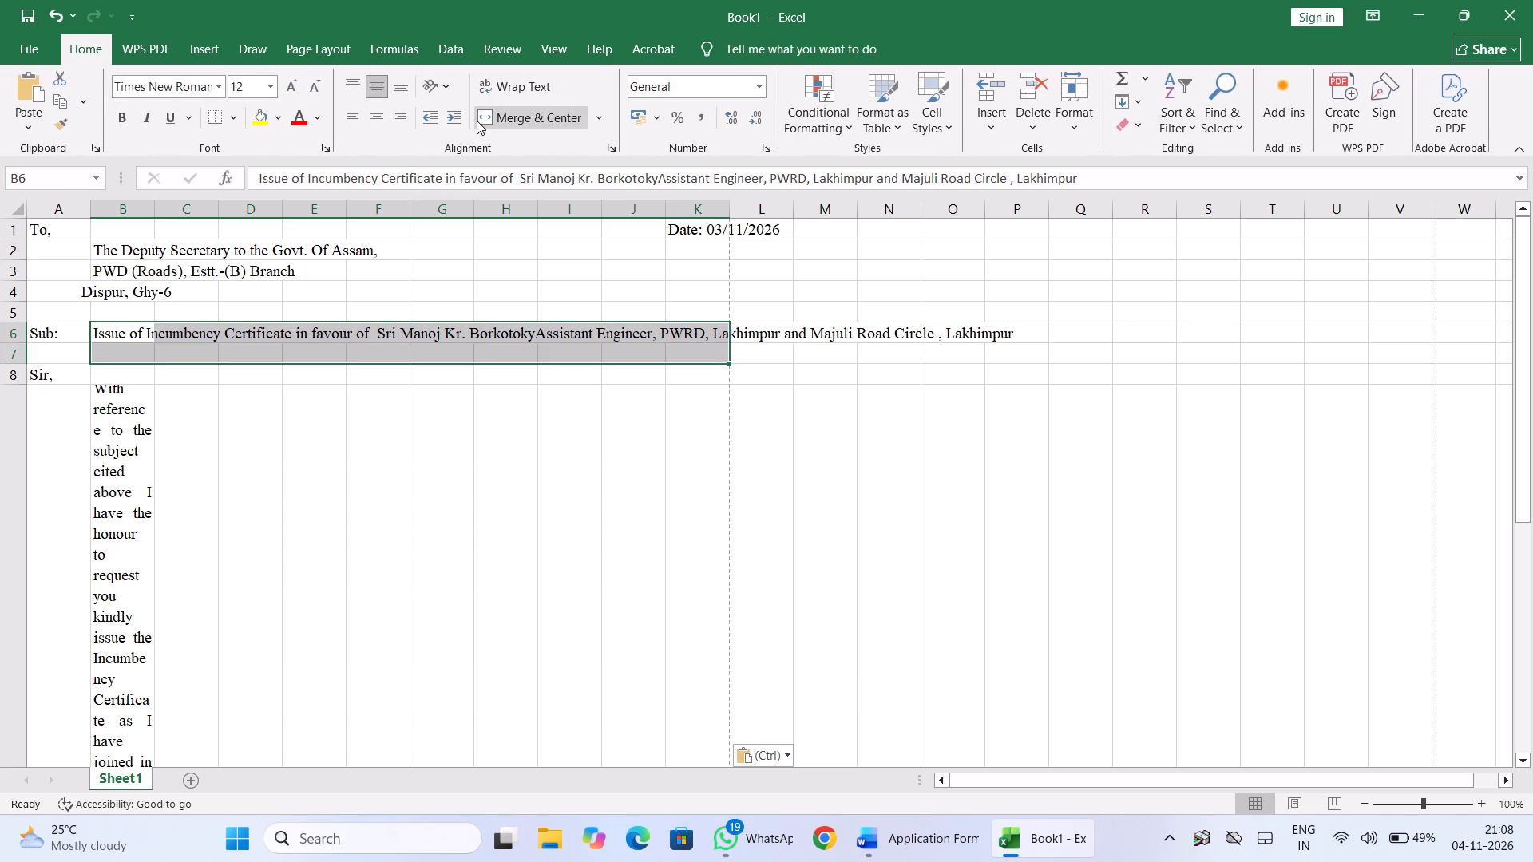
pyautogui.click(489, 114)
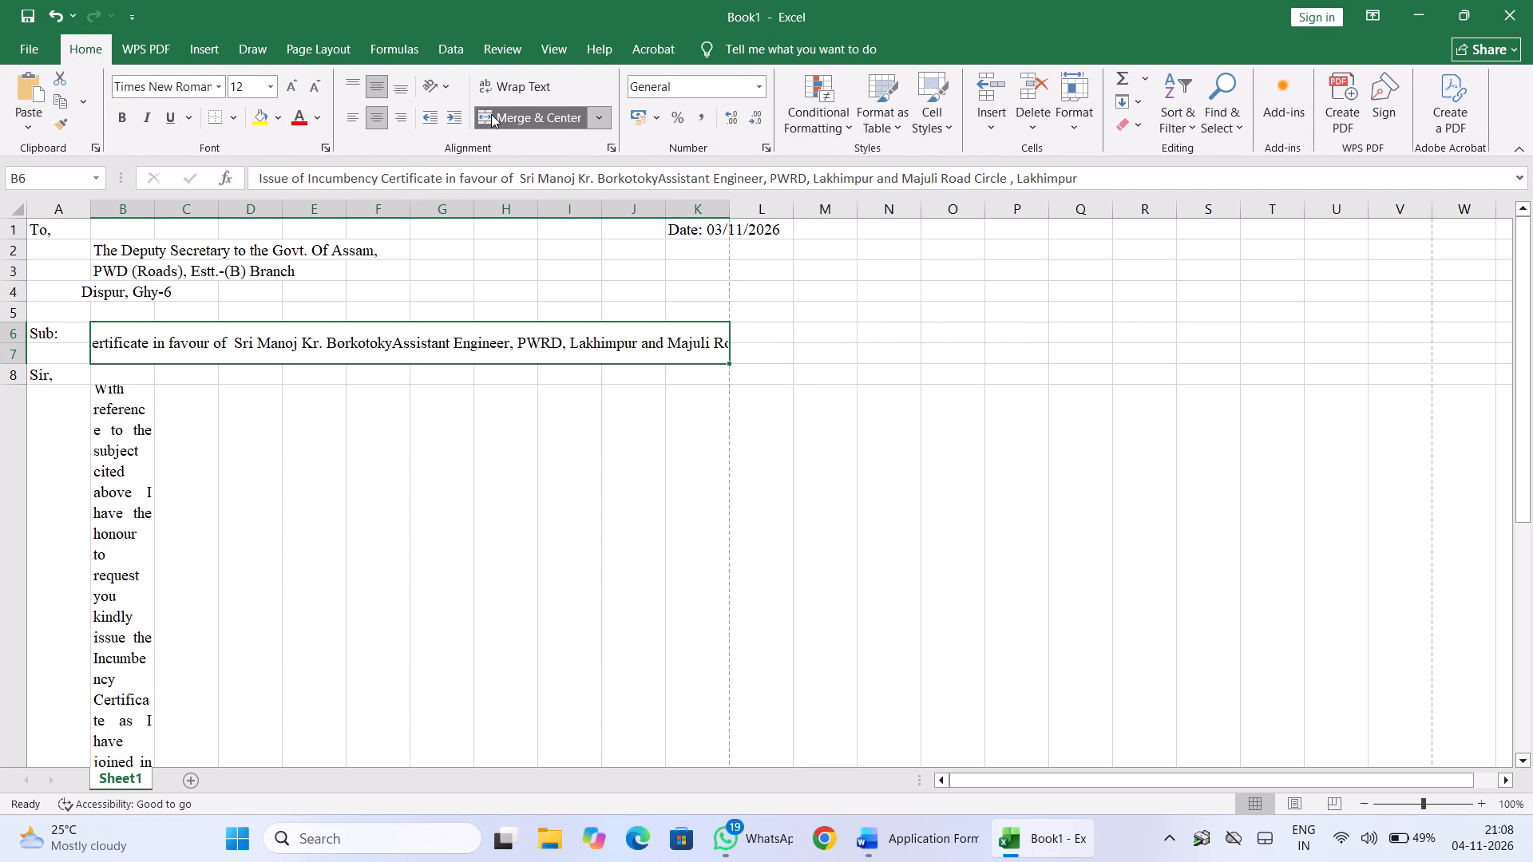
pyautogui.click(385, 120)
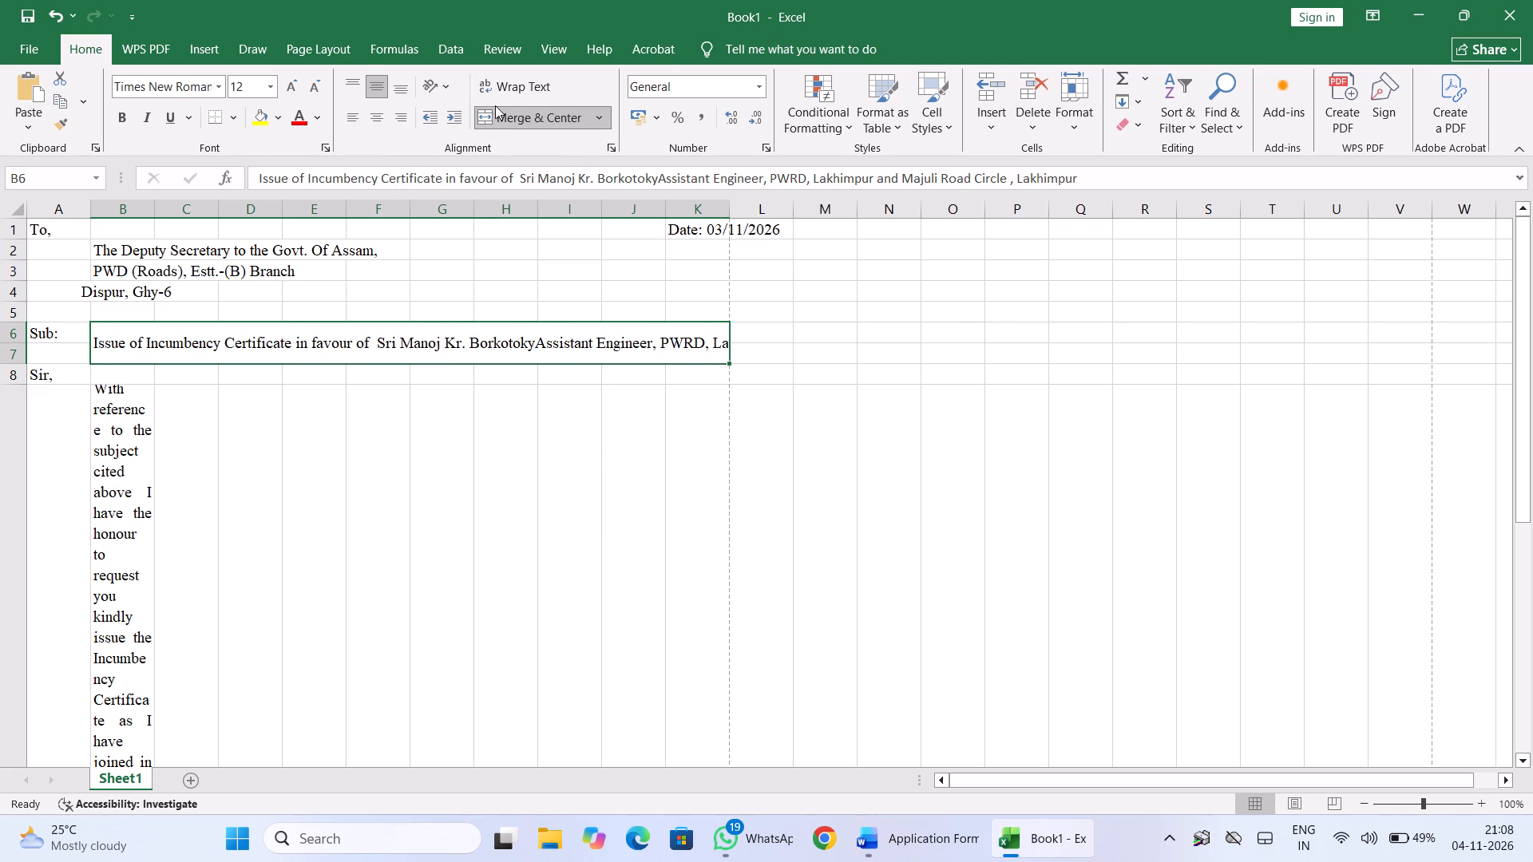
pyautogui.click(499, 84)
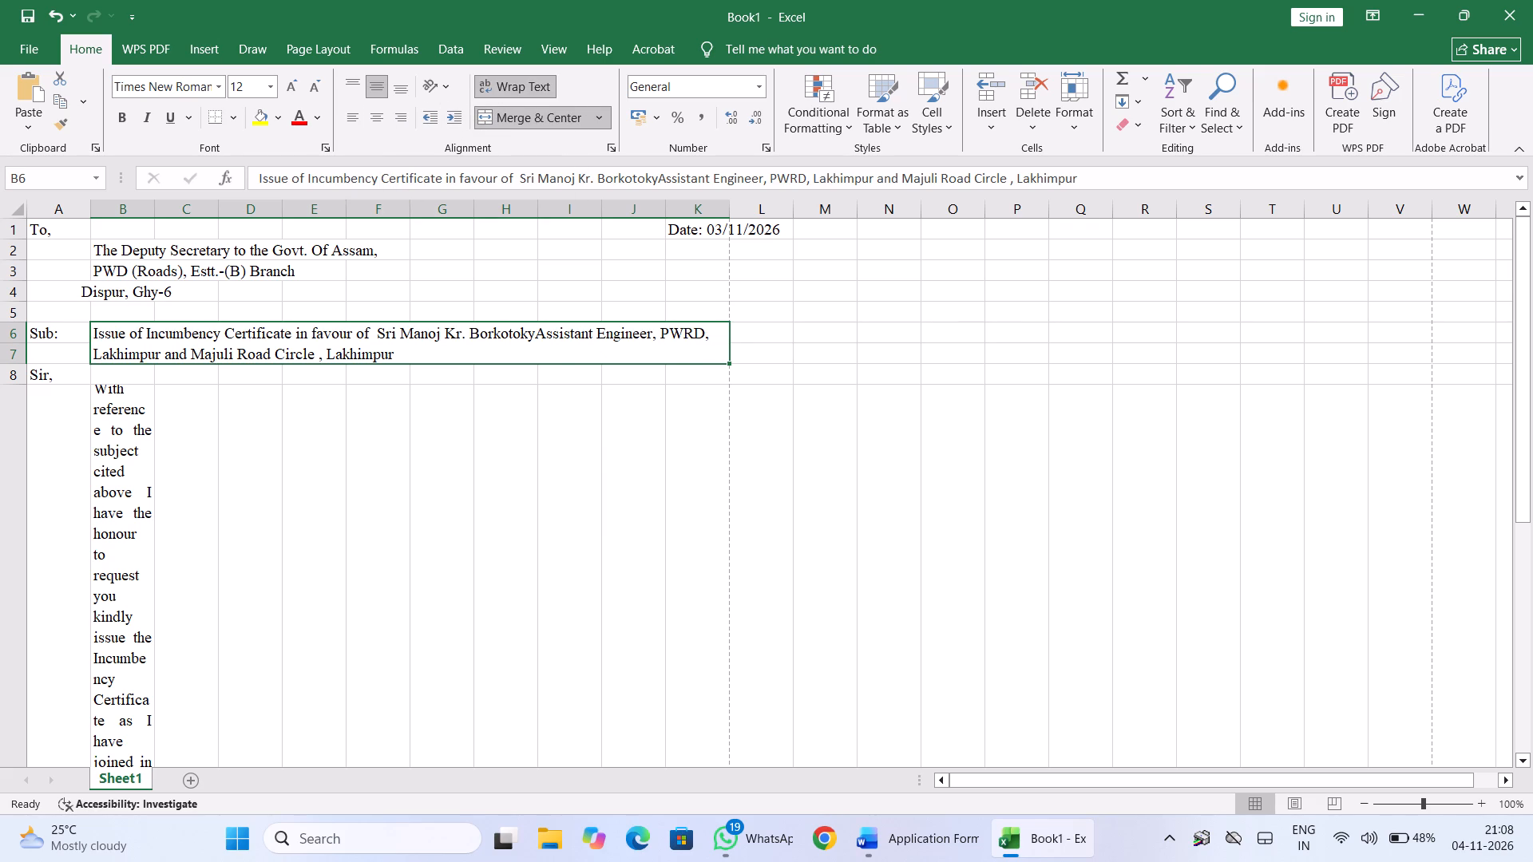
pyautogui.click(299, 396)
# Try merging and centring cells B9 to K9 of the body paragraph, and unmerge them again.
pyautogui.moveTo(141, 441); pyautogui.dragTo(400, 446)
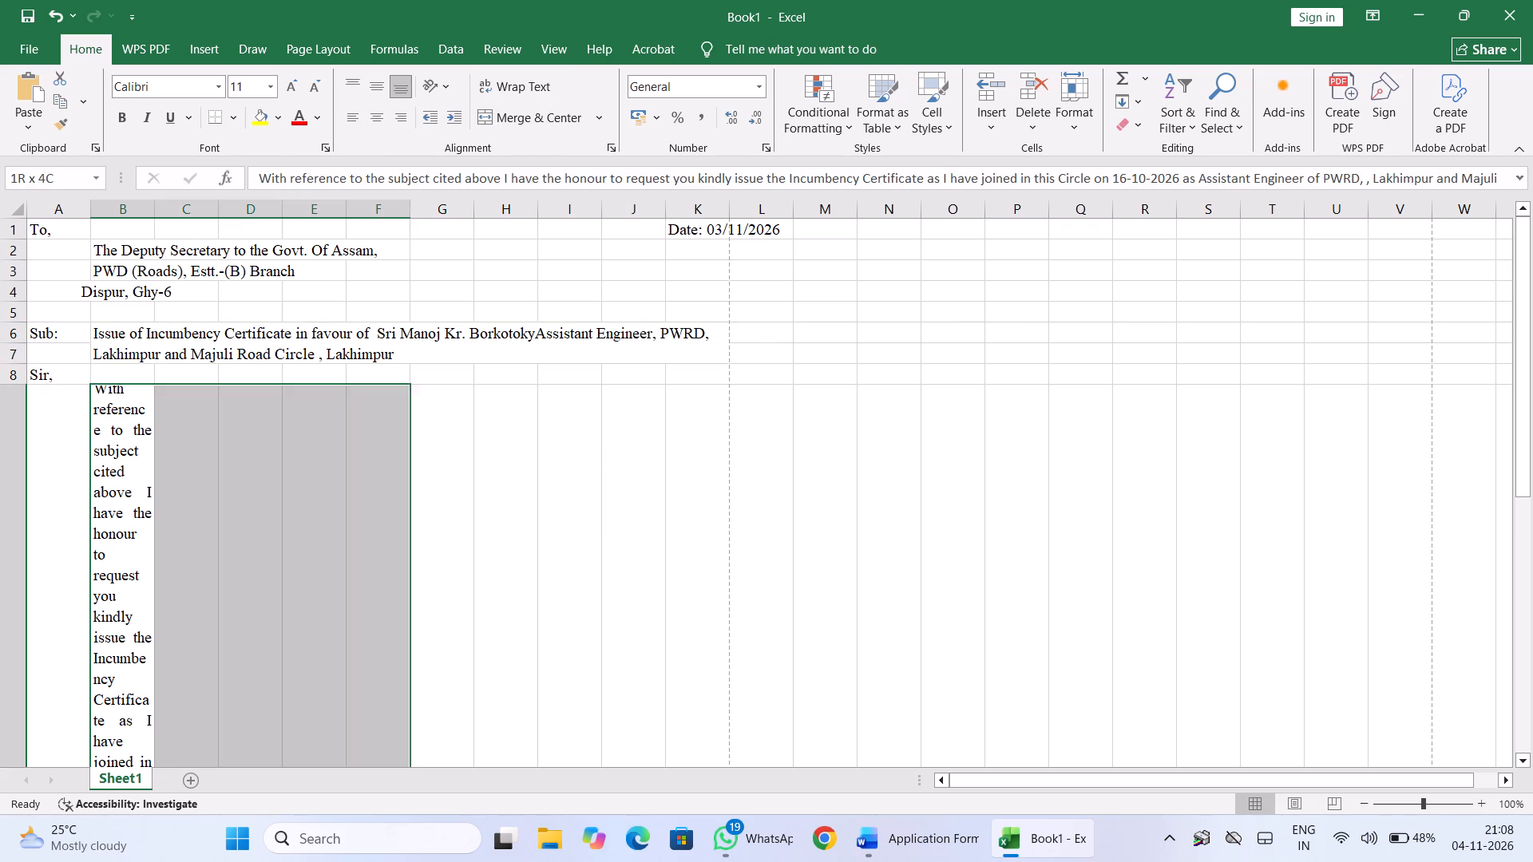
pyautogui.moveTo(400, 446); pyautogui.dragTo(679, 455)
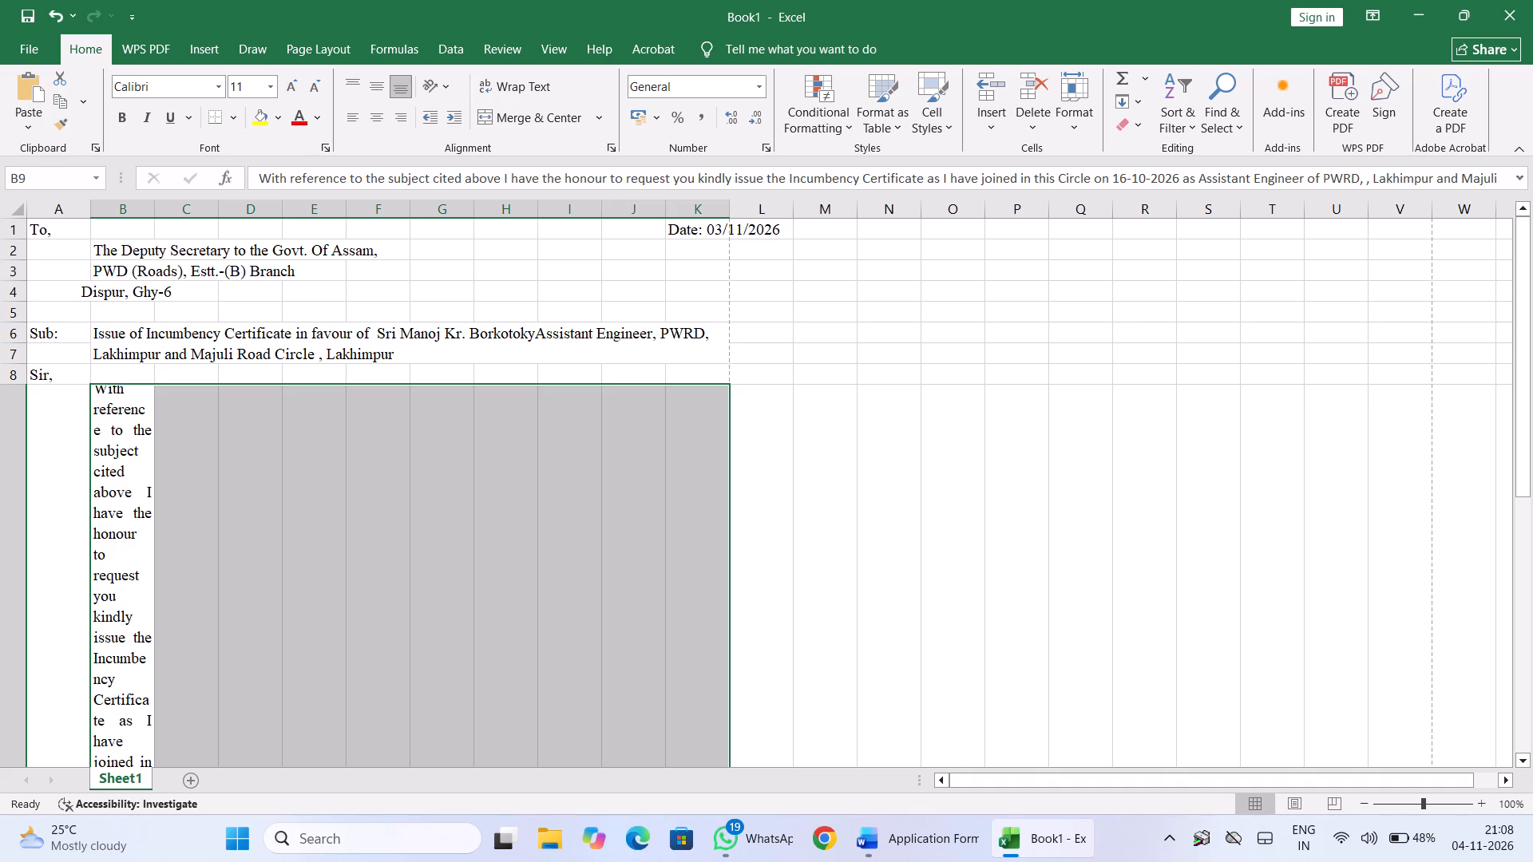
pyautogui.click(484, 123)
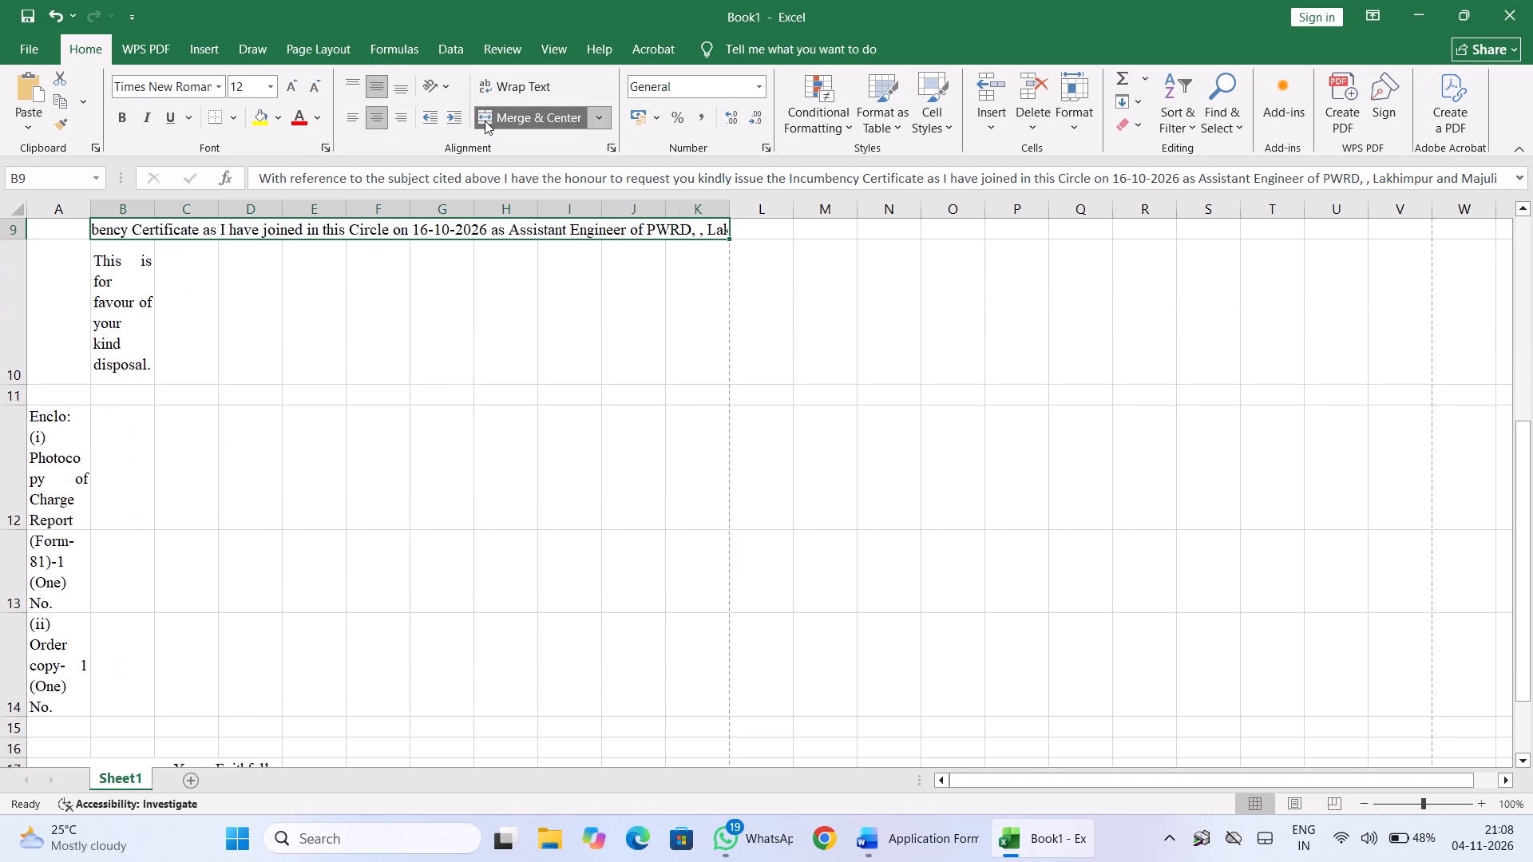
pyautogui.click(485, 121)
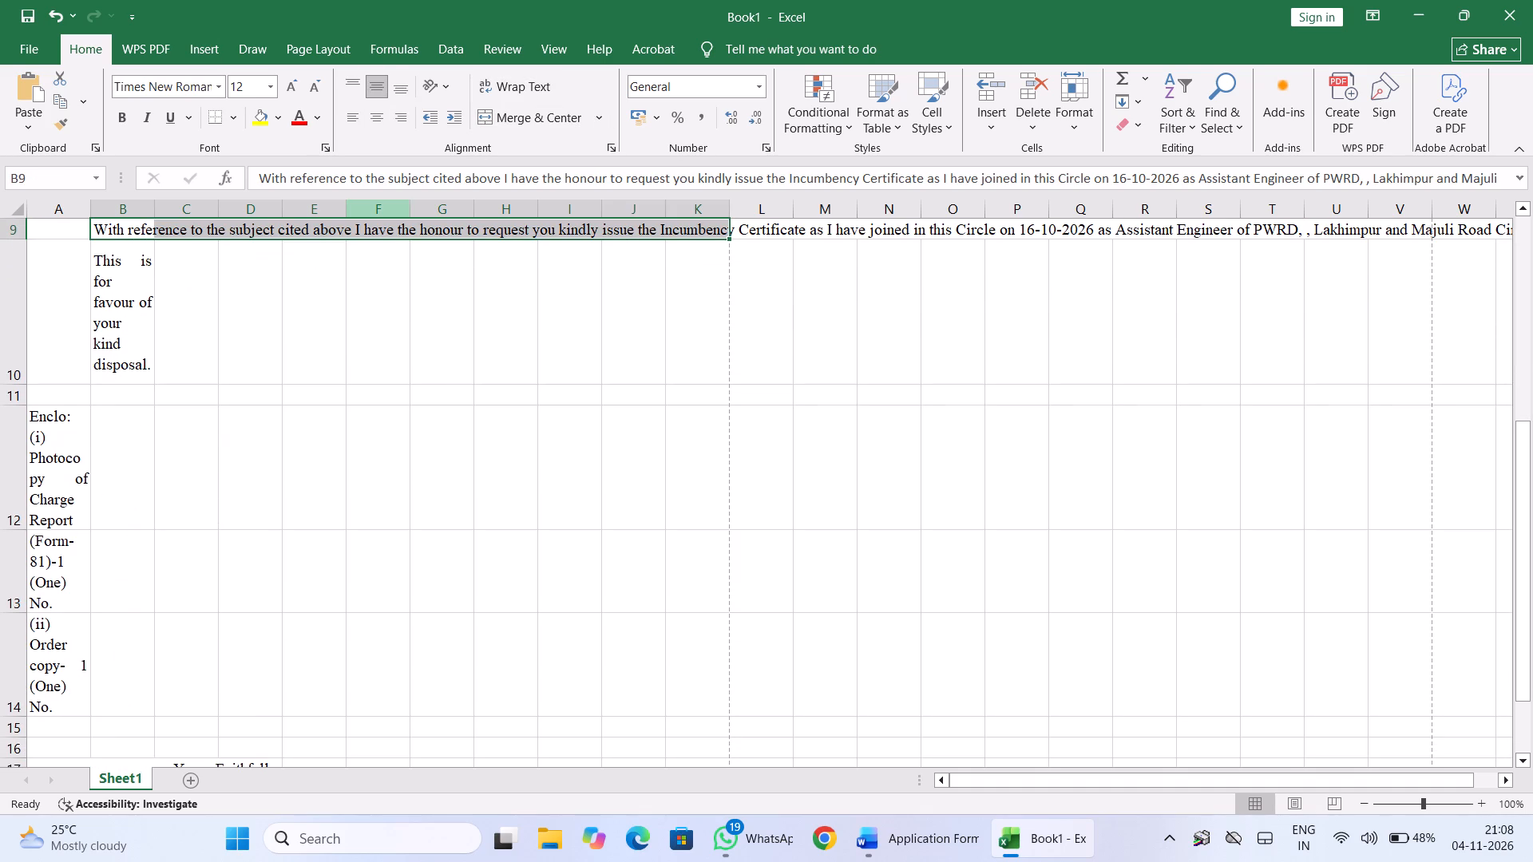
# Merge and centre cells B9 to K9 holding the "With reference to the subject cited above" paragraph and wrap its text.
pyautogui.moveTo(109, 227); pyautogui.dragTo(639, 218)
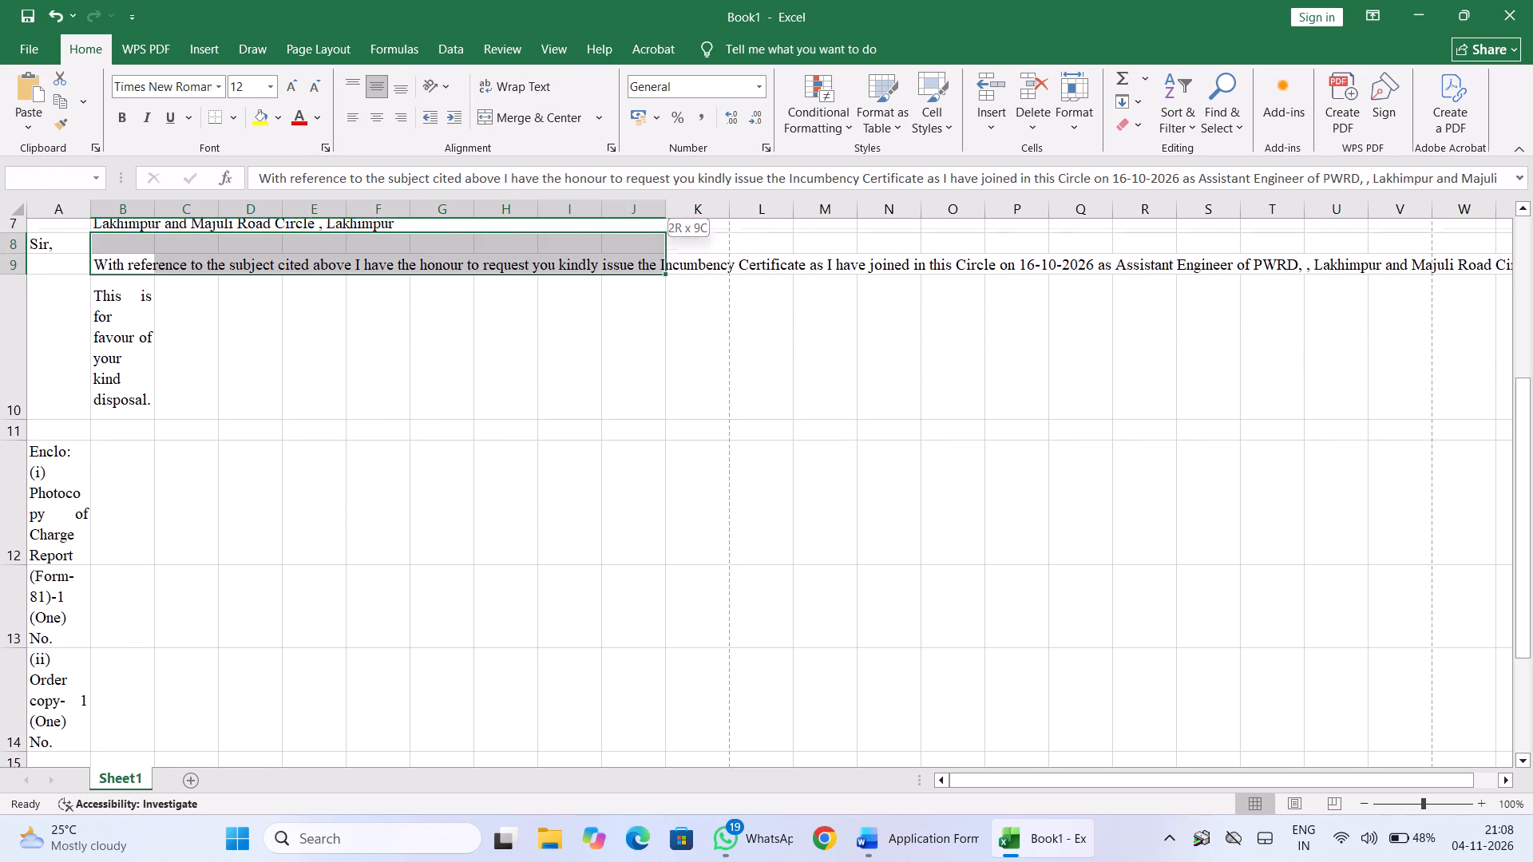
pyautogui.moveTo(639, 218); pyautogui.dragTo(689, 297)
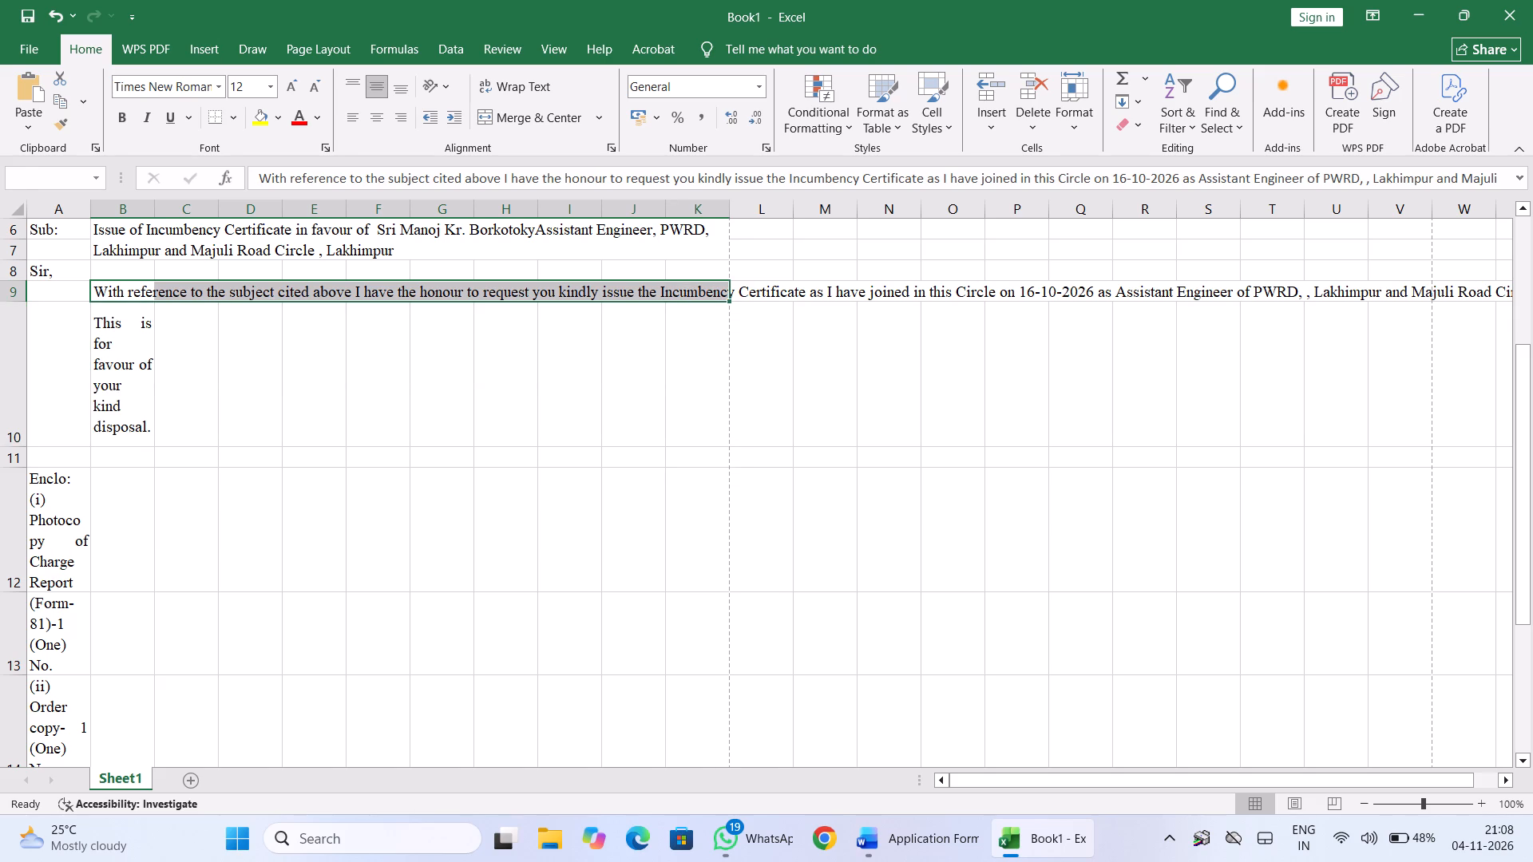
pyautogui.click(490, 120)
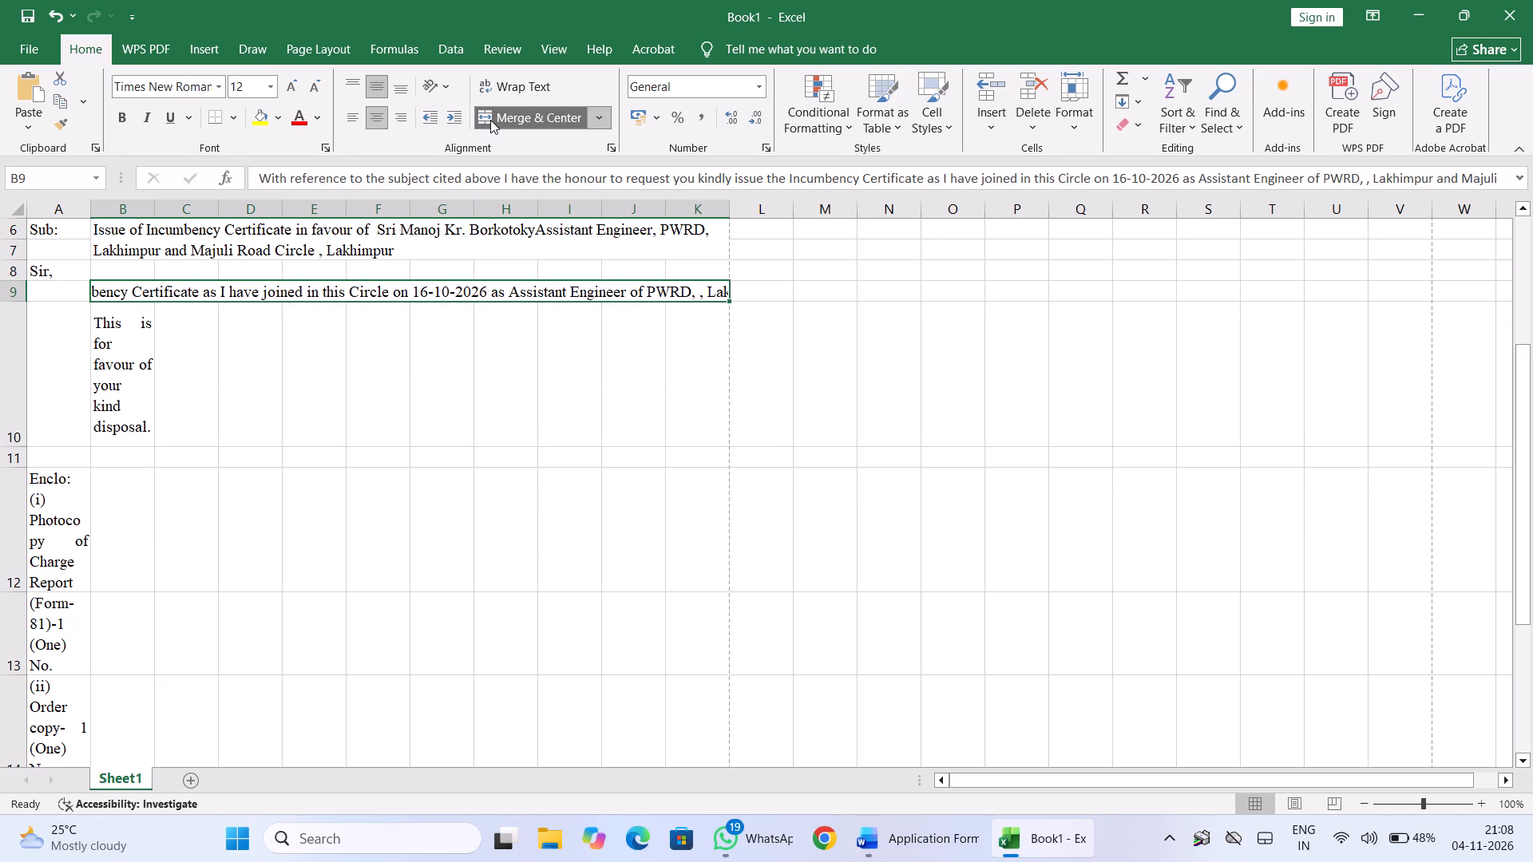
pyautogui.click(490, 93)
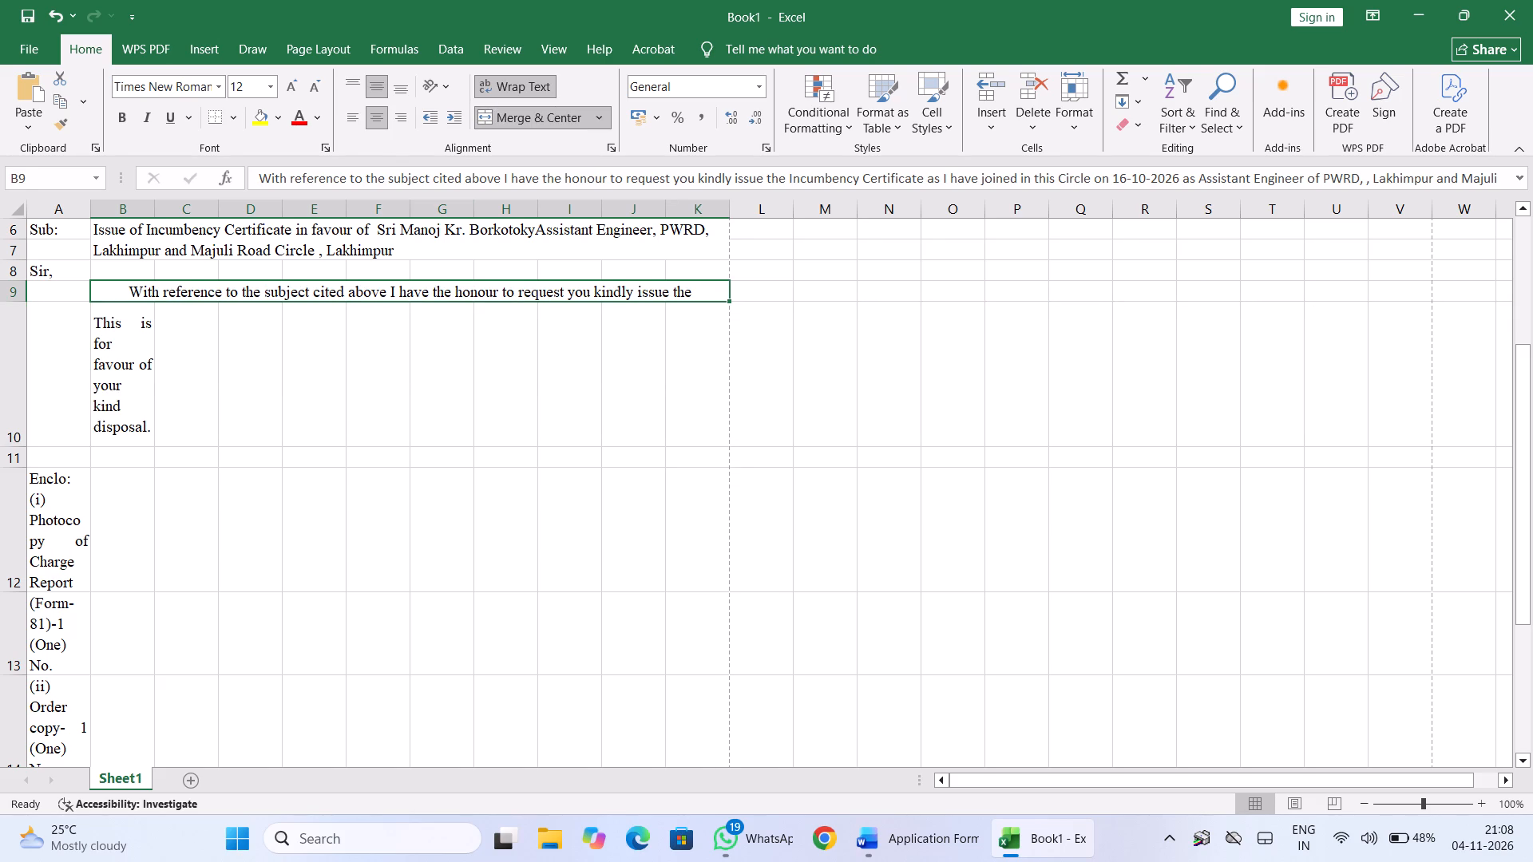
# Increase the height of row 9 to fit the whole body paragraph.
pyautogui.click(20, 302)
pyautogui.moveTo(26, 303); pyautogui.dragTo(26, 308)
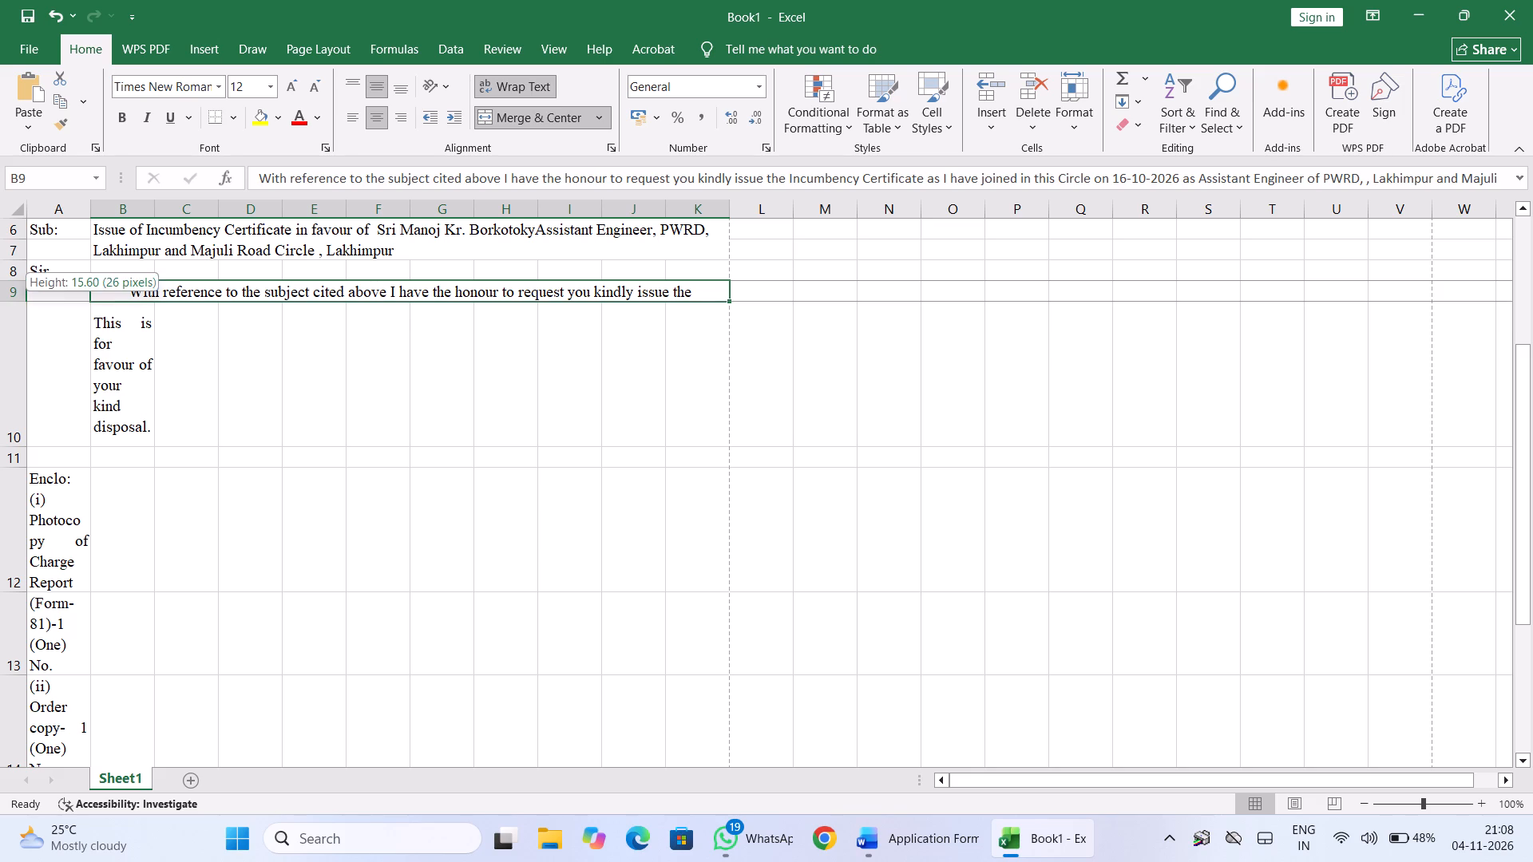
pyautogui.moveTo(26, 308); pyautogui.dragTo(21, 427)
pyautogui.click(21, 427)
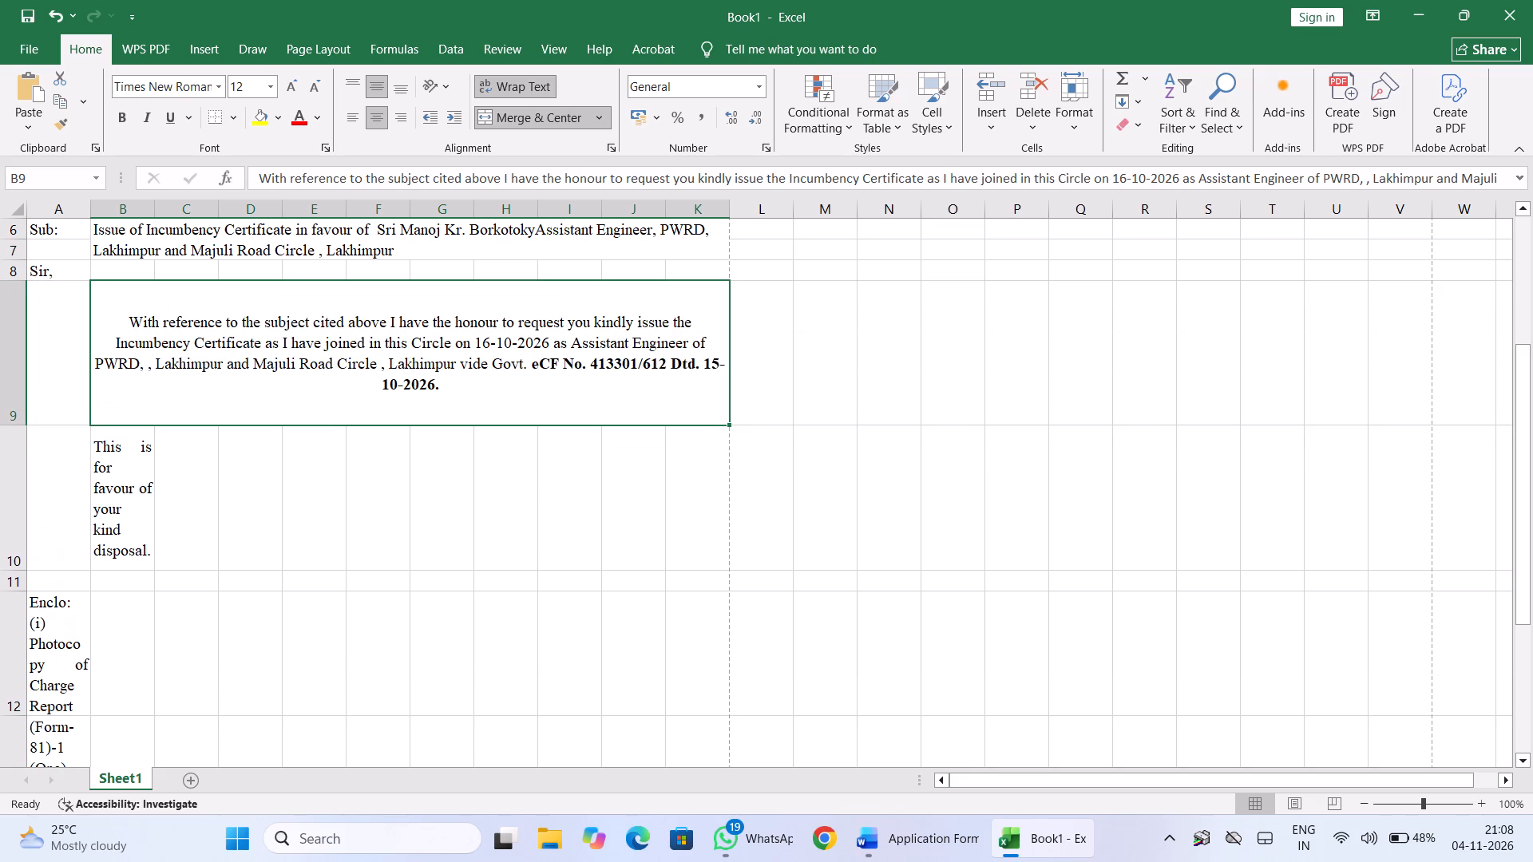
# Align the body paragraph in row 9 to the left and top of its merged cell.
pyautogui.click(332, 391)
pyautogui.click(353, 112)
pyautogui.click(359, 84)
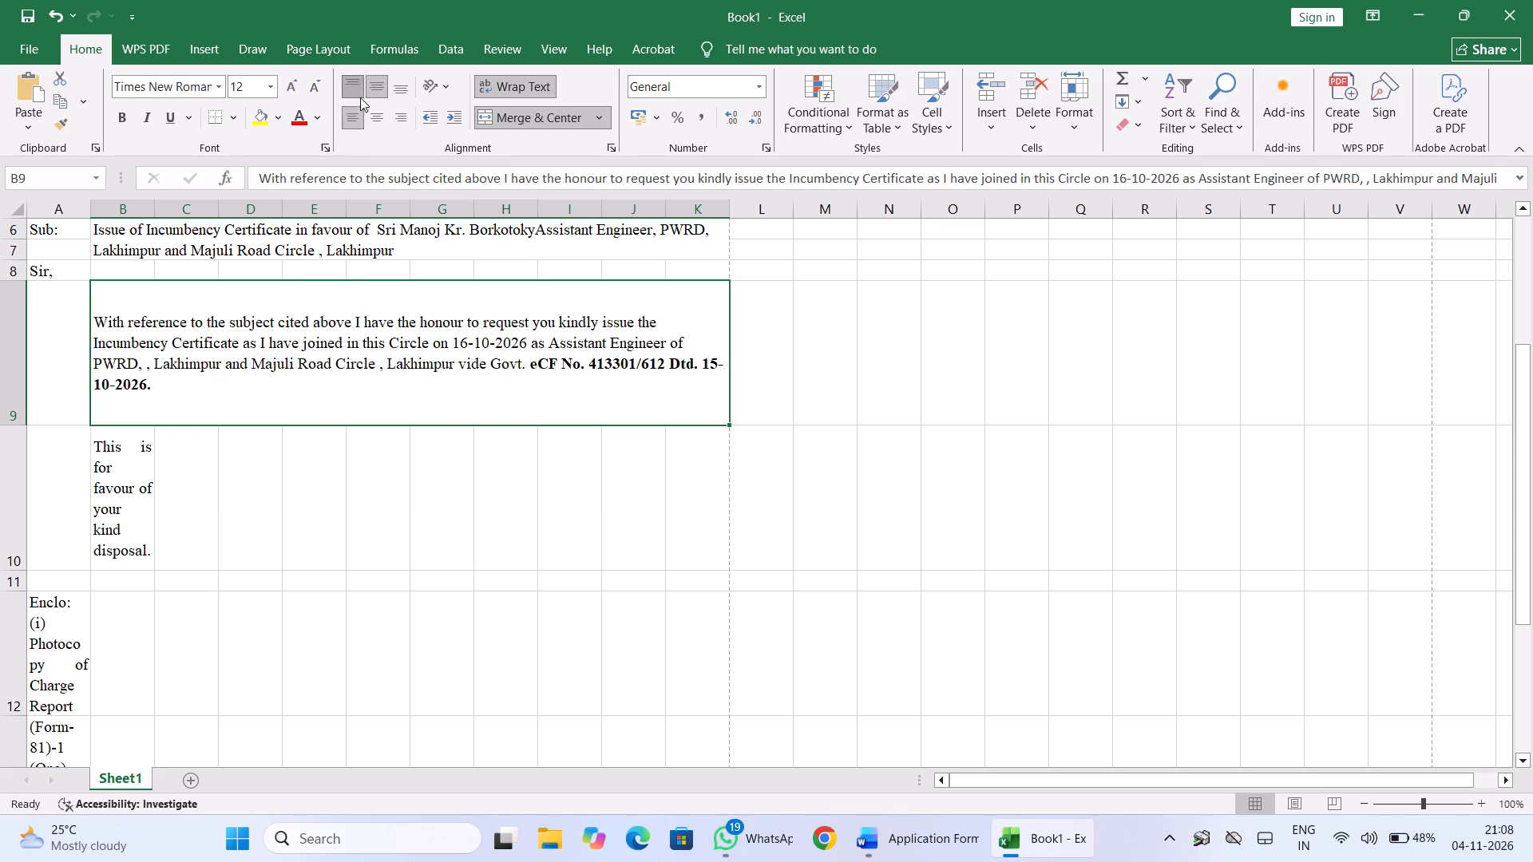
pyautogui.click(642, 365)
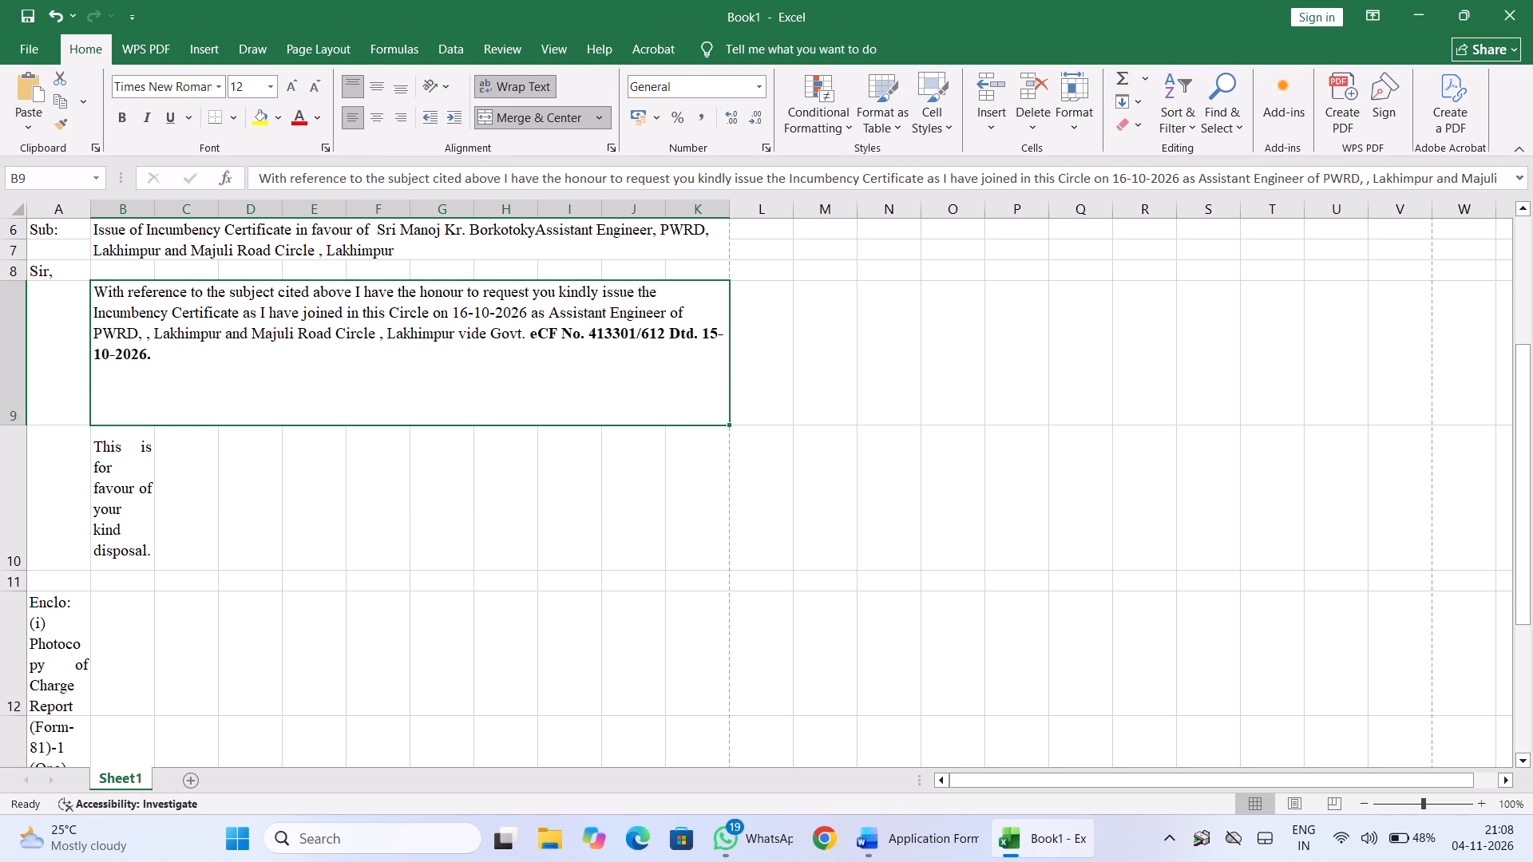
pyautogui.click(556, 385)
# Merge and centre cells B10 to K10 holding "This is for favour of your kind disposal.".
pyautogui.moveTo(131, 508); pyautogui.dragTo(306, 508)
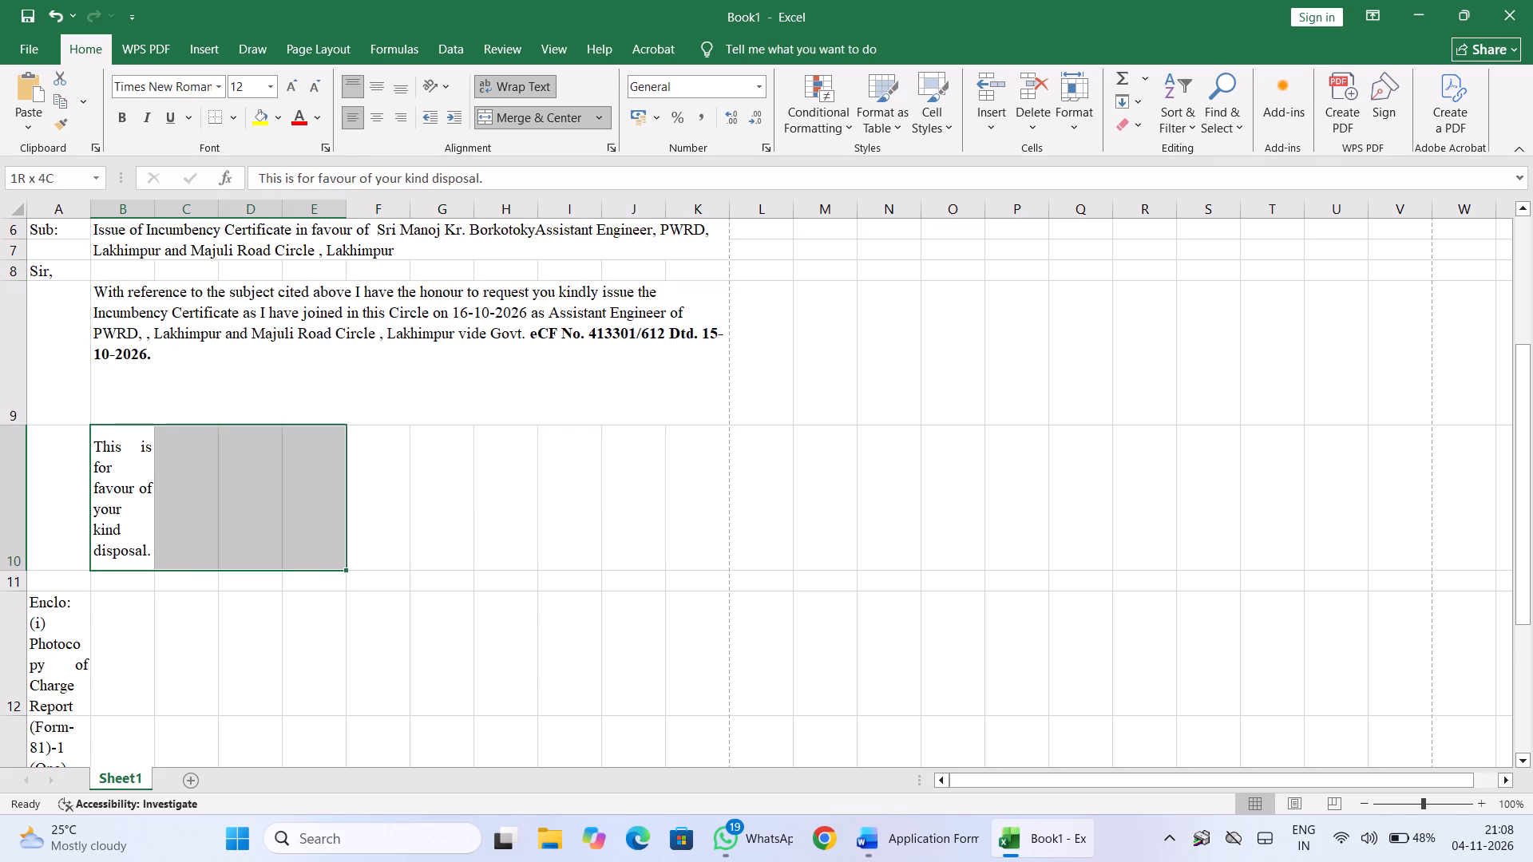
pyautogui.moveTo(306, 508); pyautogui.dragTo(694, 512)
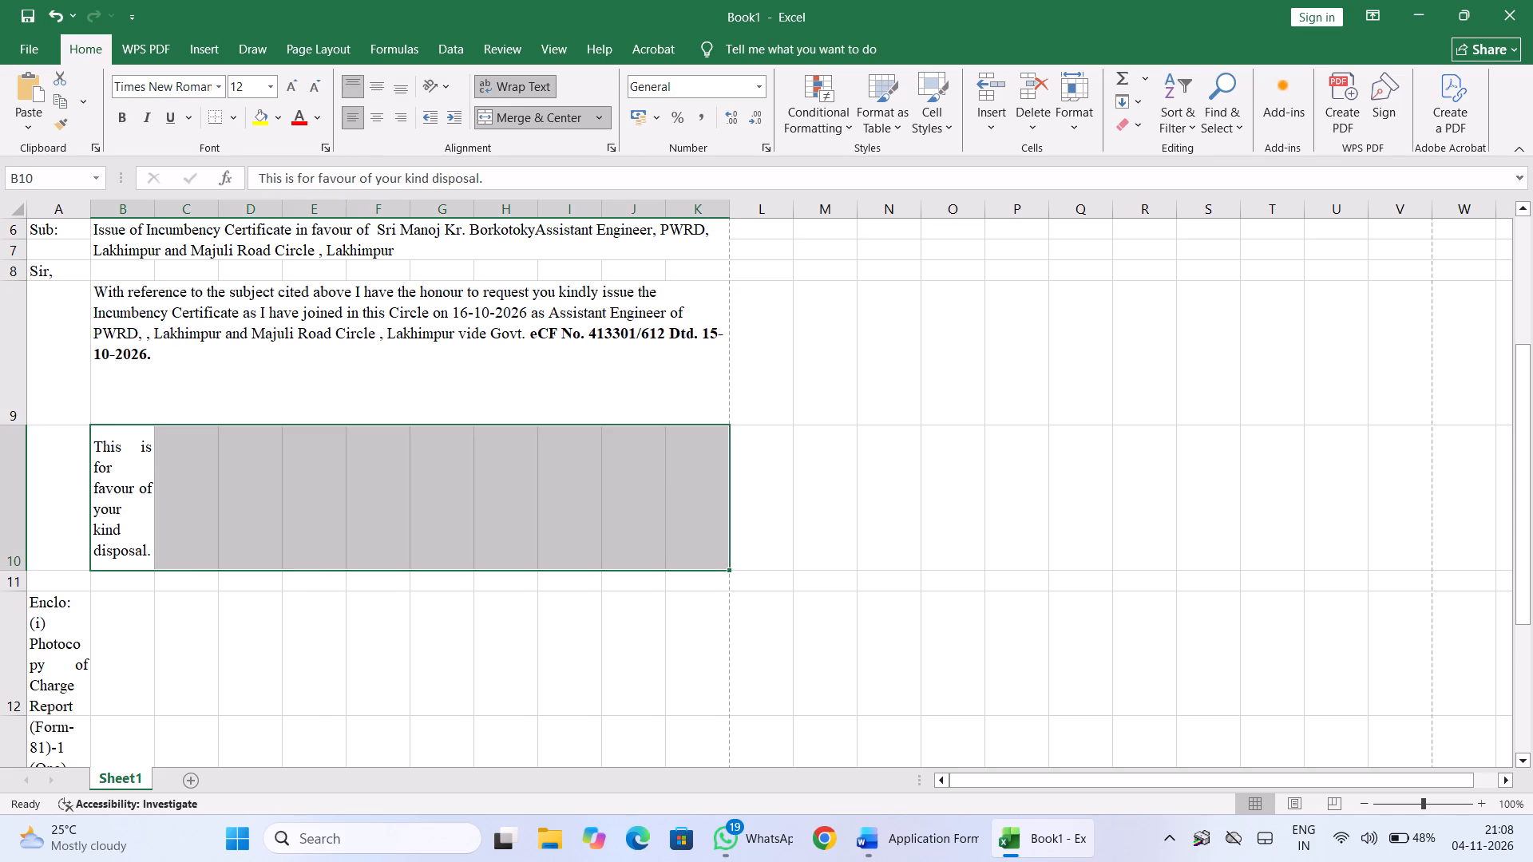
pyautogui.click(478, 114)
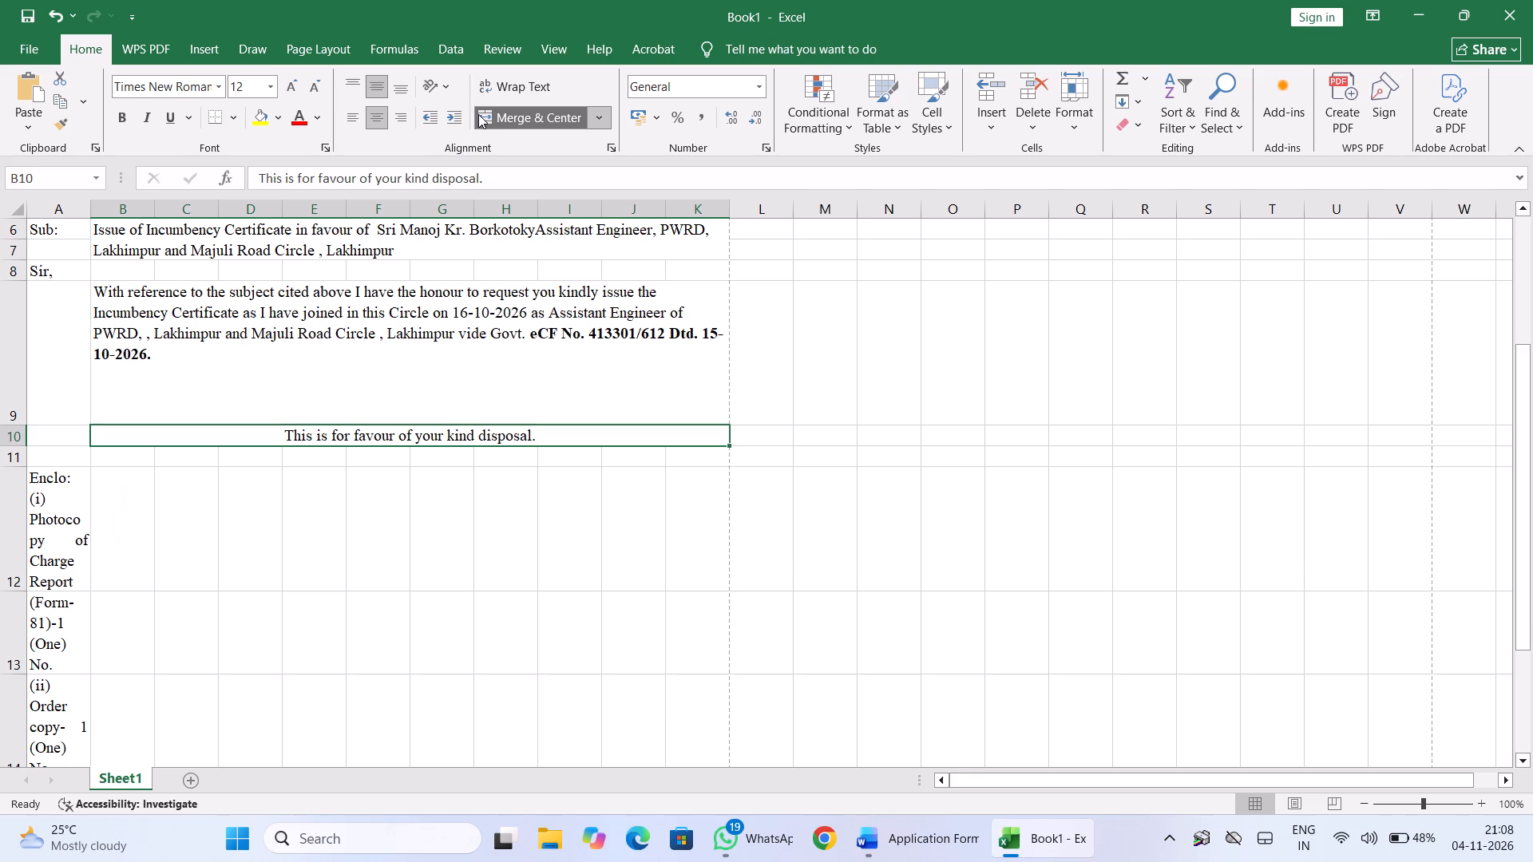
# Left-align the line "This is for favour of your kind disposal." in merged row 10.
pyautogui.click(357, 112)
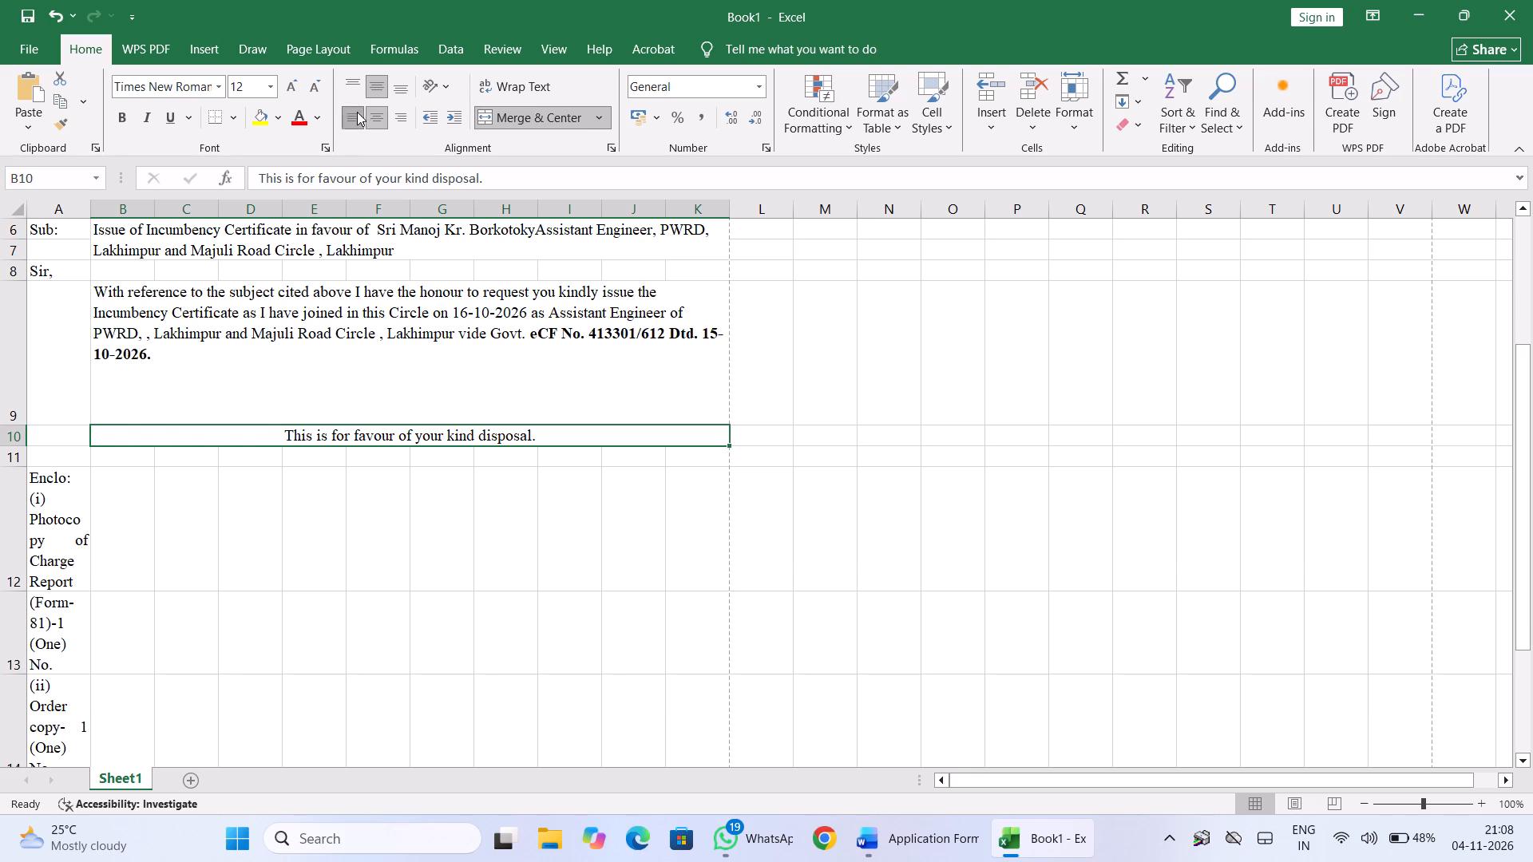
pyautogui.click(213, 378)
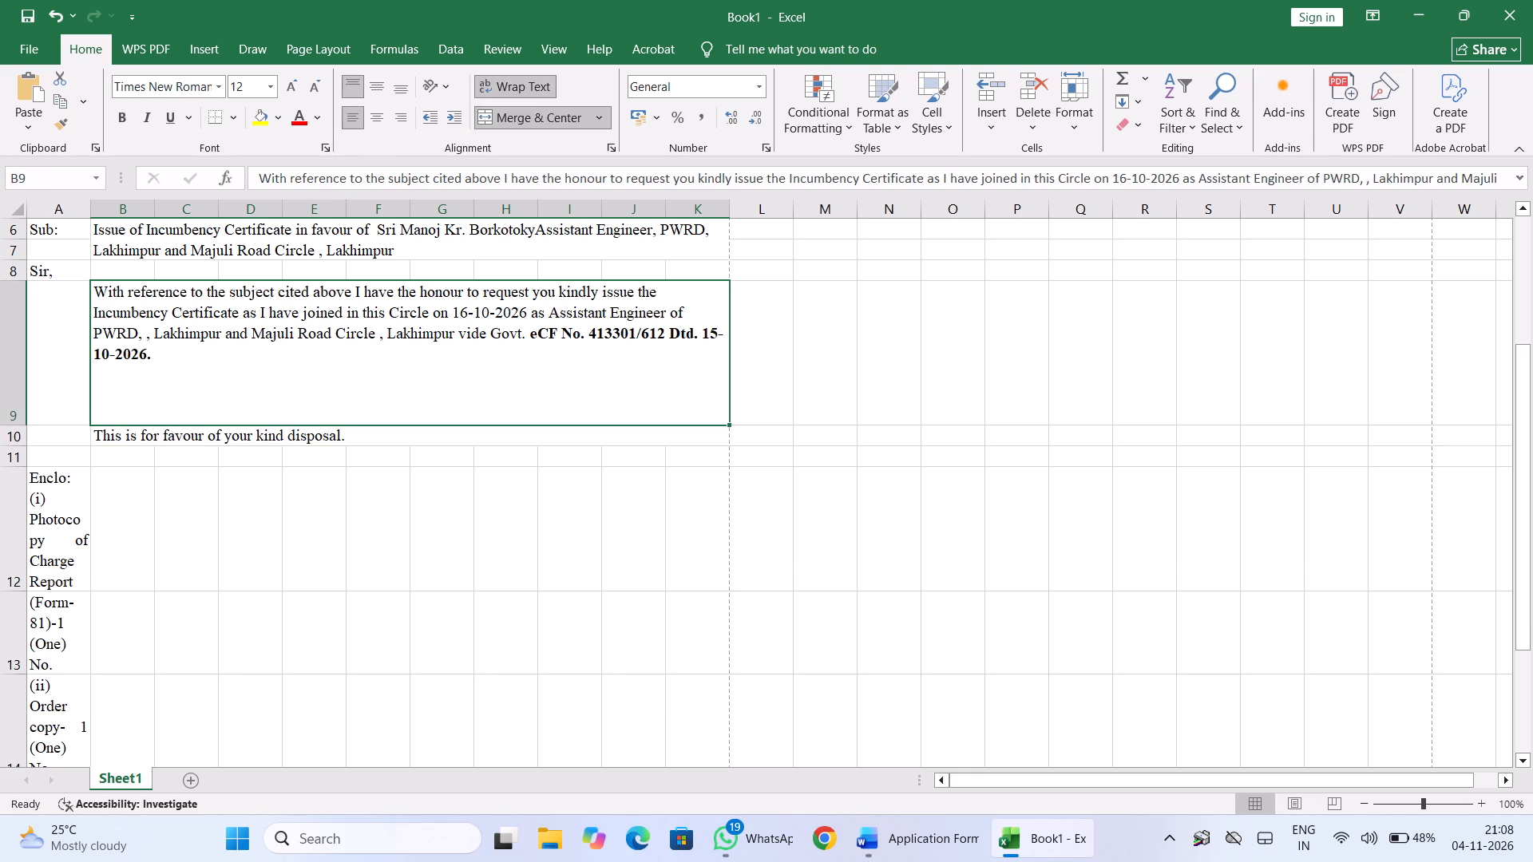
pyautogui.click(27, 425)
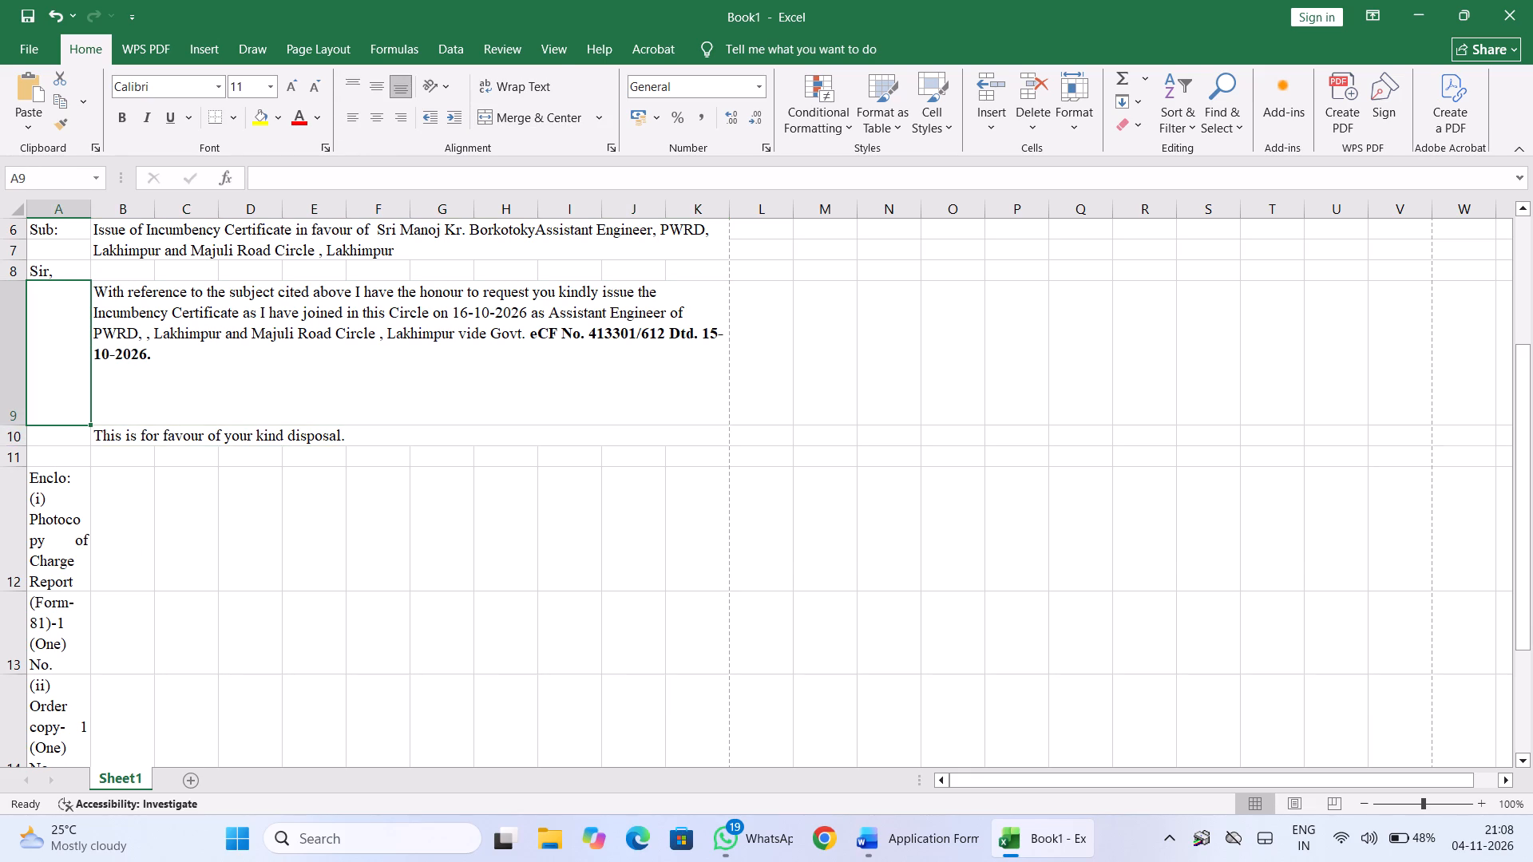
# Switch to the Application Form document in Word and indent the closing "Lakhimpur and Majuli Road Circle,Lakhimpur" line with spaces so it sits beneath the signatory's name.
pyautogui.click(861, 845)
pyautogui.click(909, 675)
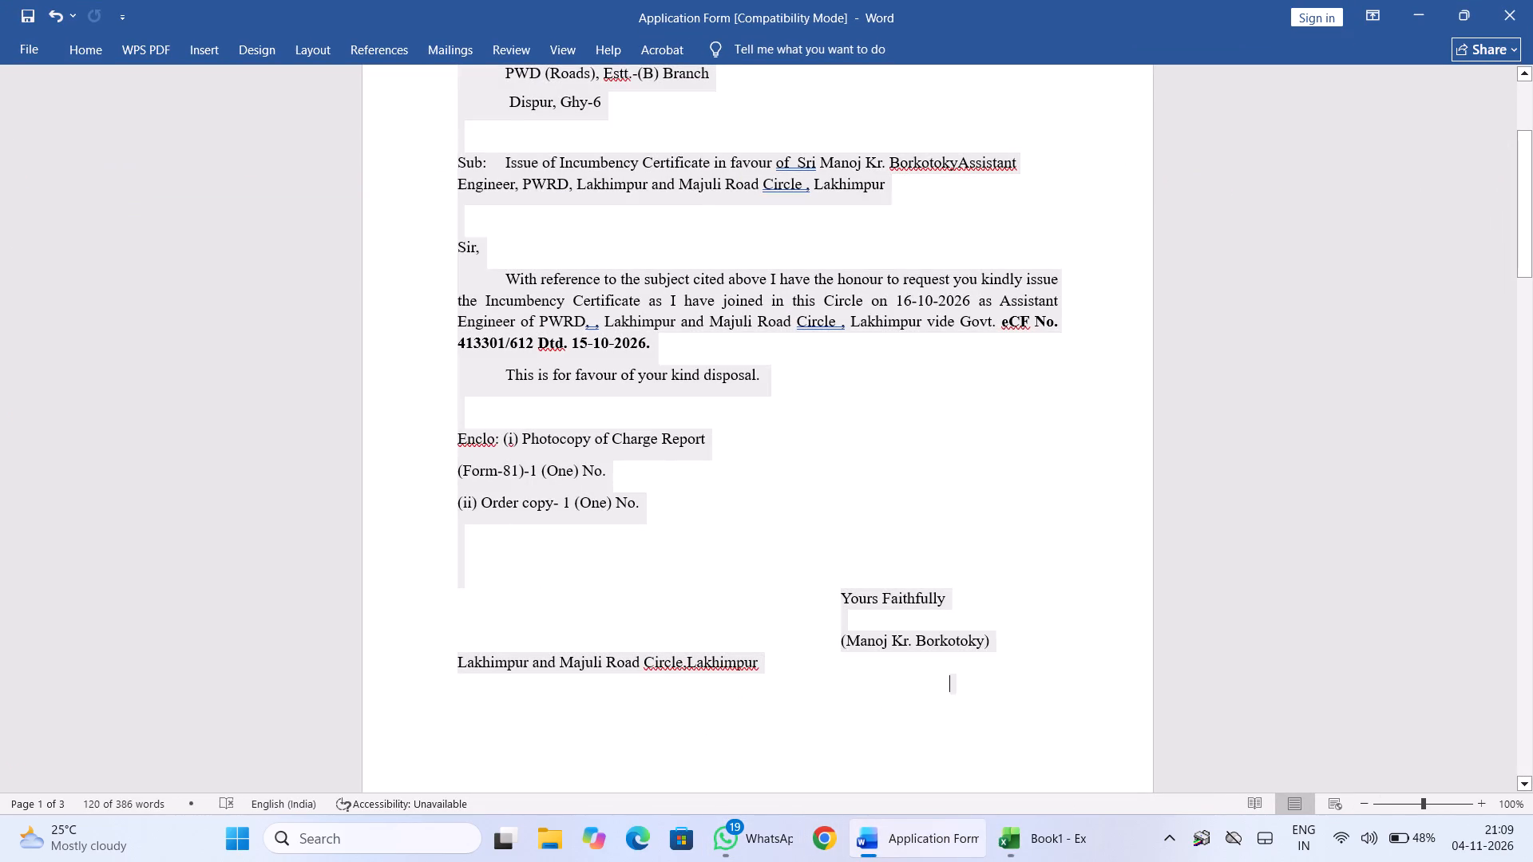
pyautogui.moveTo(828, 587); pyautogui.dragTo(866, 663)
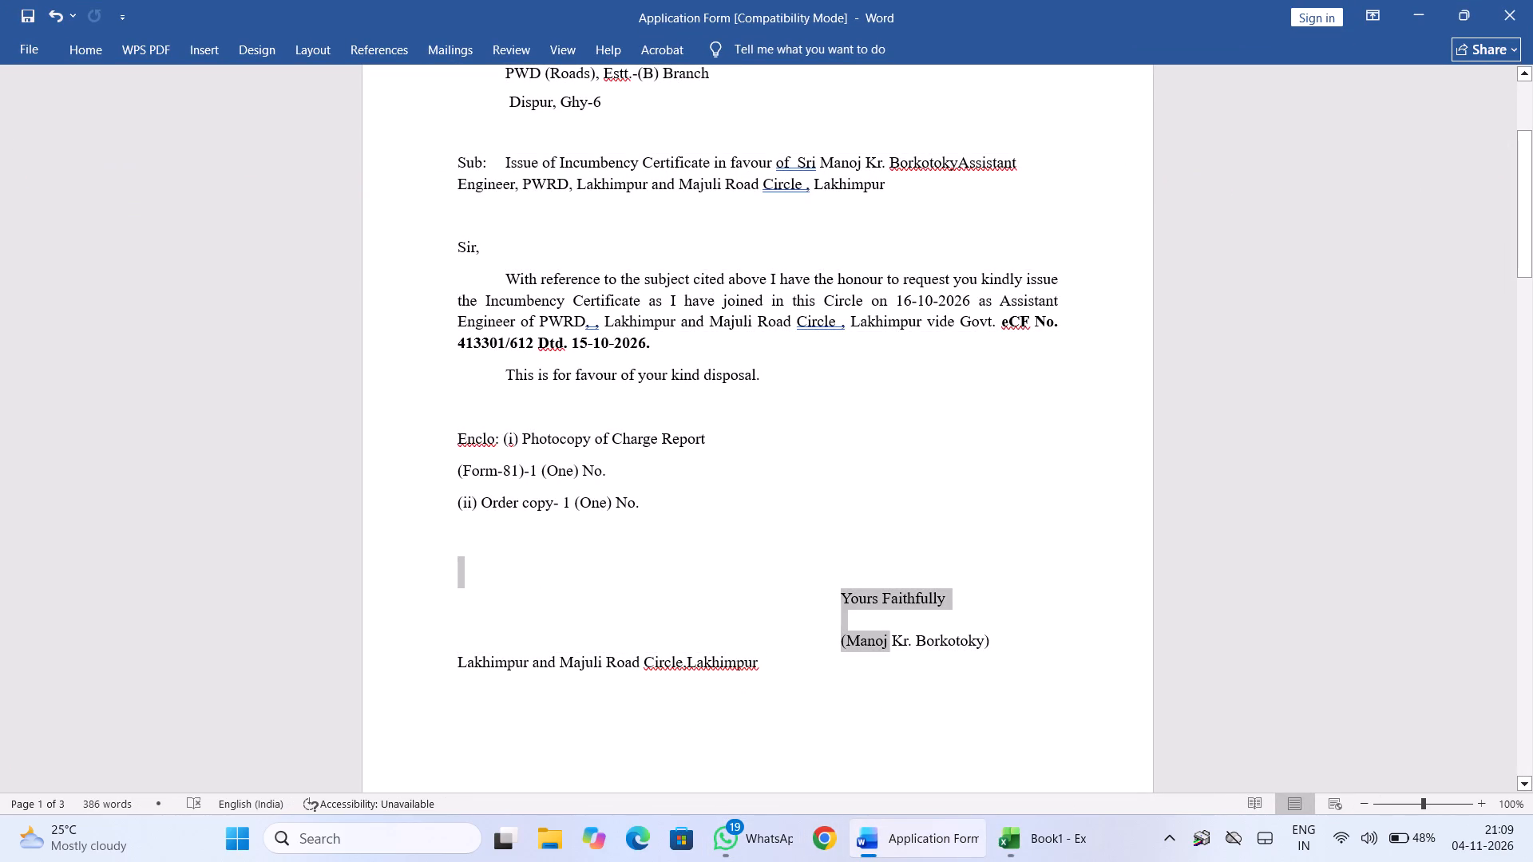
pyautogui.moveTo(866, 663); pyautogui.dragTo(913, 695)
pyautogui.click(878, 696)
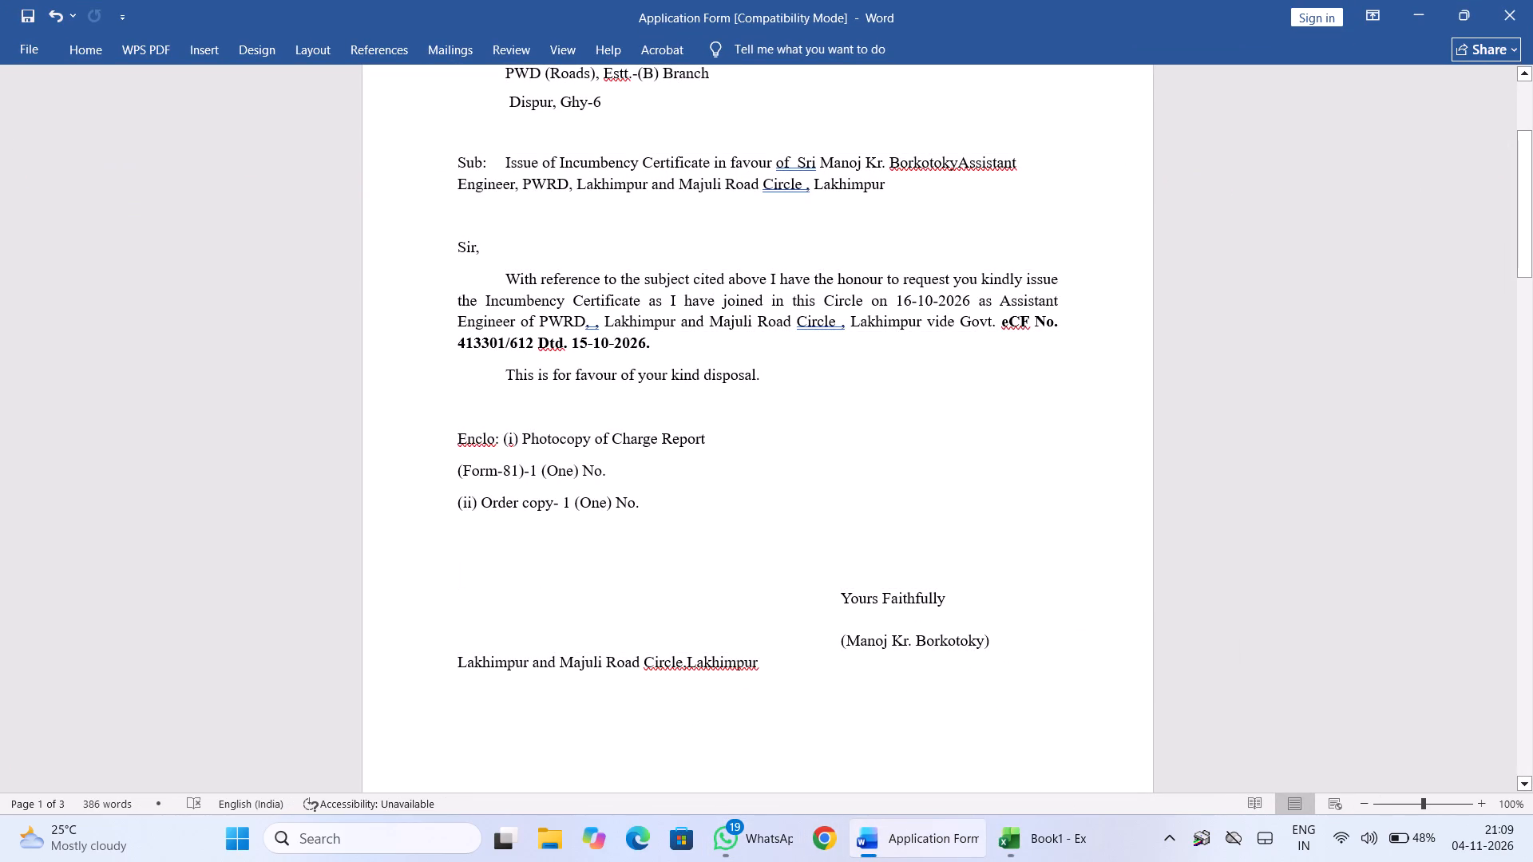
pyautogui.click(1004, 634)
pyautogui.click(452, 665)
pyautogui.press('space')
pyautogui.press('space')
pyautogui.press('space')
pyautogui.press('space')
pyautogui.press('space')
pyautogui.press('space')
pyautogui.press('space')
pyautogui.press('space')
pyautogui.press('space')
pyautogui.press('space')
pyautogui.press('space')
pyautogui.press('space')
pyautogui.press('space')
pyautogui.press('space')
pyautogui.press('space')
pyautogui.press('space')
pyautogui.press('space')
pyautogui.press('space')
pyautogui.press('space')
pyautogui.press('space')
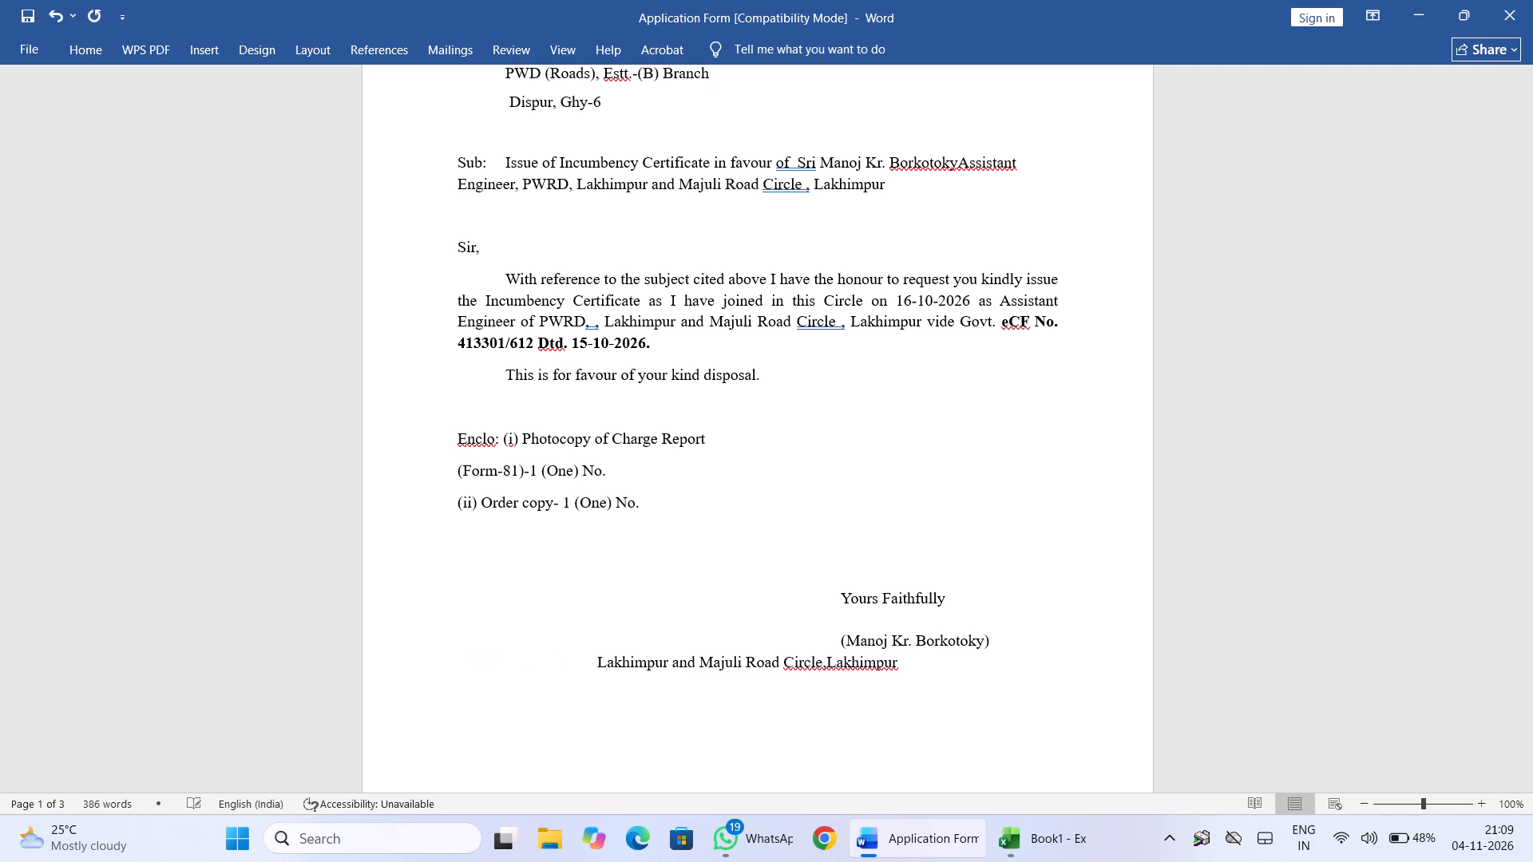
pyautogui.press('space')
pyautogui.press('space')
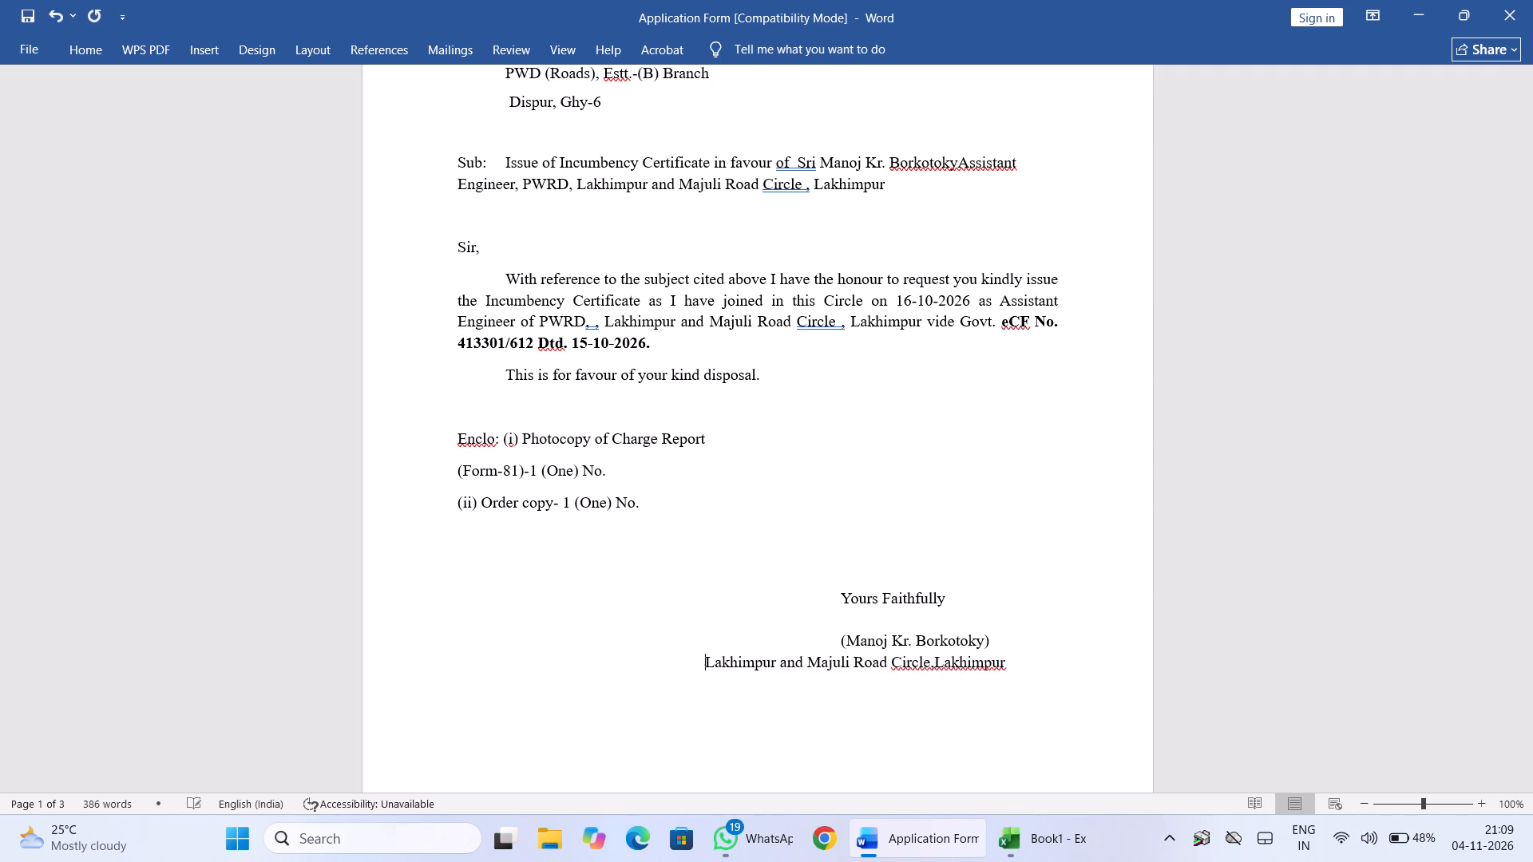
pyautogui.press('space')
pyautogui.press('space')
pyautogui.press('space')
pyautogui.press('space')
pyautogui.press('space')
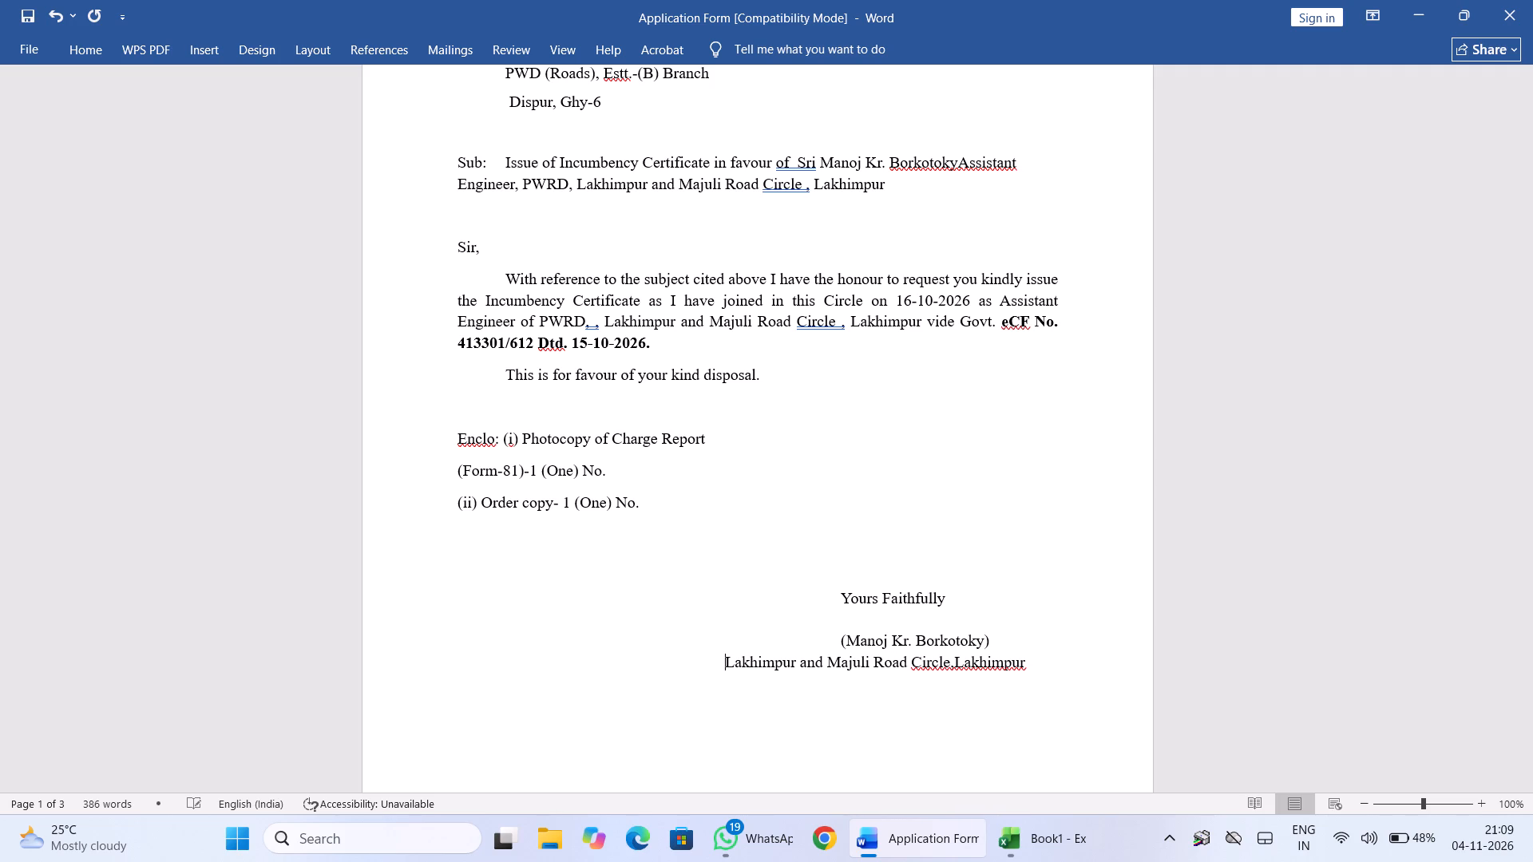
pyautogui.press('space')
pyautogui.press('space')
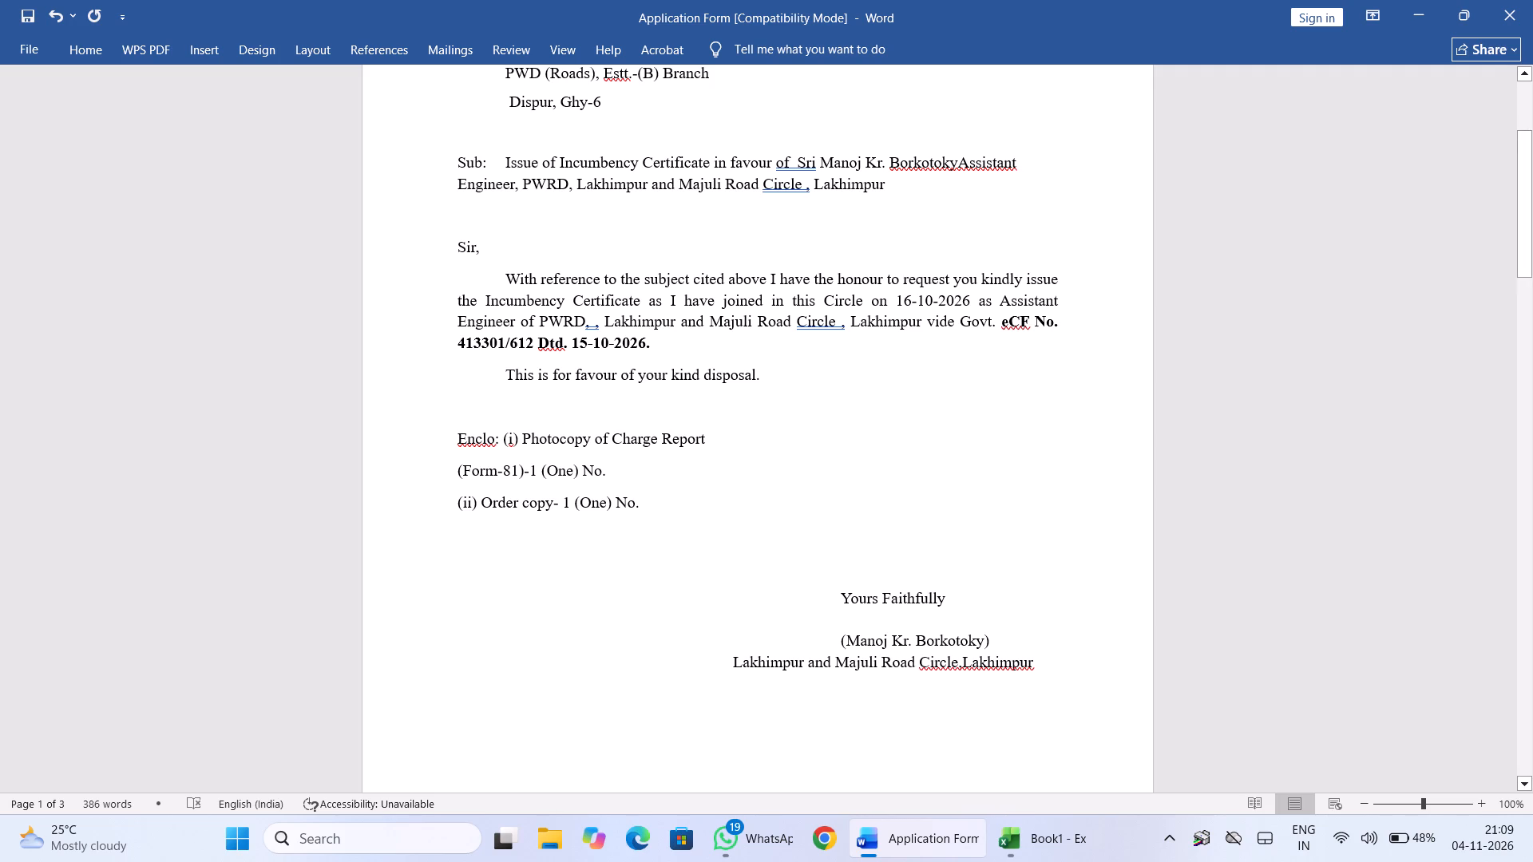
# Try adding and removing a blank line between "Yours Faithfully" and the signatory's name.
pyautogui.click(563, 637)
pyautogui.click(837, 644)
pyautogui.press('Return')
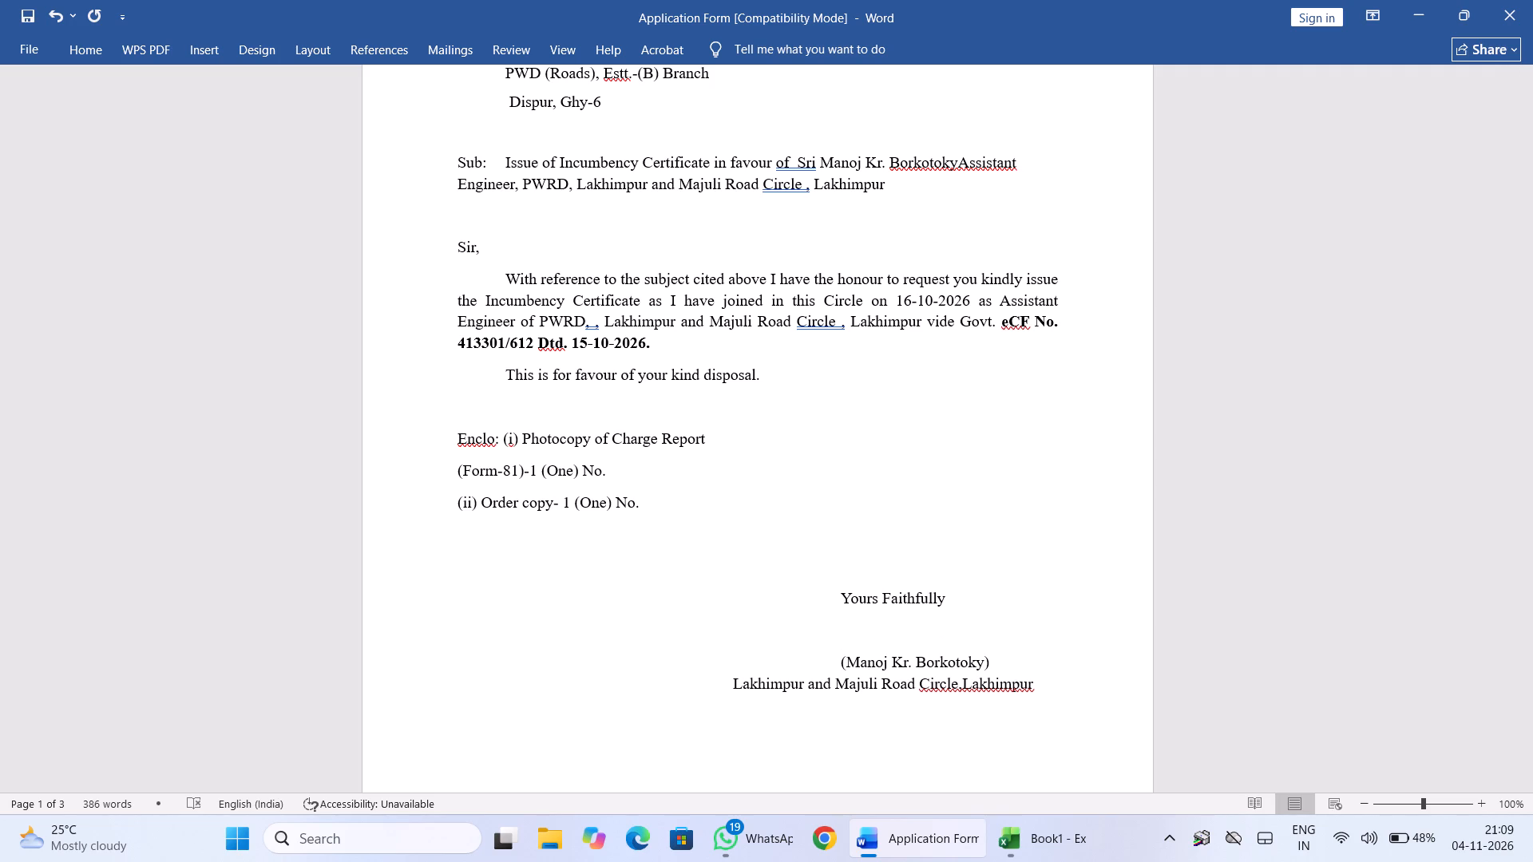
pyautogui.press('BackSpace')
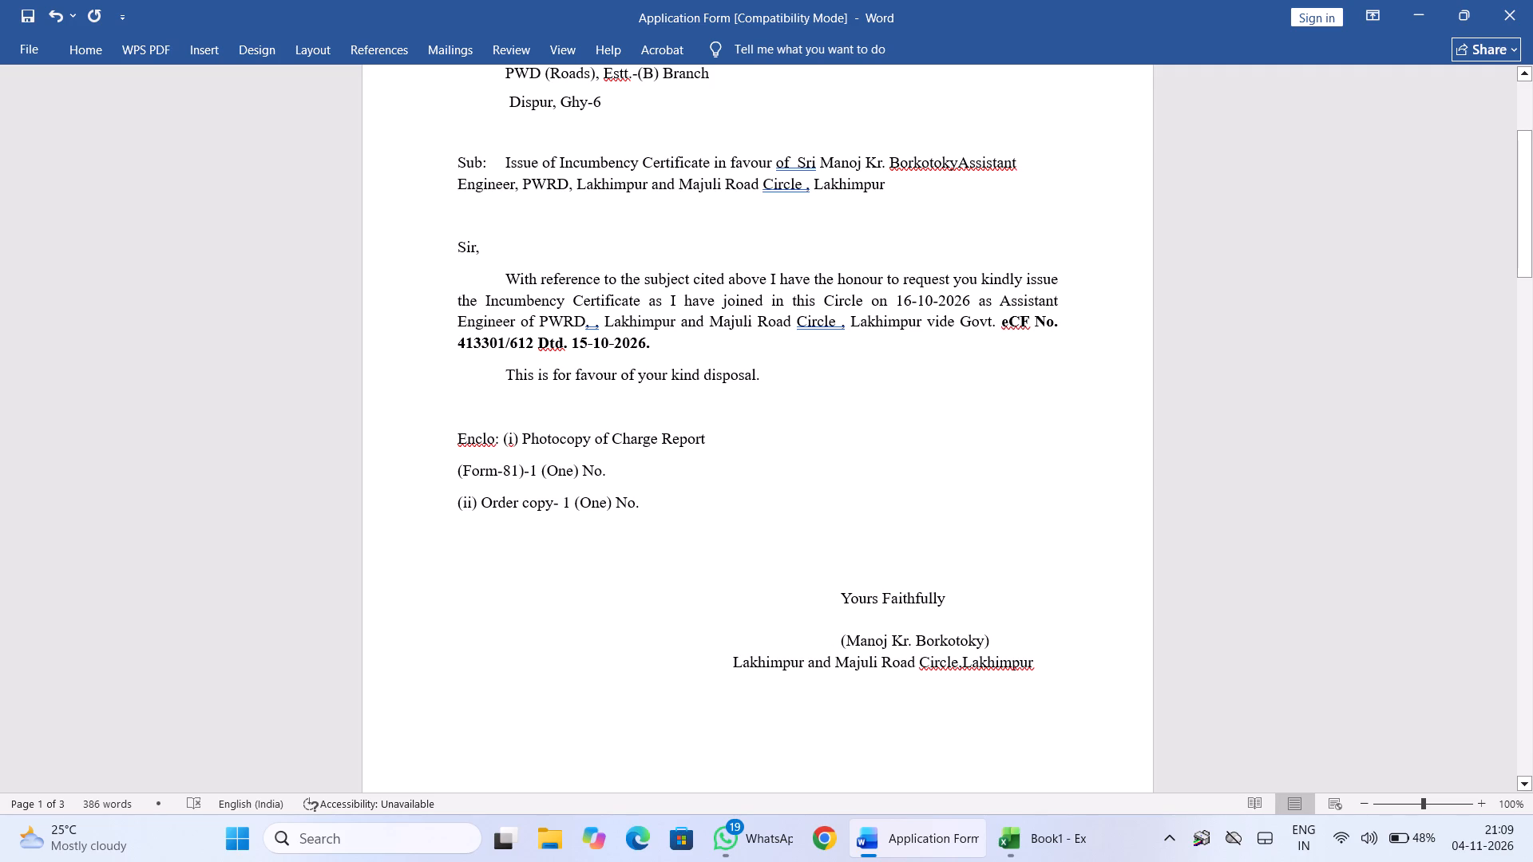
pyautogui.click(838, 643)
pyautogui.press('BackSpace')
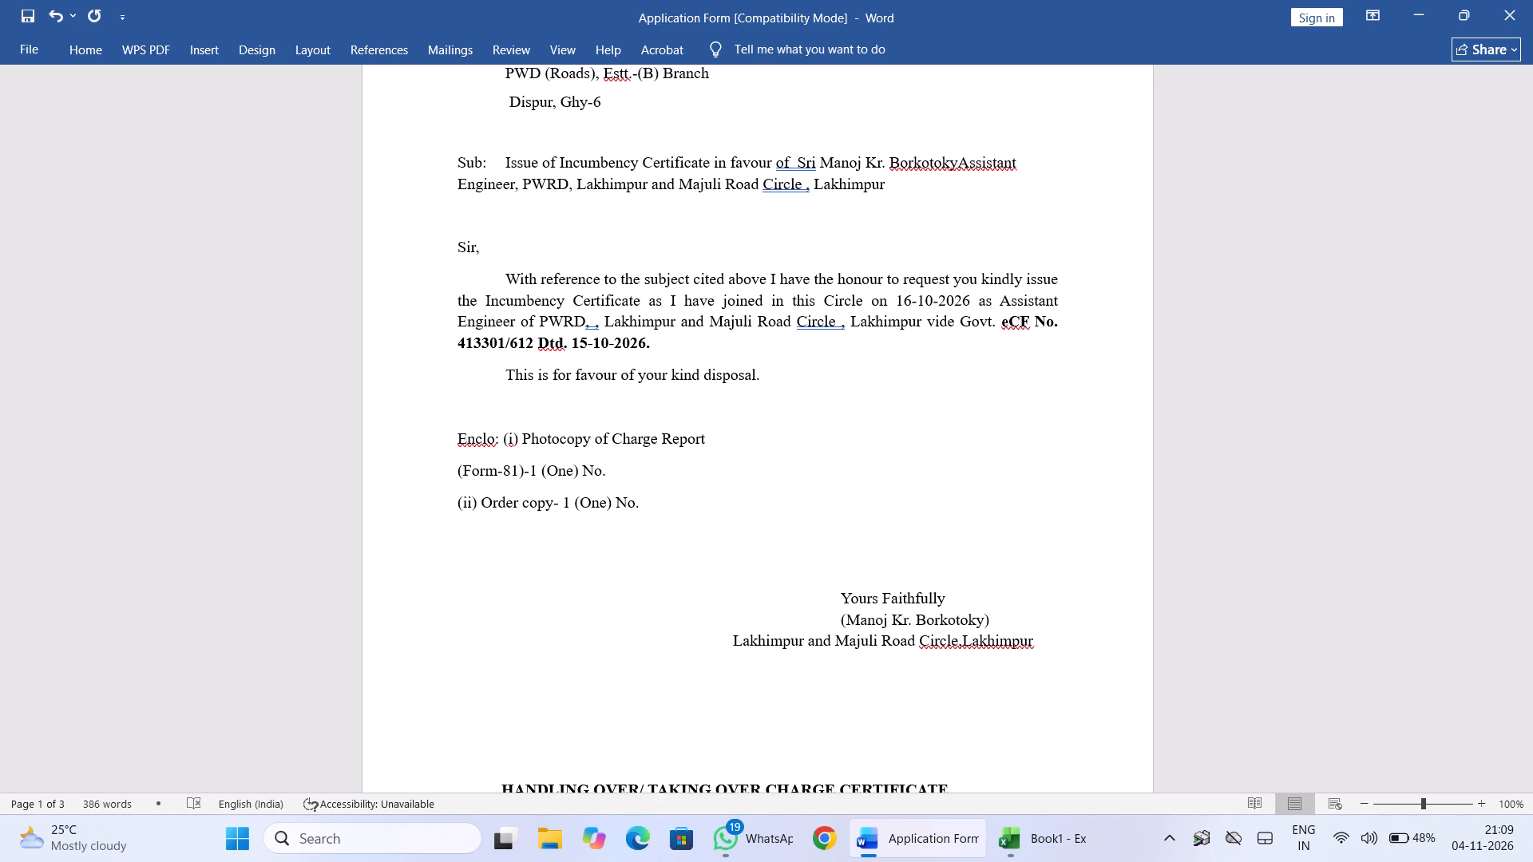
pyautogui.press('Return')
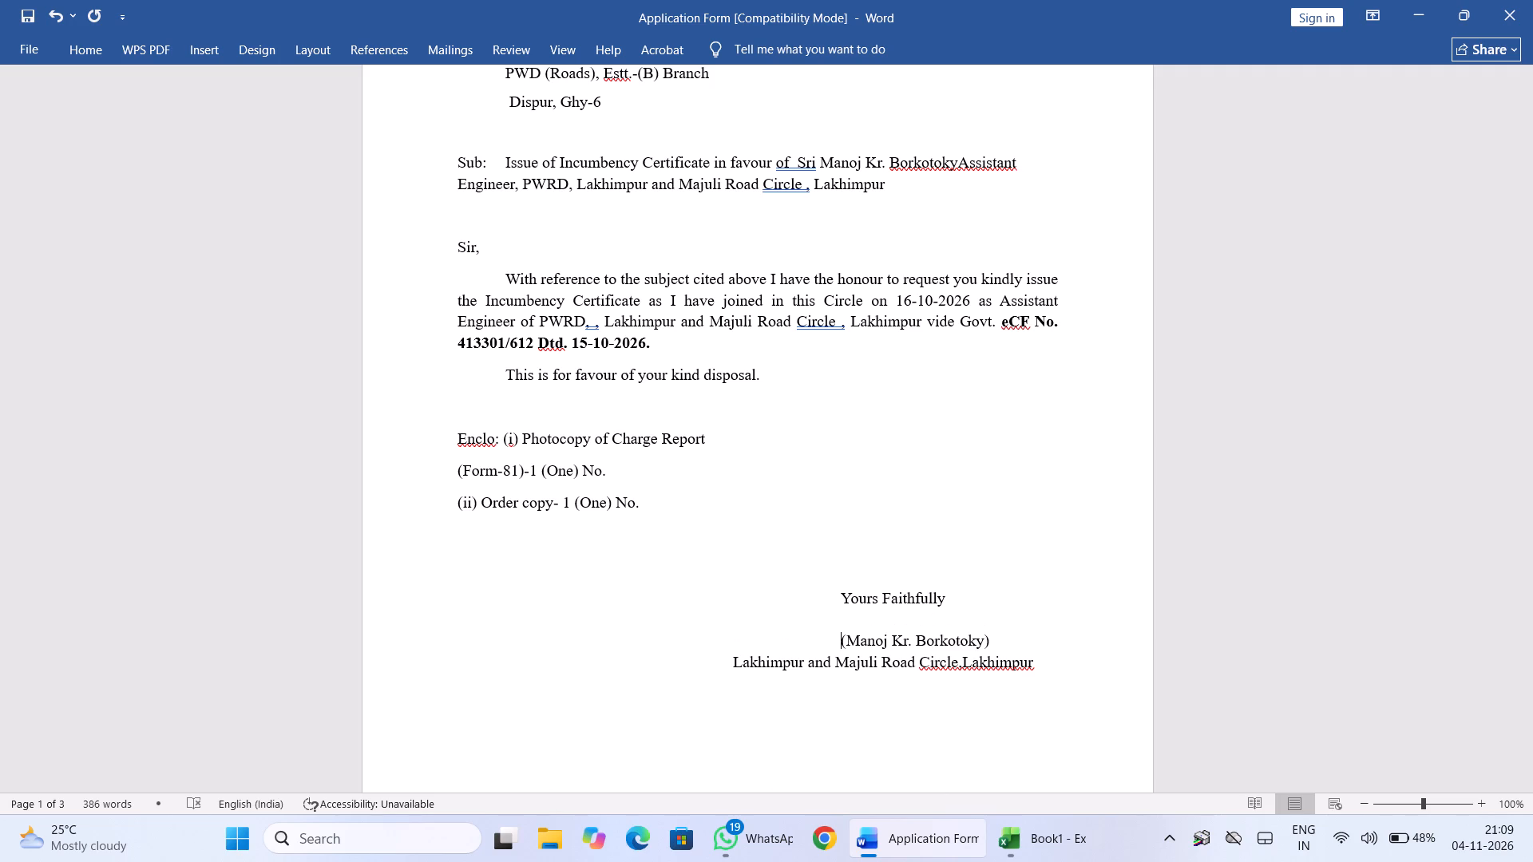
# Insert four blank lines below the signature block to push the "HANDLING OVER/ TAKING OVER CHARGE CERTIFICATE" section onto the following page.
pyautogui.scroll(-5, 828, 658)
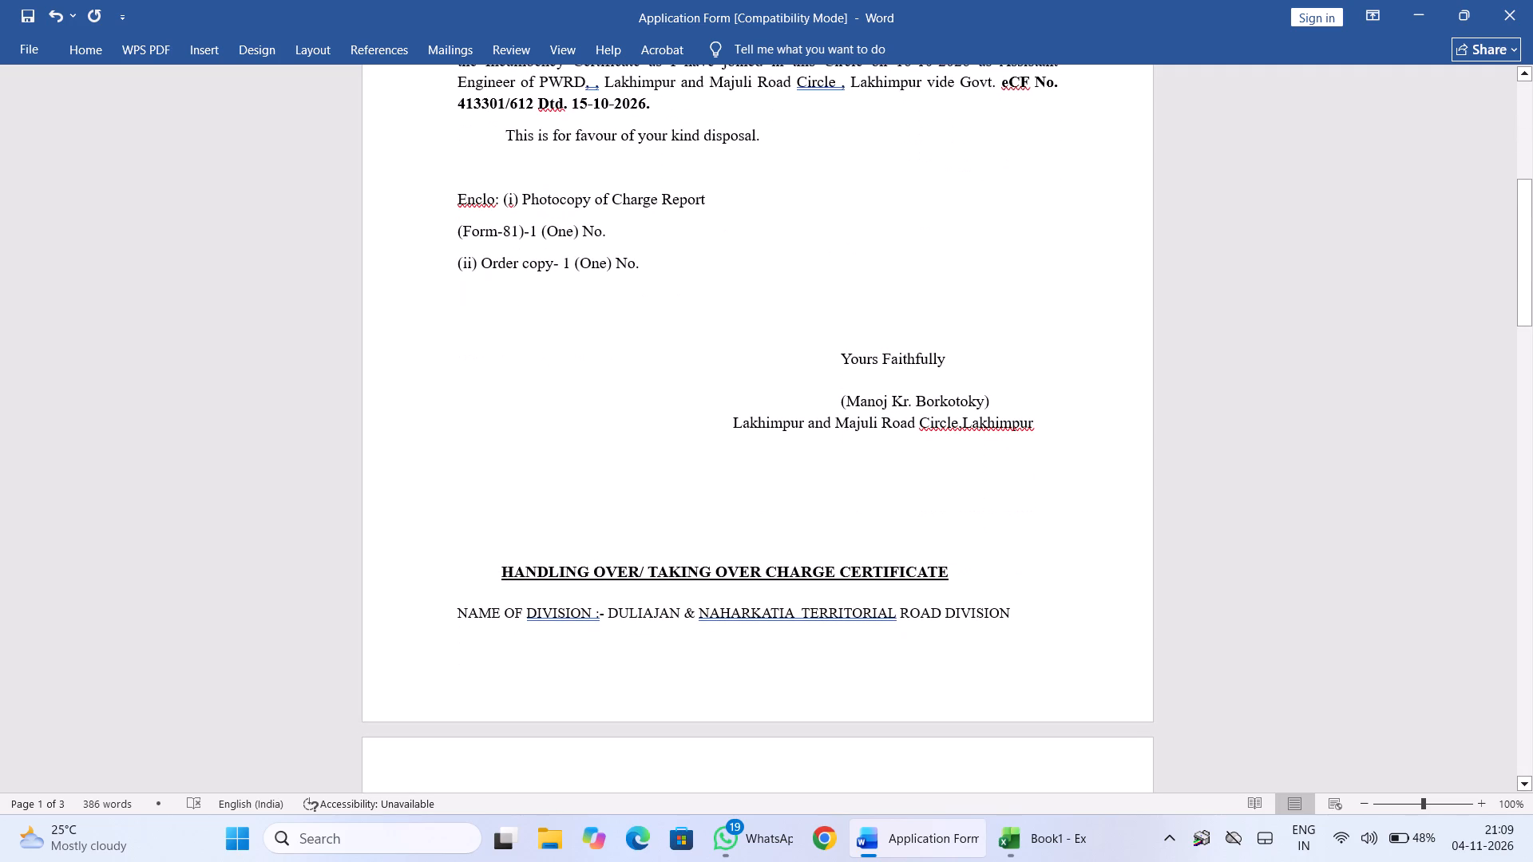
pyautogui.click(866, 499)
pyautogui.press('Return')
pyautogui.press('Return')
pyautogui.press('Return')
pyautogui.press('Return')
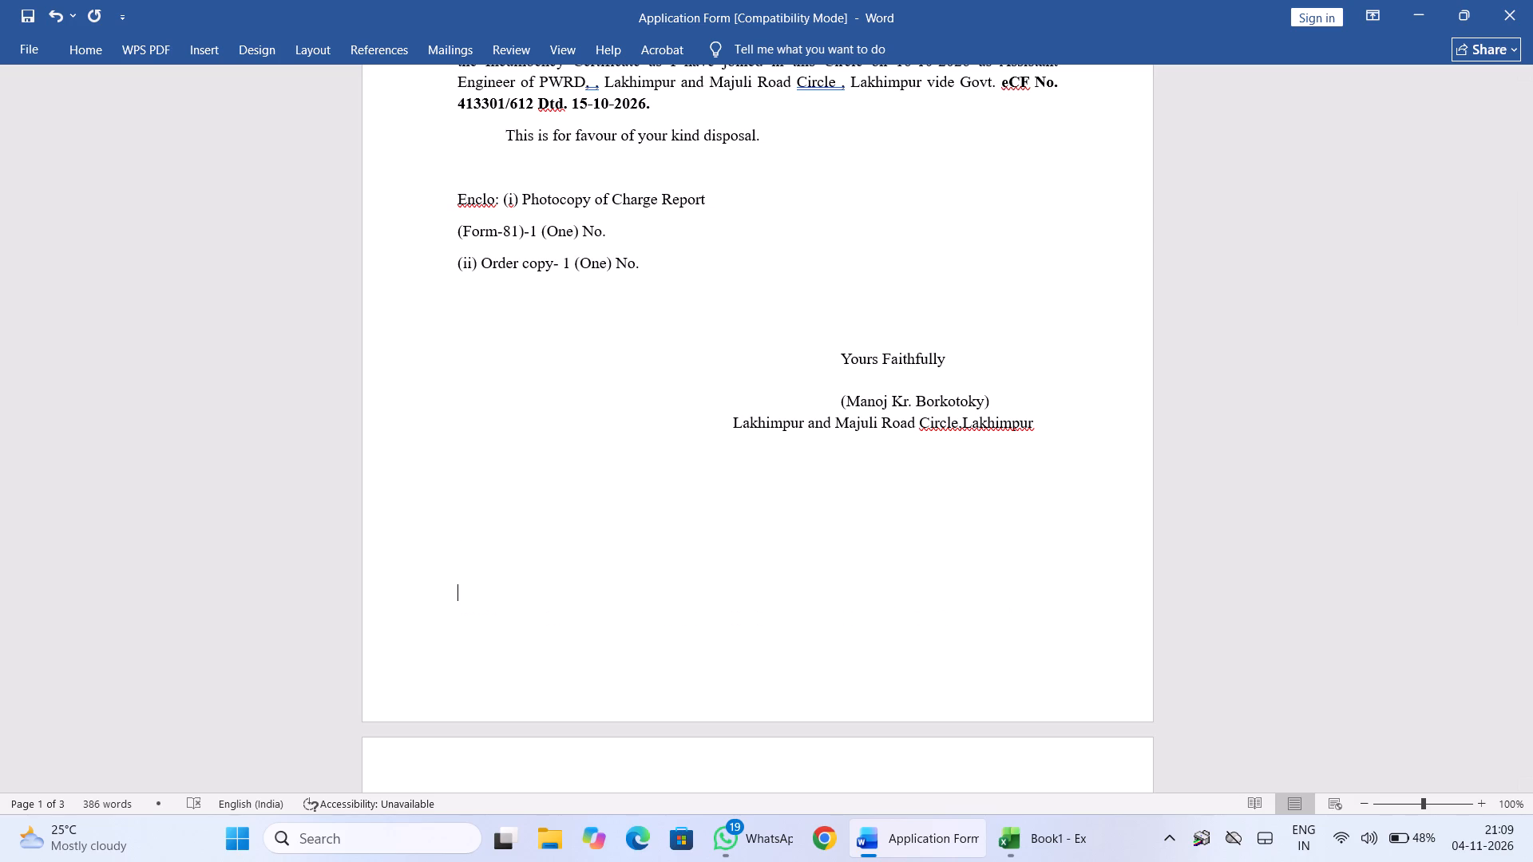
# Change the date at the head of the letter to 05/11/2026.
pyautogui.scroll(6, 866, 499)
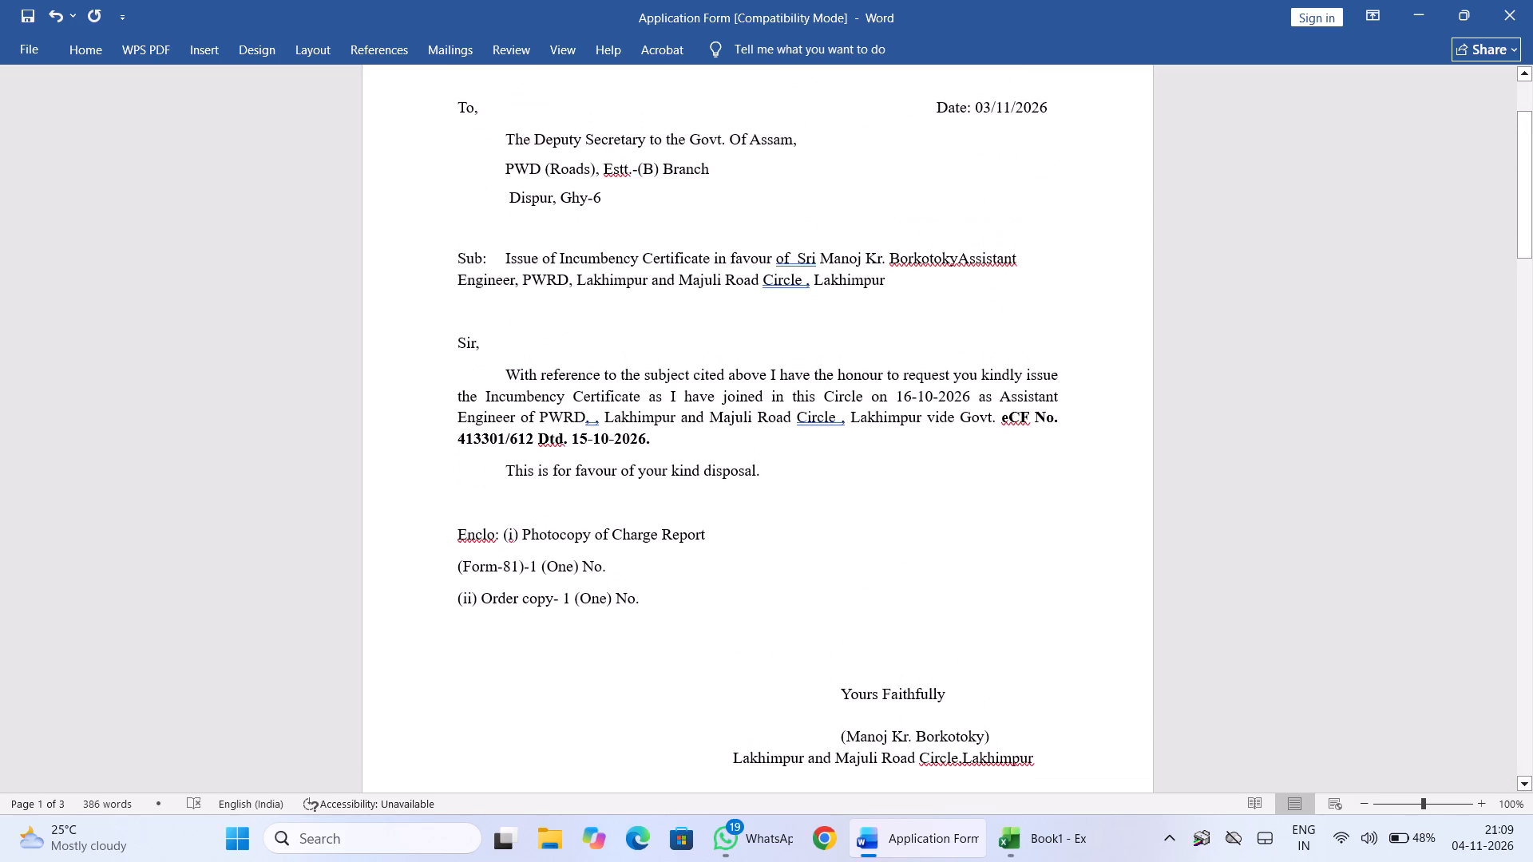
pyautogui.scroll(3, 866, 500)
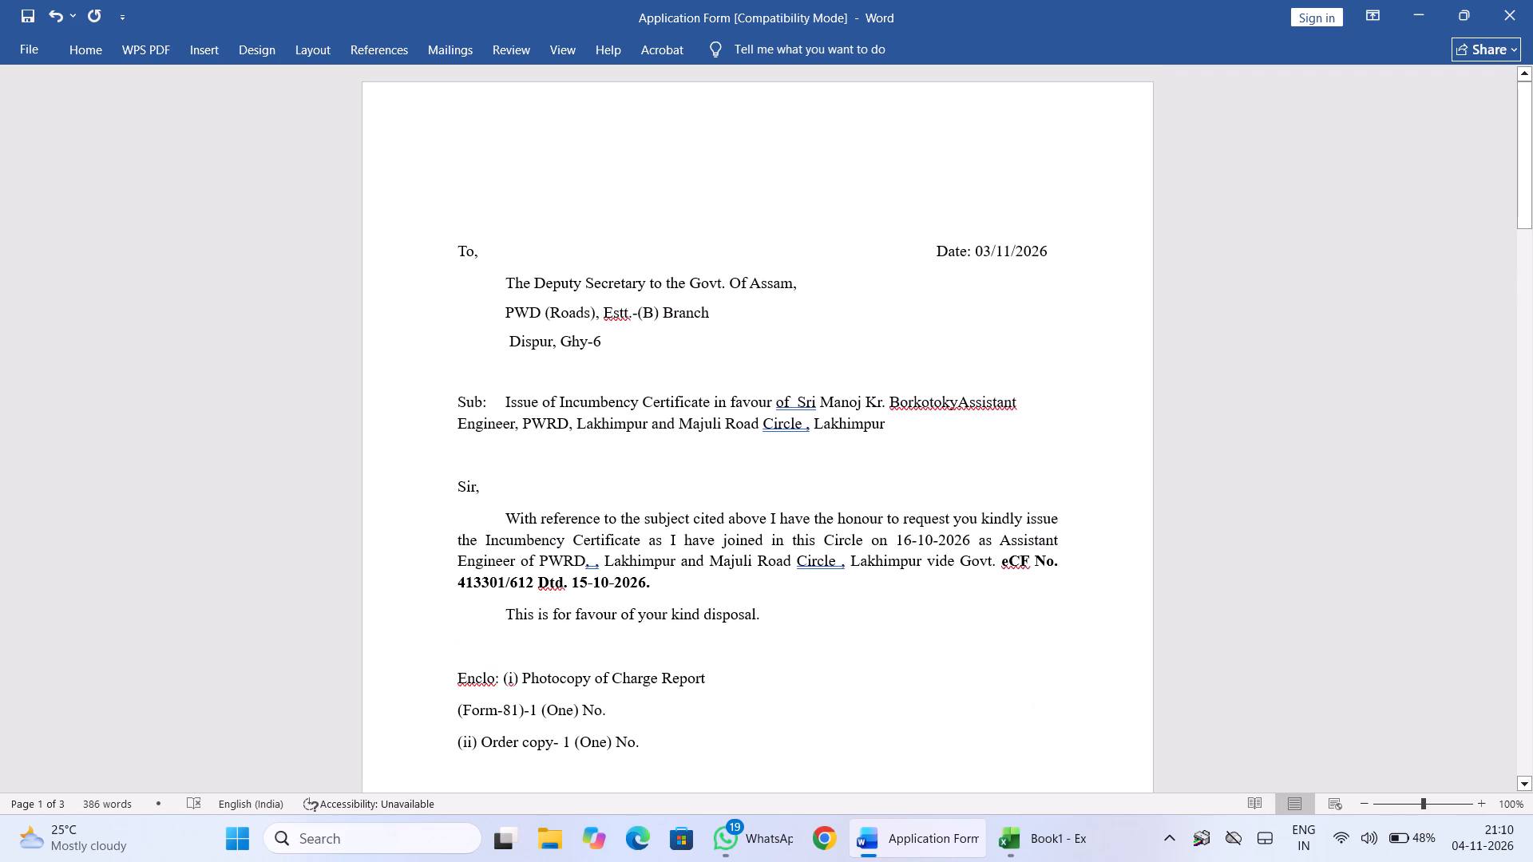
pyautogui.click(987, 251)
pyautogui.press('BackSpace')
pyautogui.press('5')
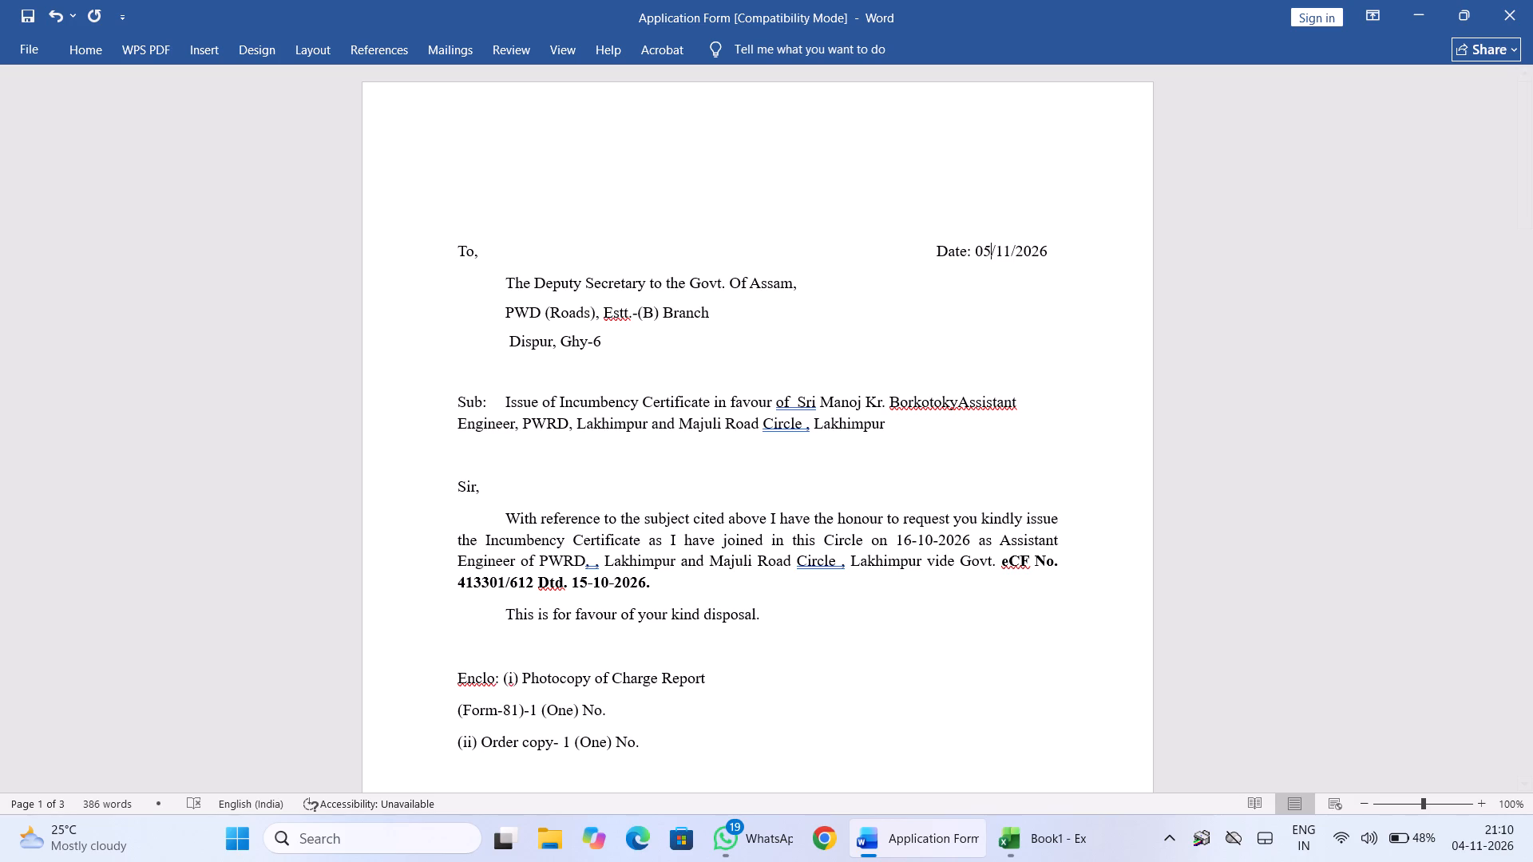
# Insert a comma and a space between the applicant's name and "Assistant" in the subject line.
pyautogui.click(957, 401)
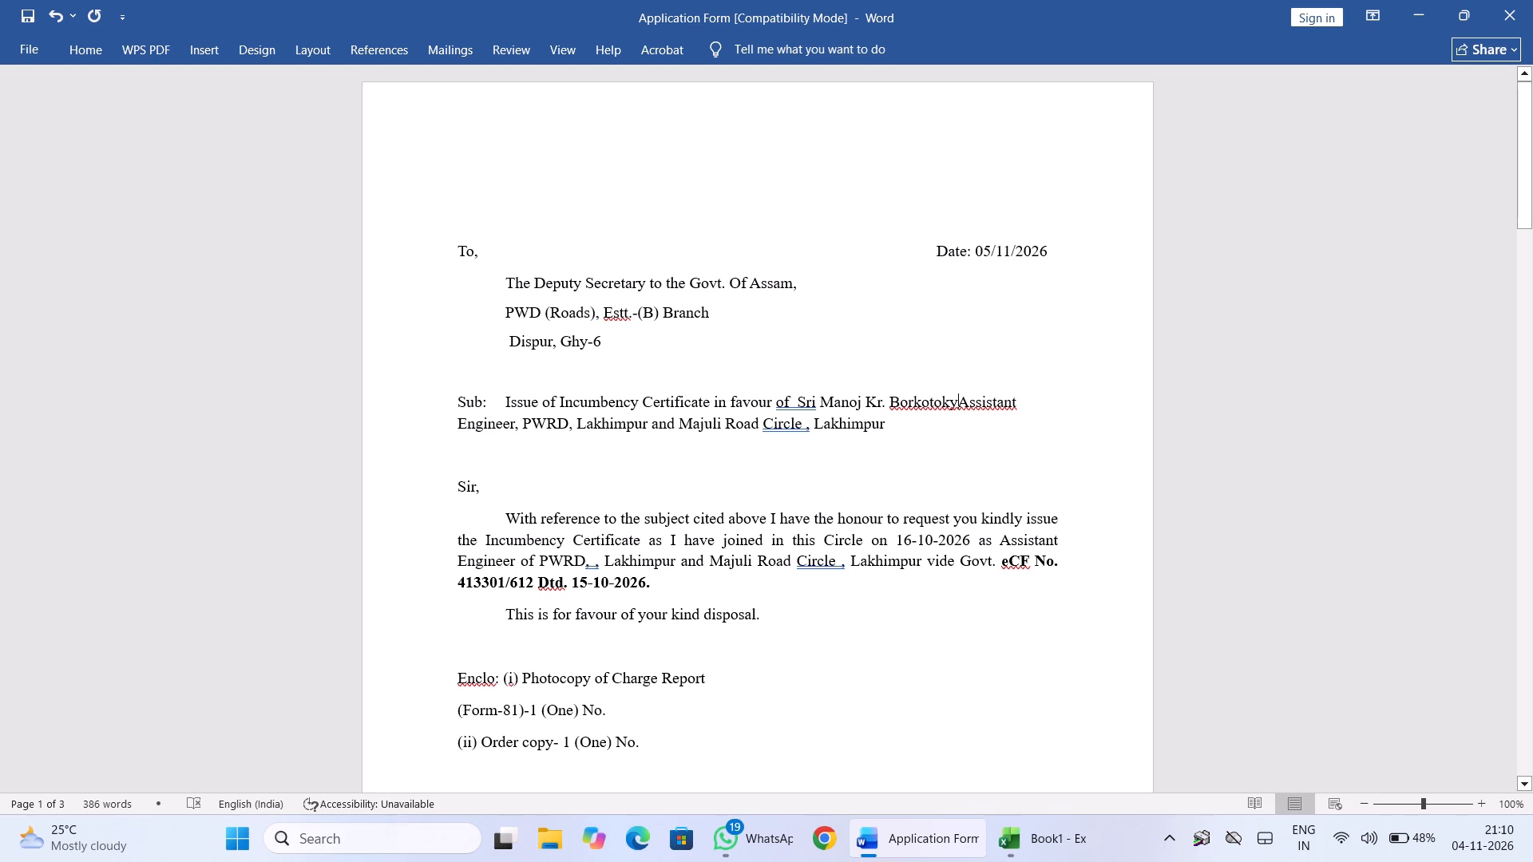
pyautogui.press(',')
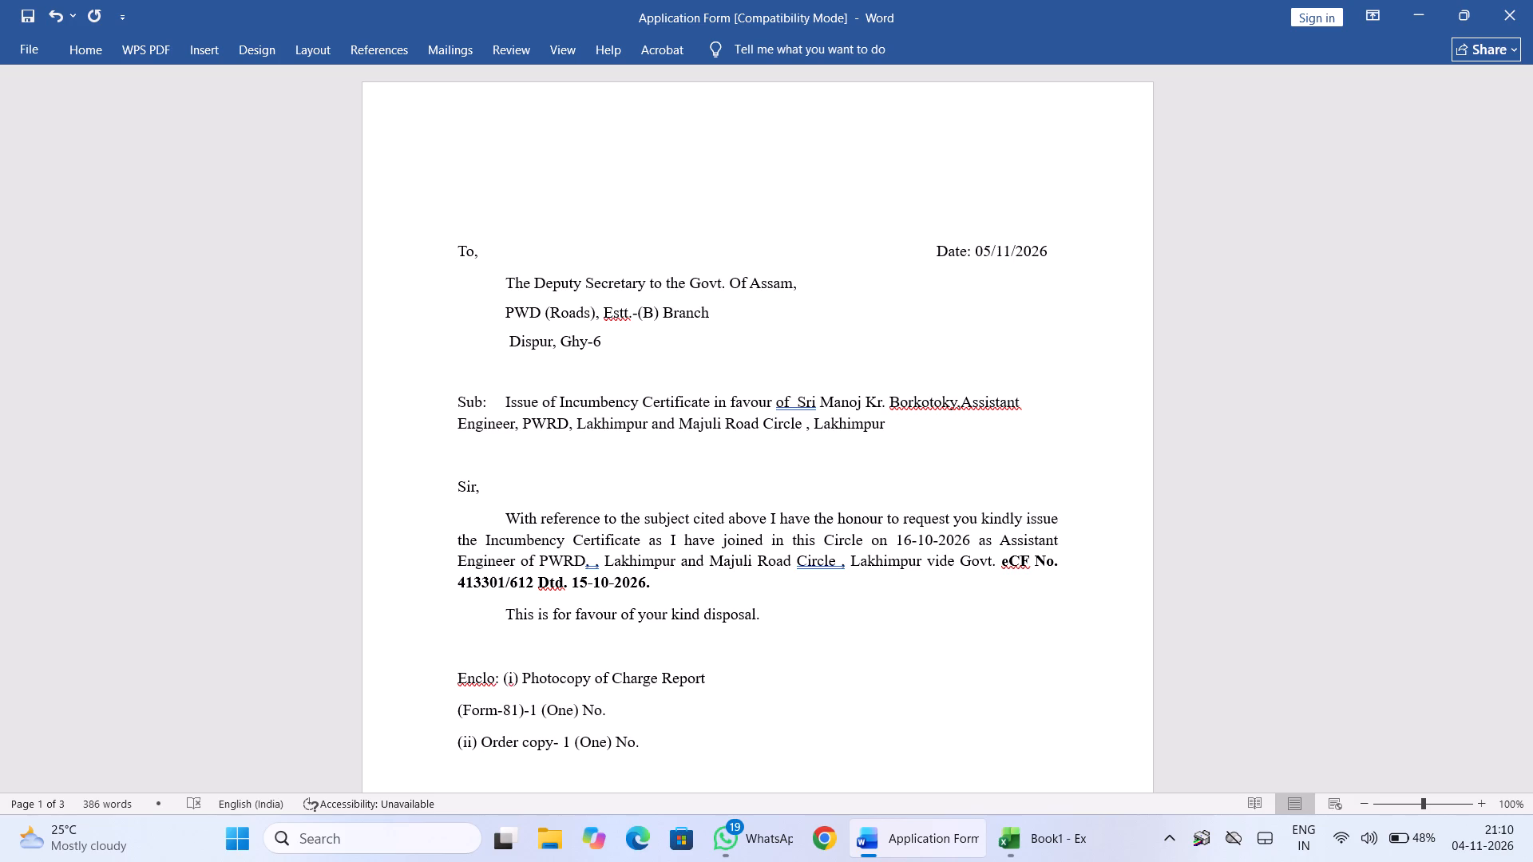
pyautogui.press('space')
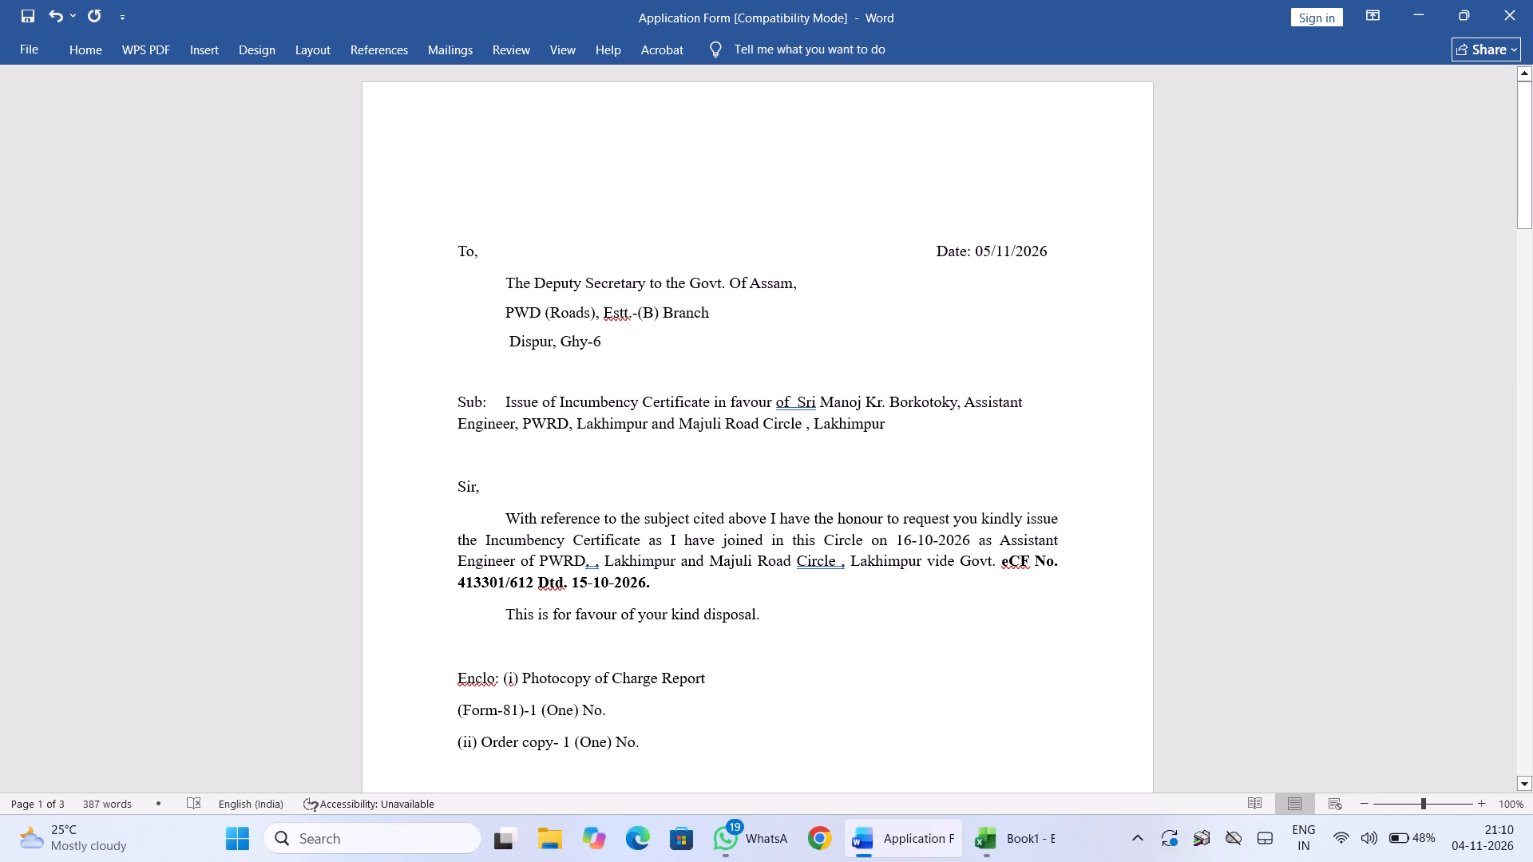
# Print two copies of the whole document.
pyautogui.scroll(-2, 245, 342)
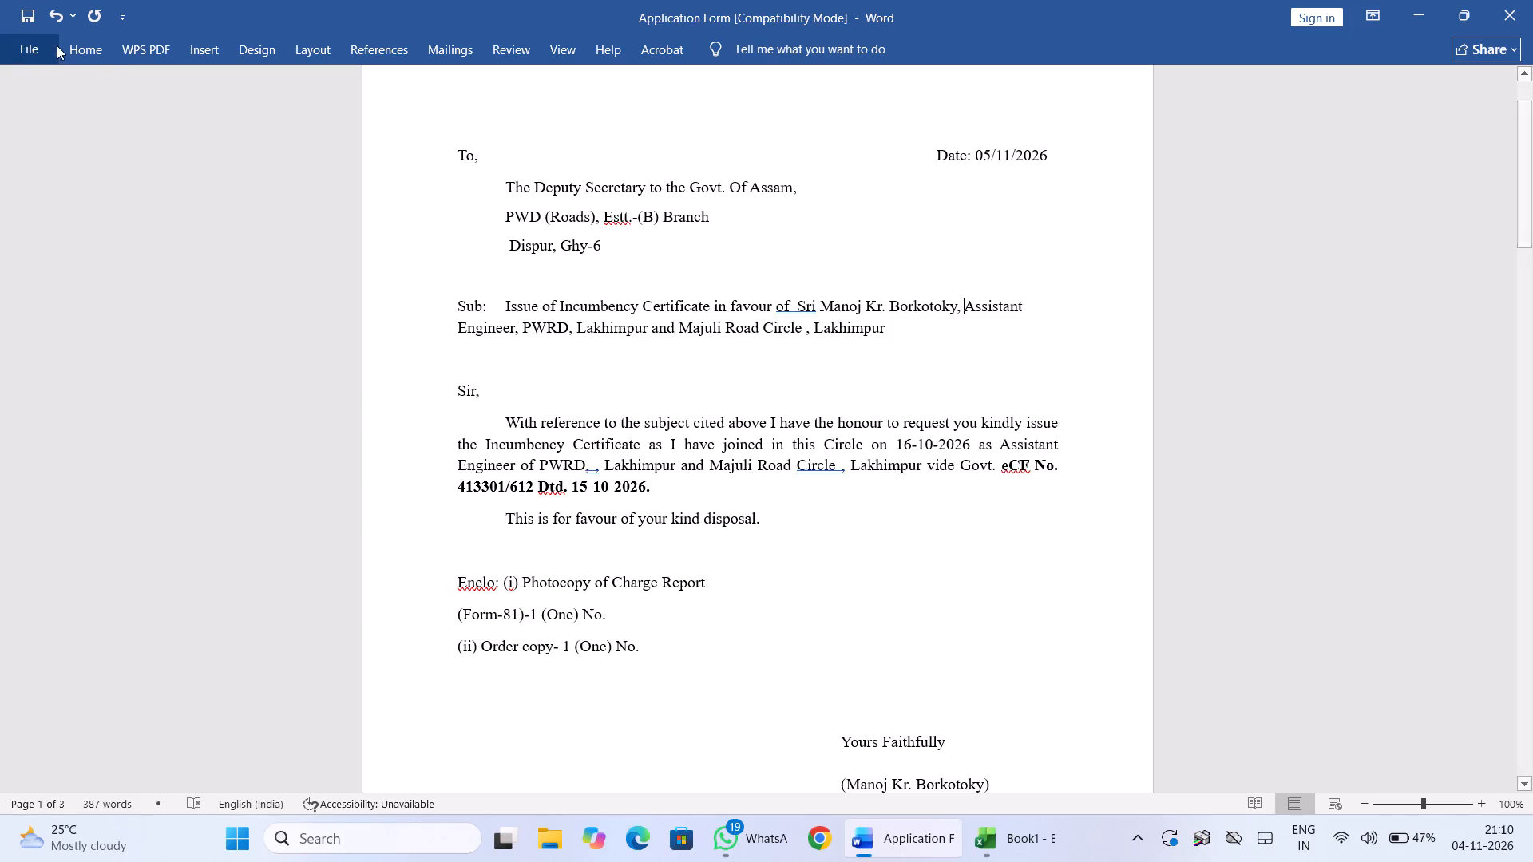
pyautogui.click(30, 49)
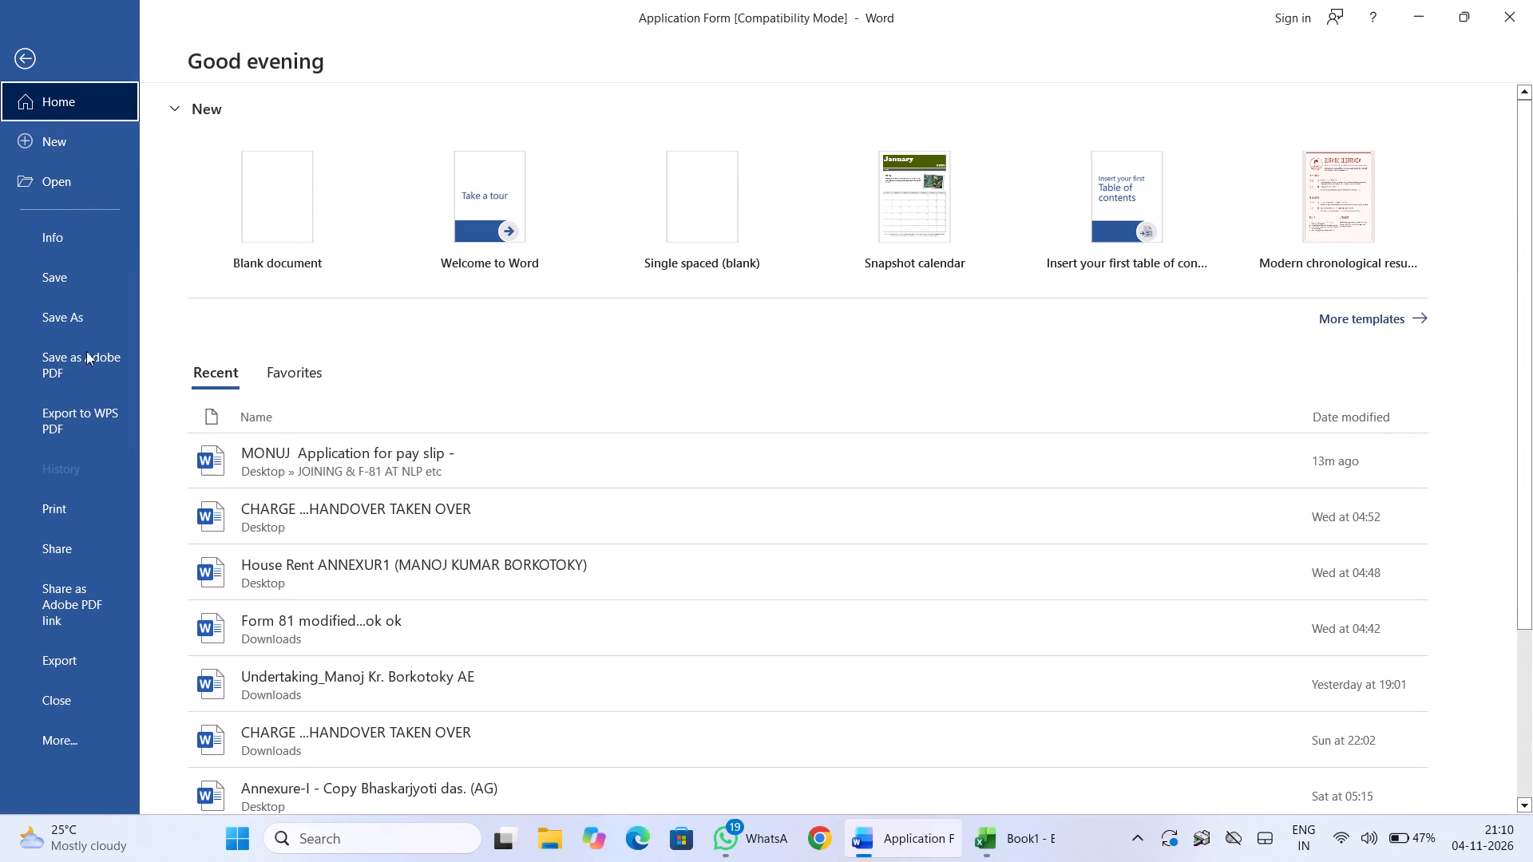
pyautogui.click(57, 505)
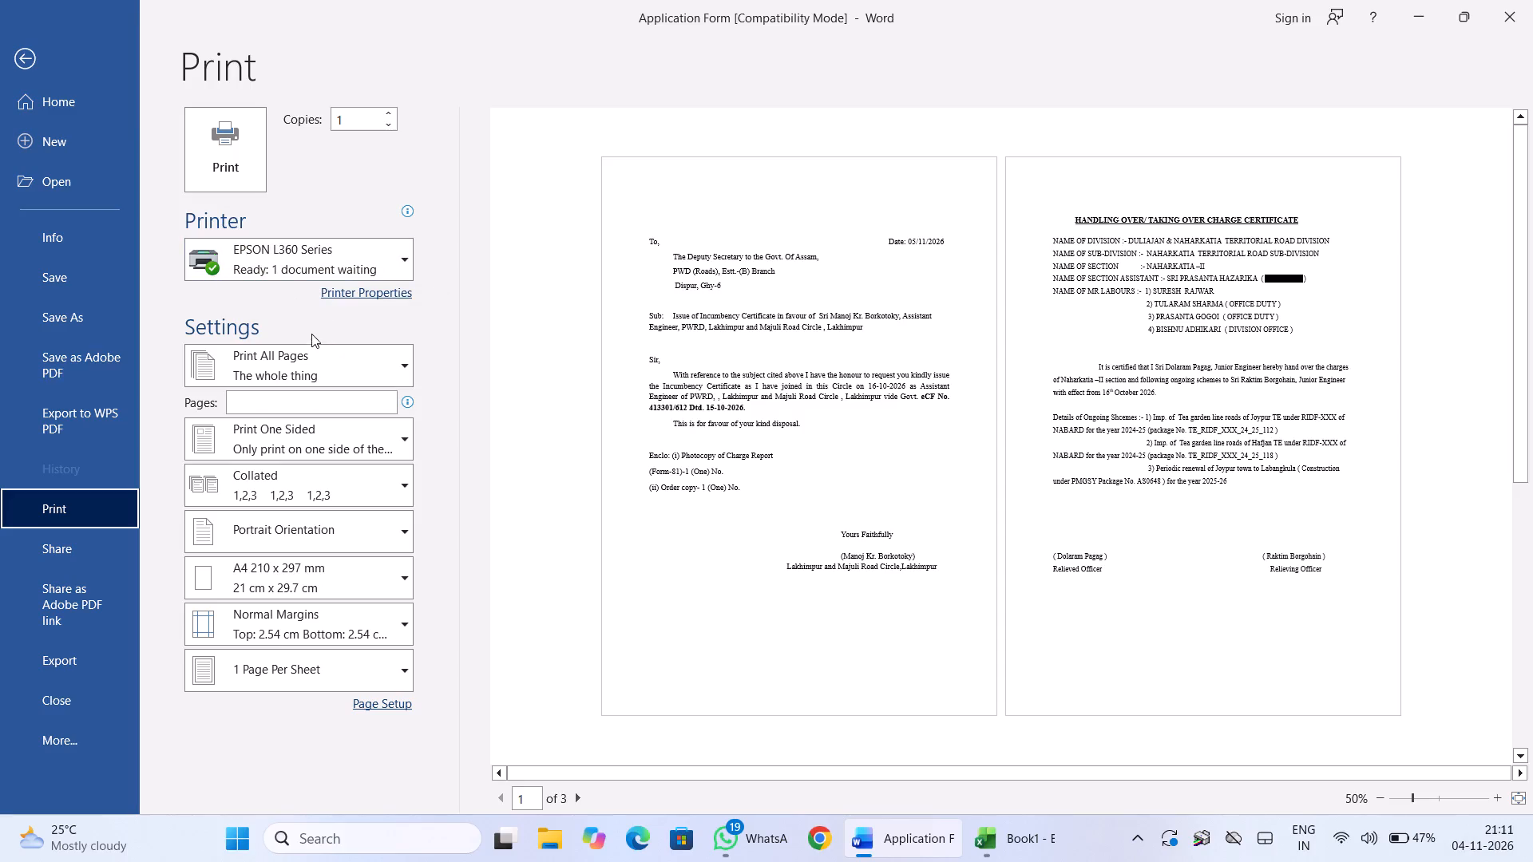
pyautogui.click(384, 121)
pyautogui.click(393, 114)
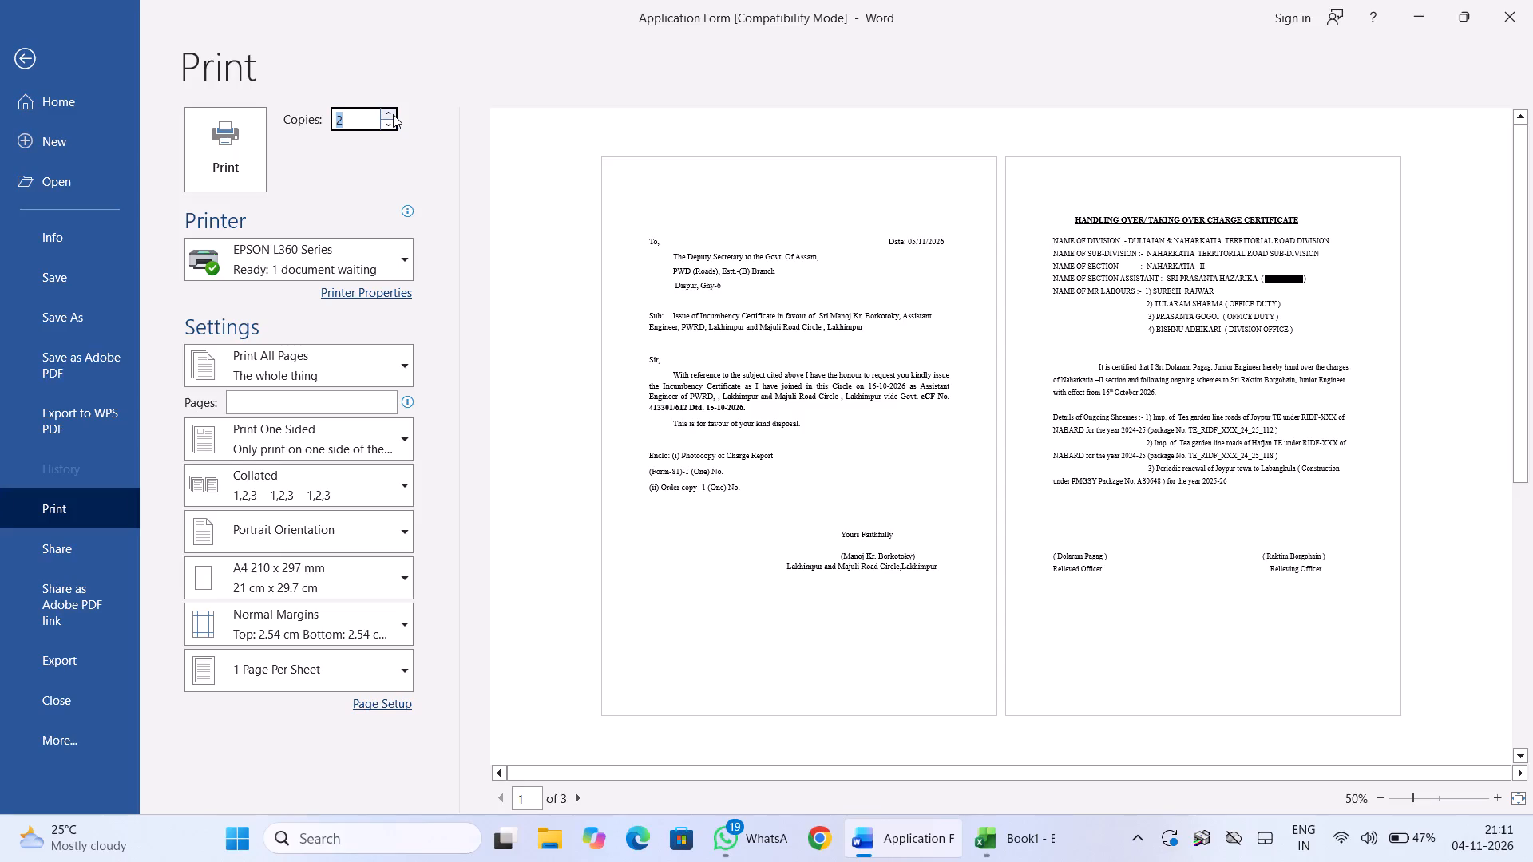
pyautogui.click(224, 136)
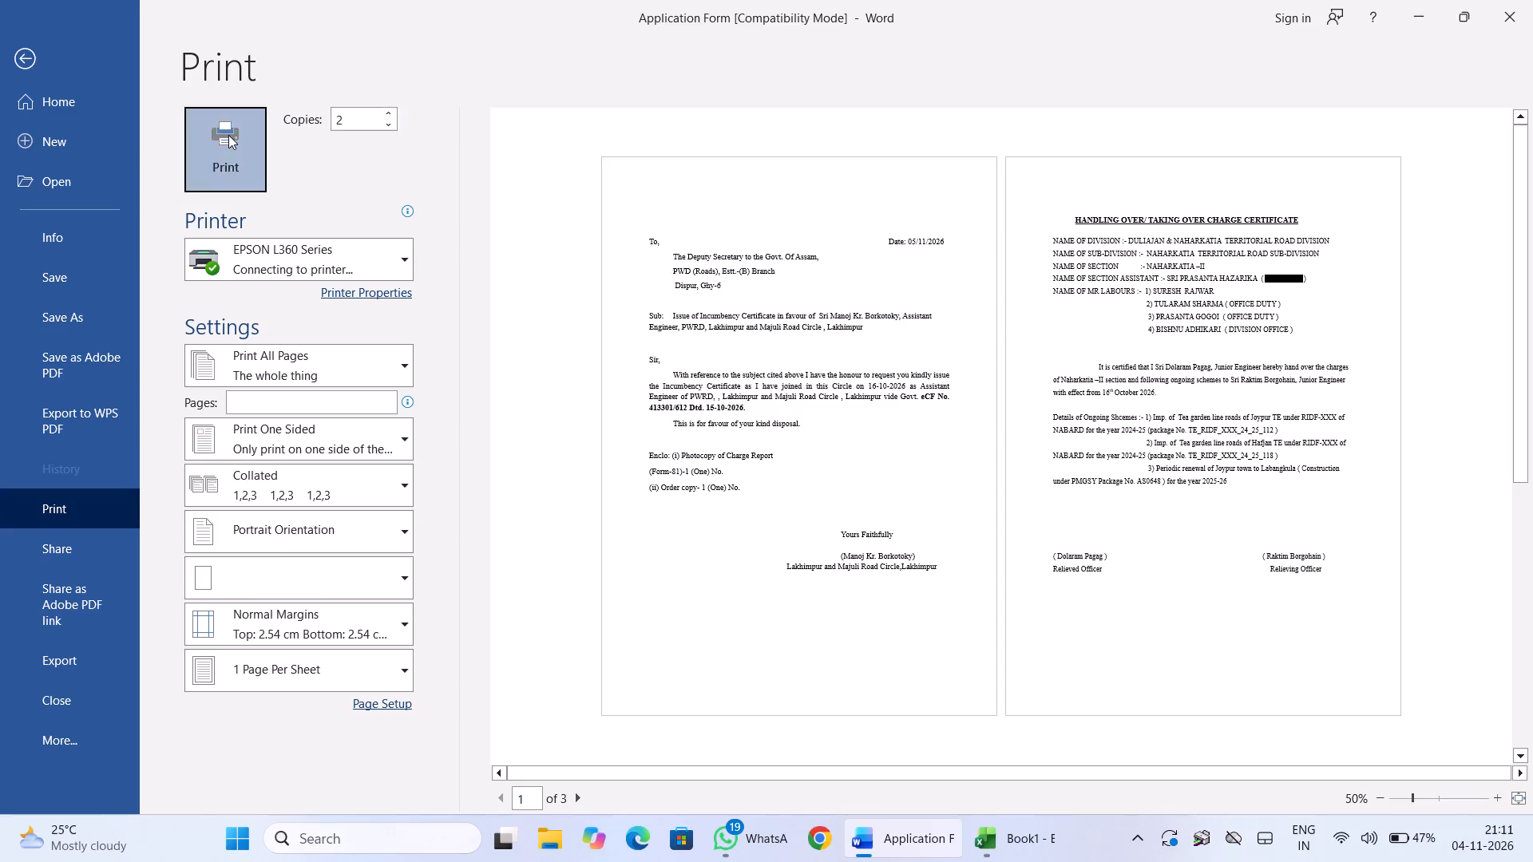
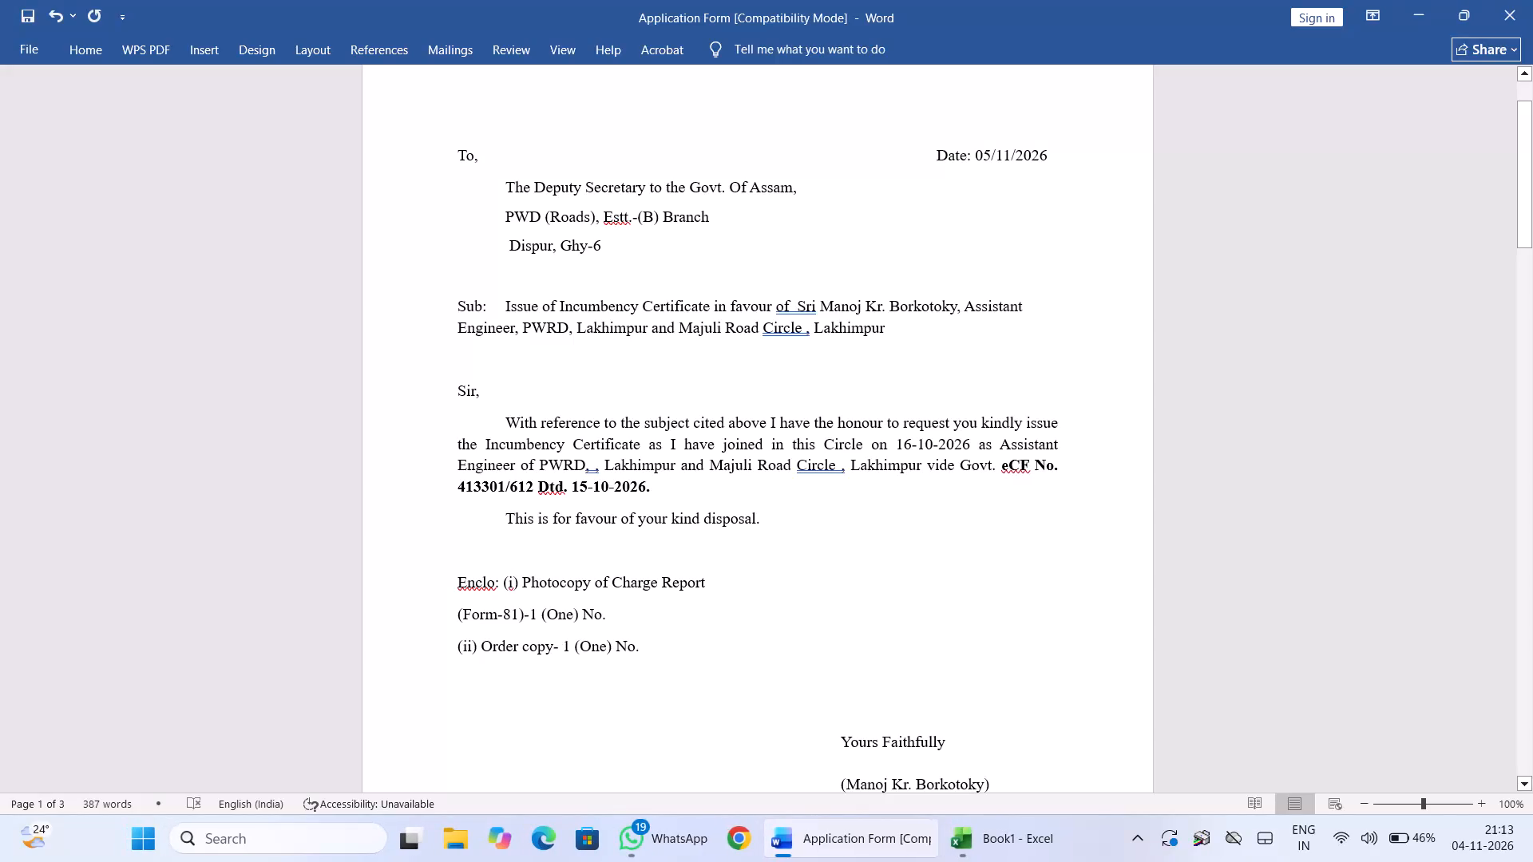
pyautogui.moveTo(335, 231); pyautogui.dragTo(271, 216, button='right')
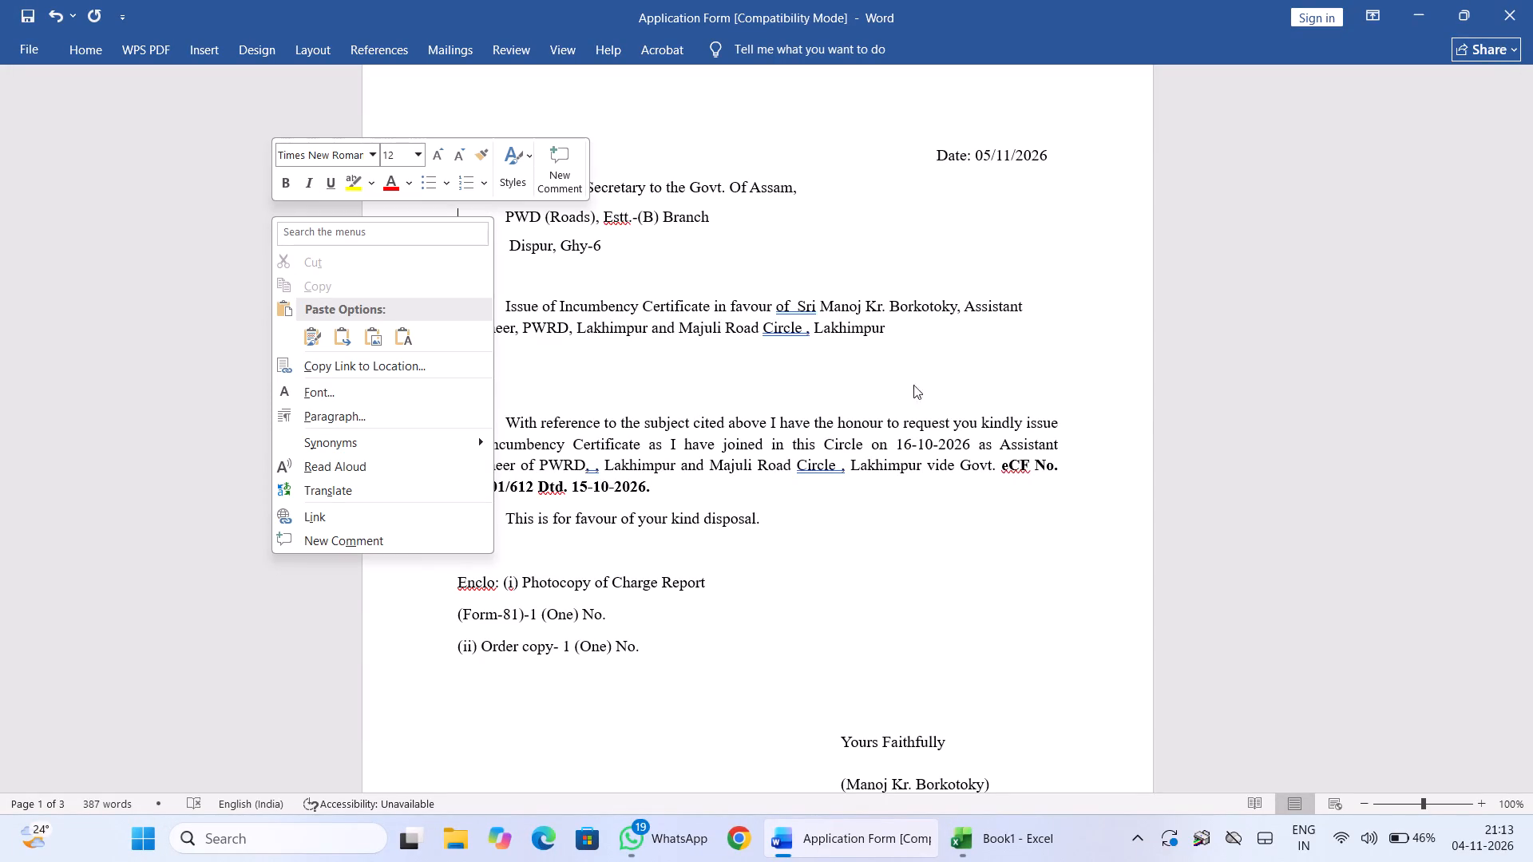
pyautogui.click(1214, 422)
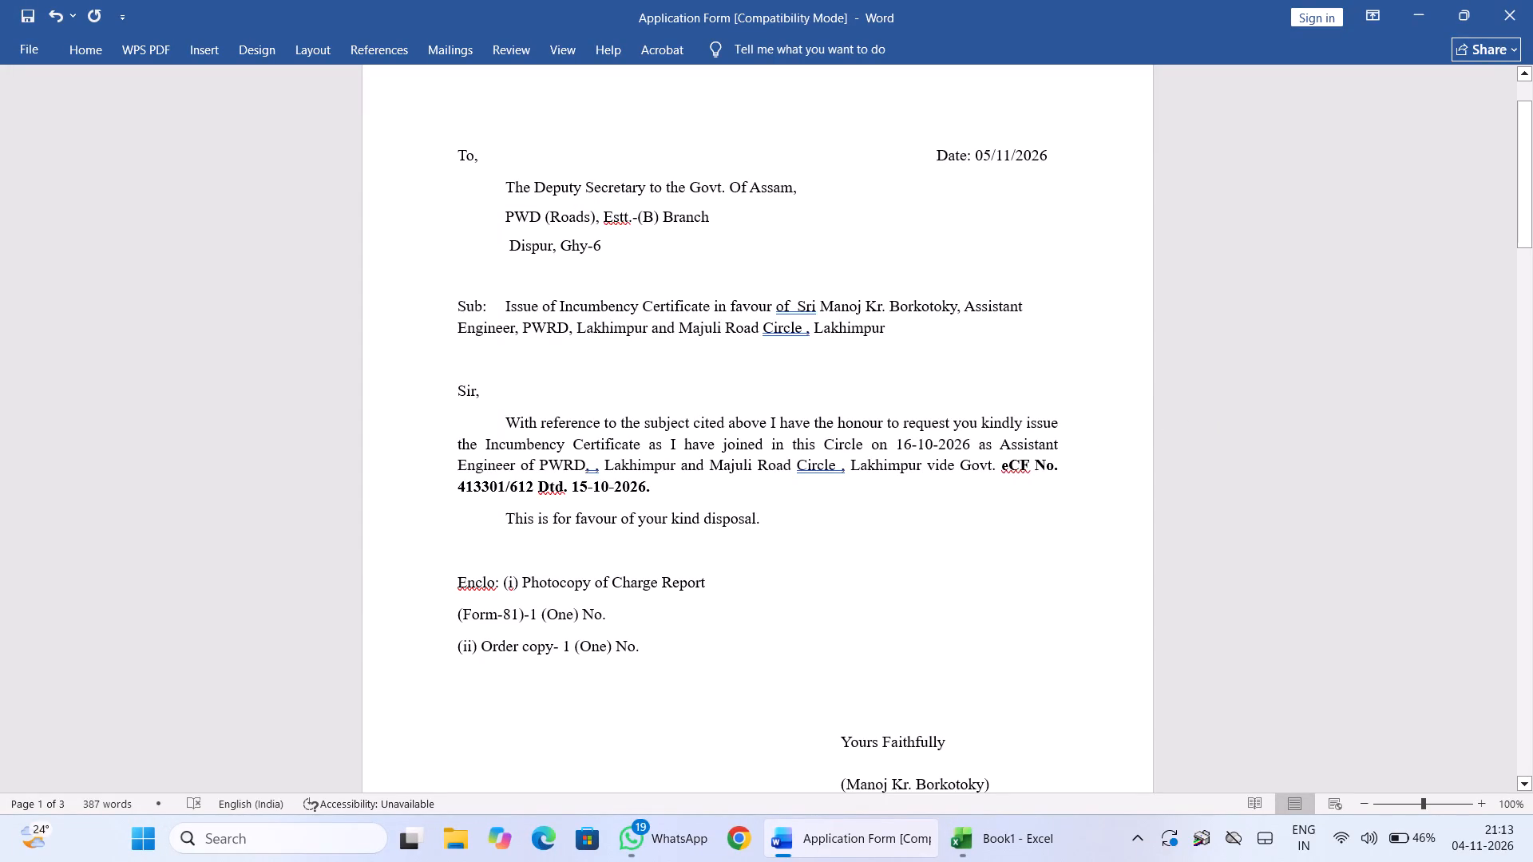
# Start saving the letter as a new file and browse the Desktop folder's contents as a possible save location.
pyautogui.click(21, 42)
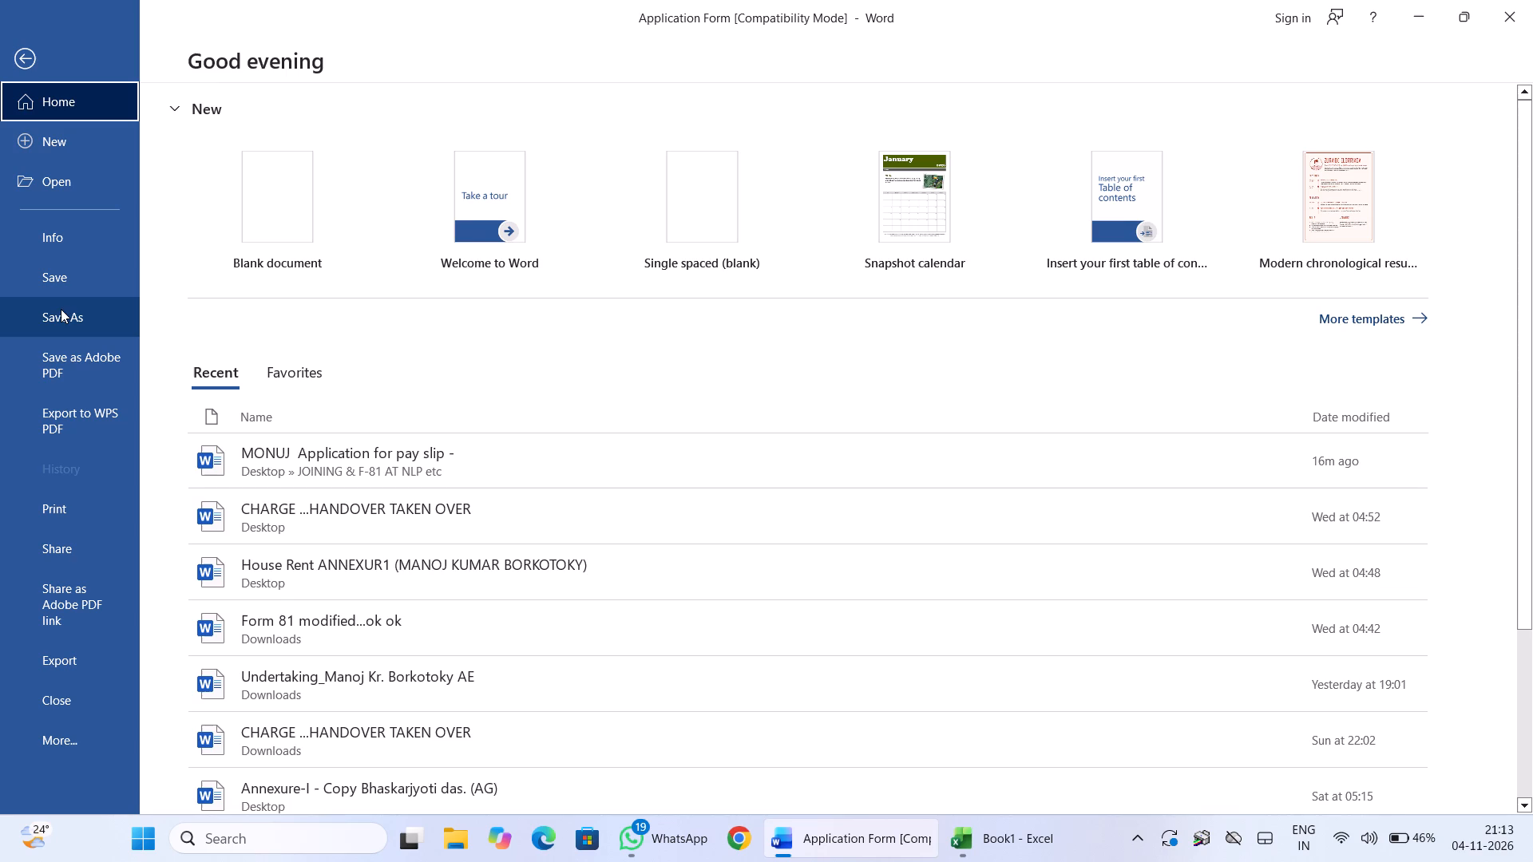
pyautogui.click(61, 316)
pyautogui.click(238, 464)
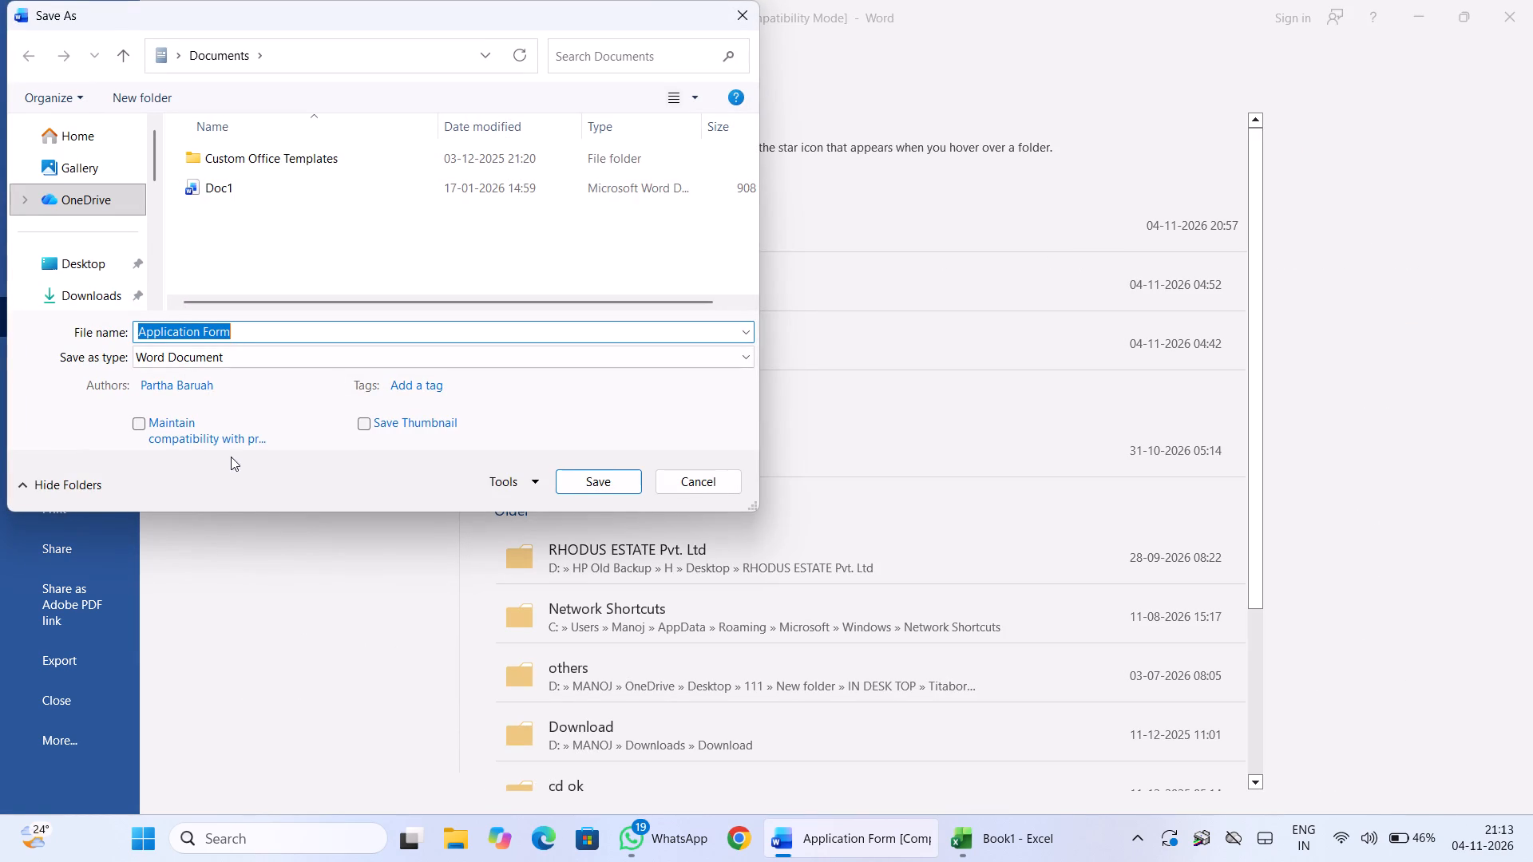
pyautogui.click(234, 333)
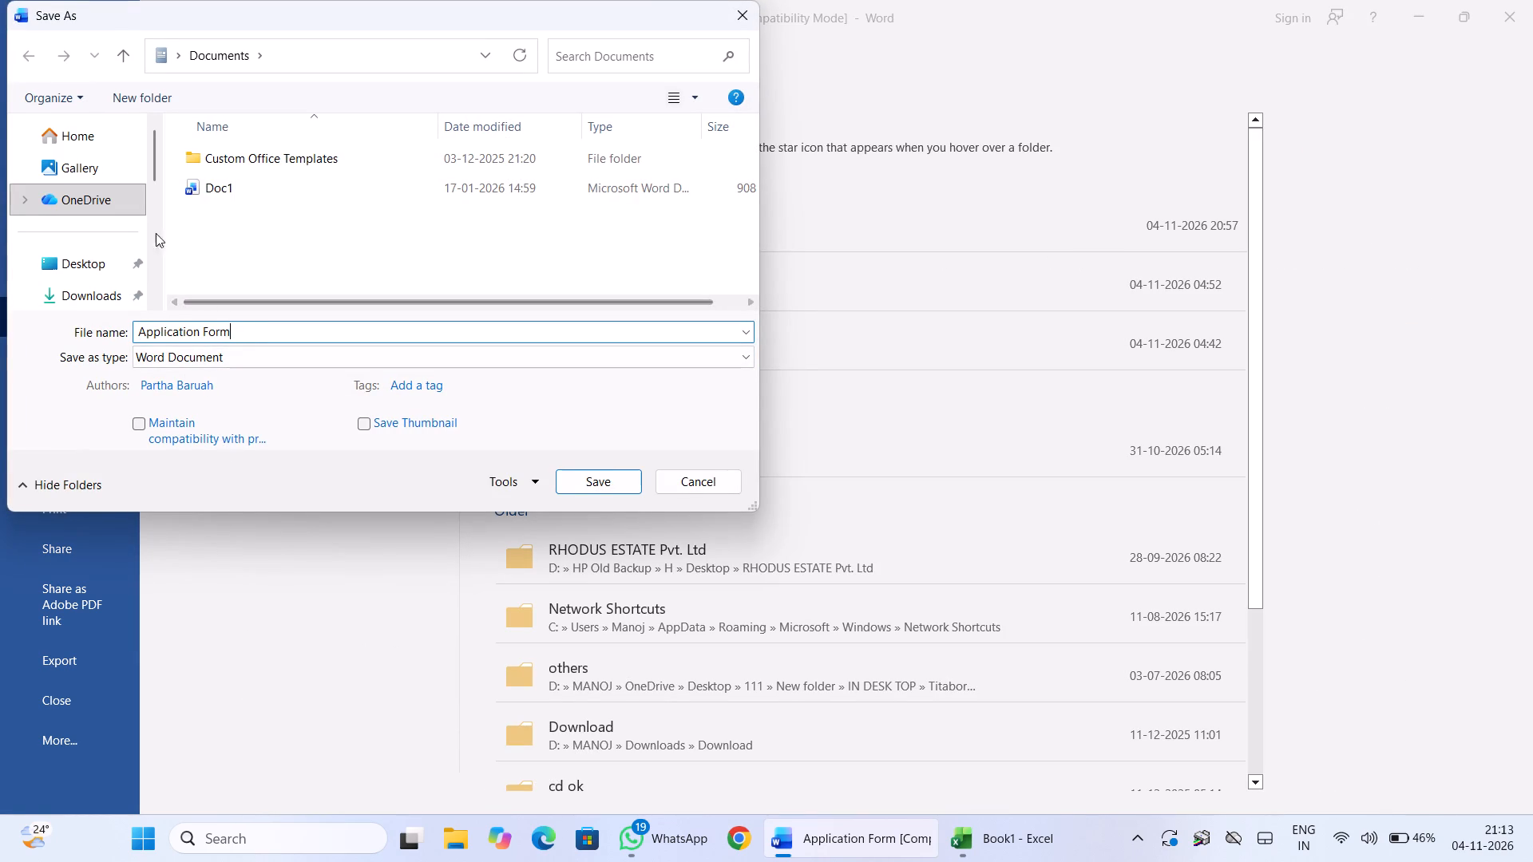
pyautogui.click(112, 200)
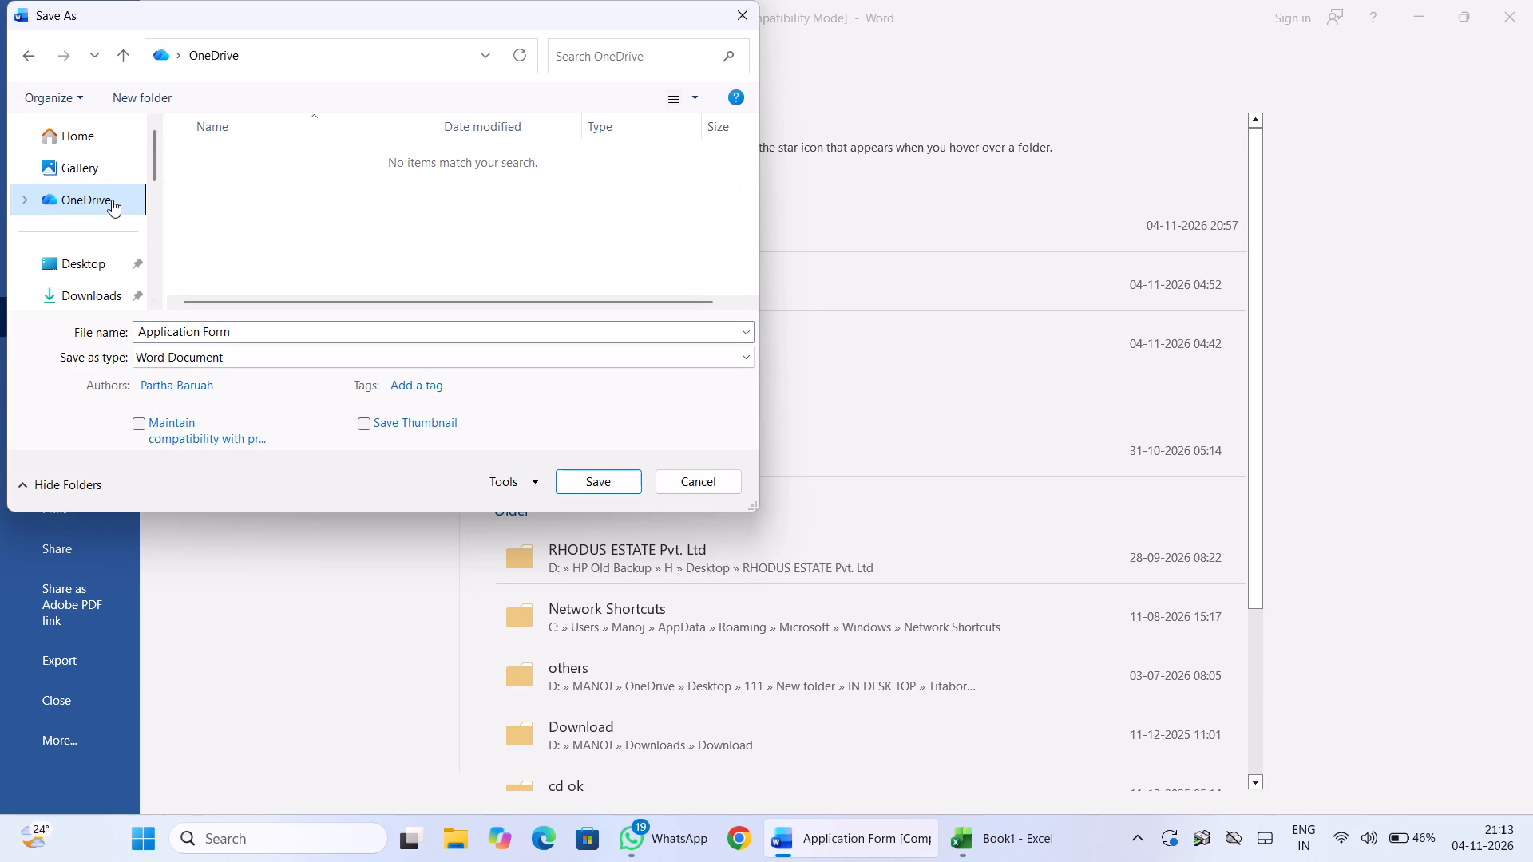
pyautogui.click(76, 258)
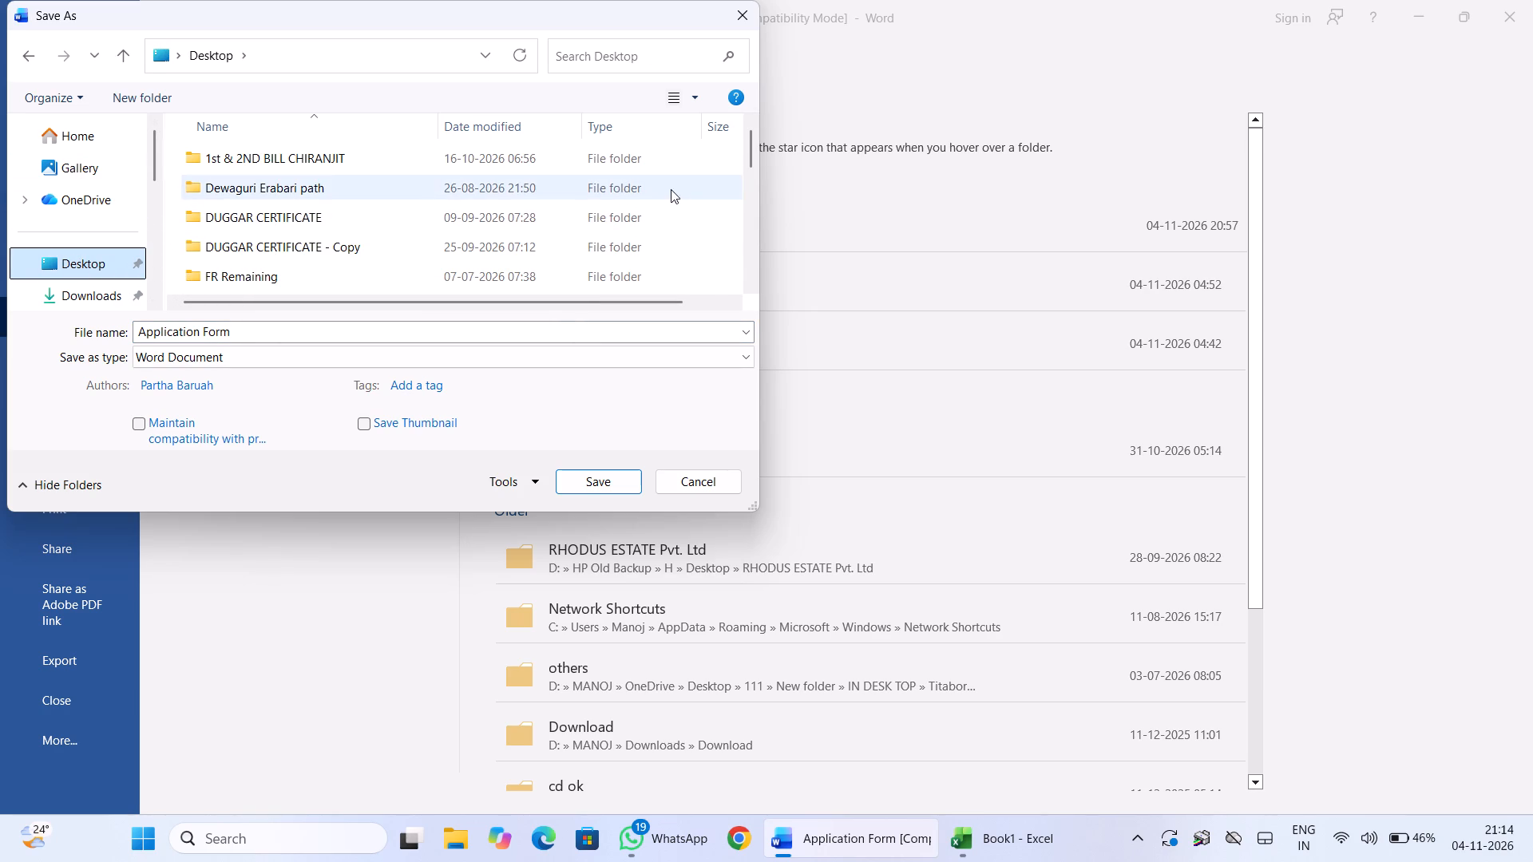
pyautogui.moveTo(749, 159); pyautogui.dragTo(743, 185)
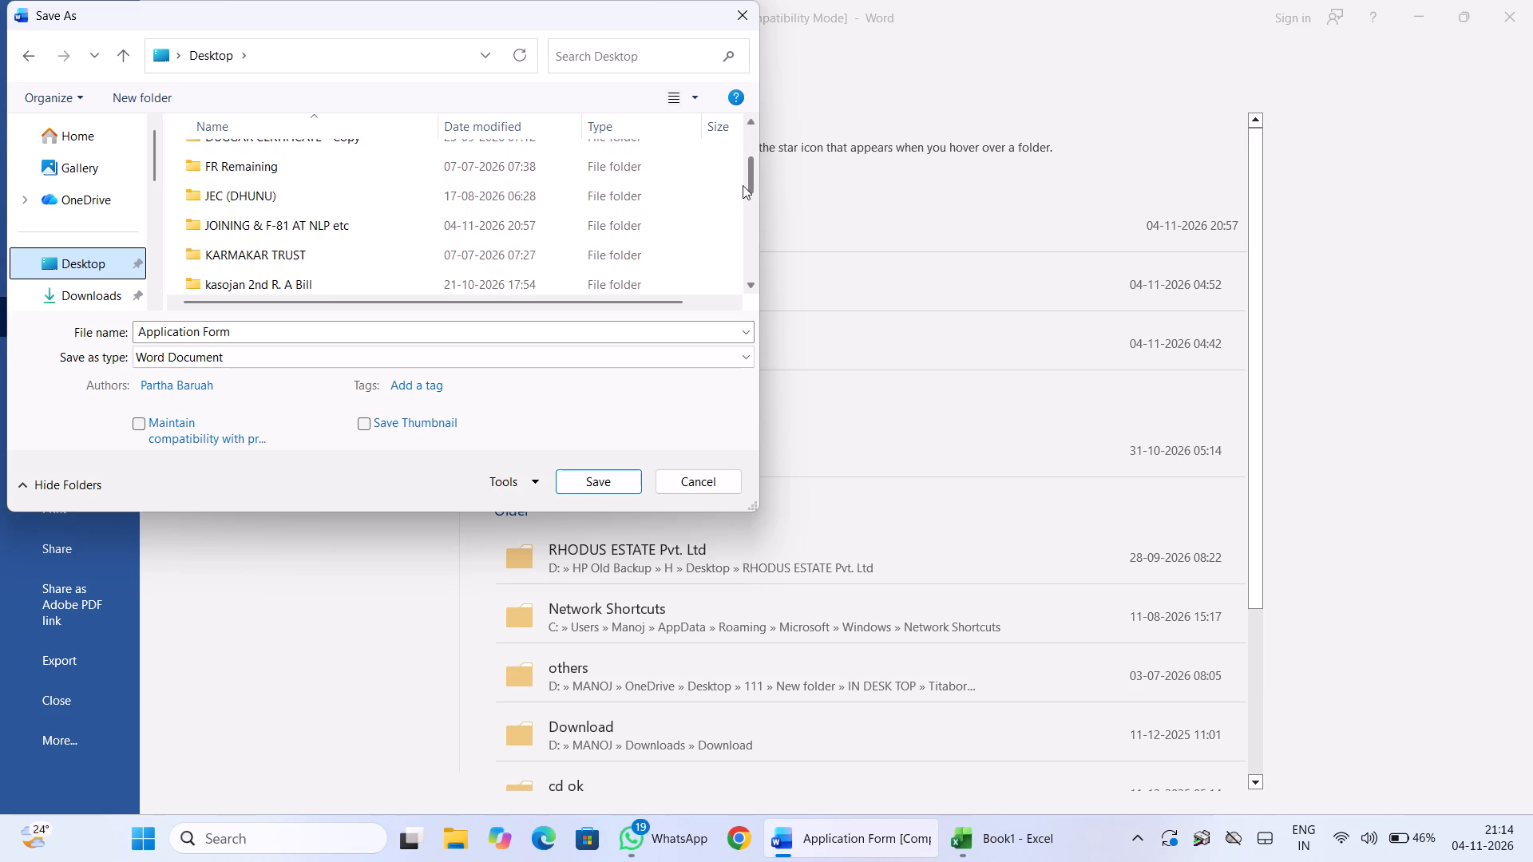
pyautogui.moveTo(743, 185); pyautogui.dragTo(738, 209)
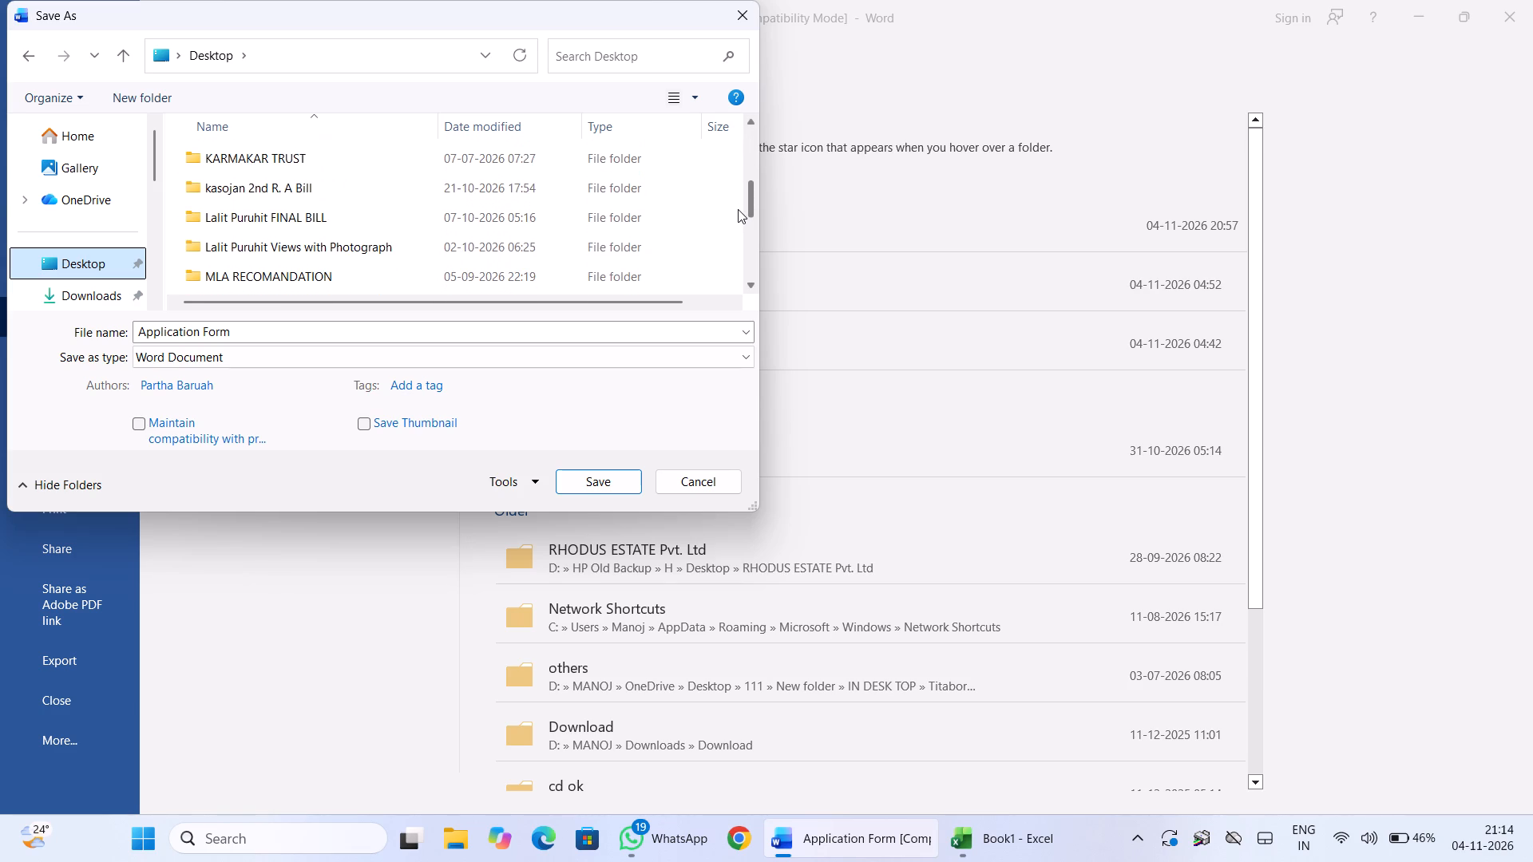
pyautogui.moveTo(738, 209); pyautogui.dragTo(737, 215)
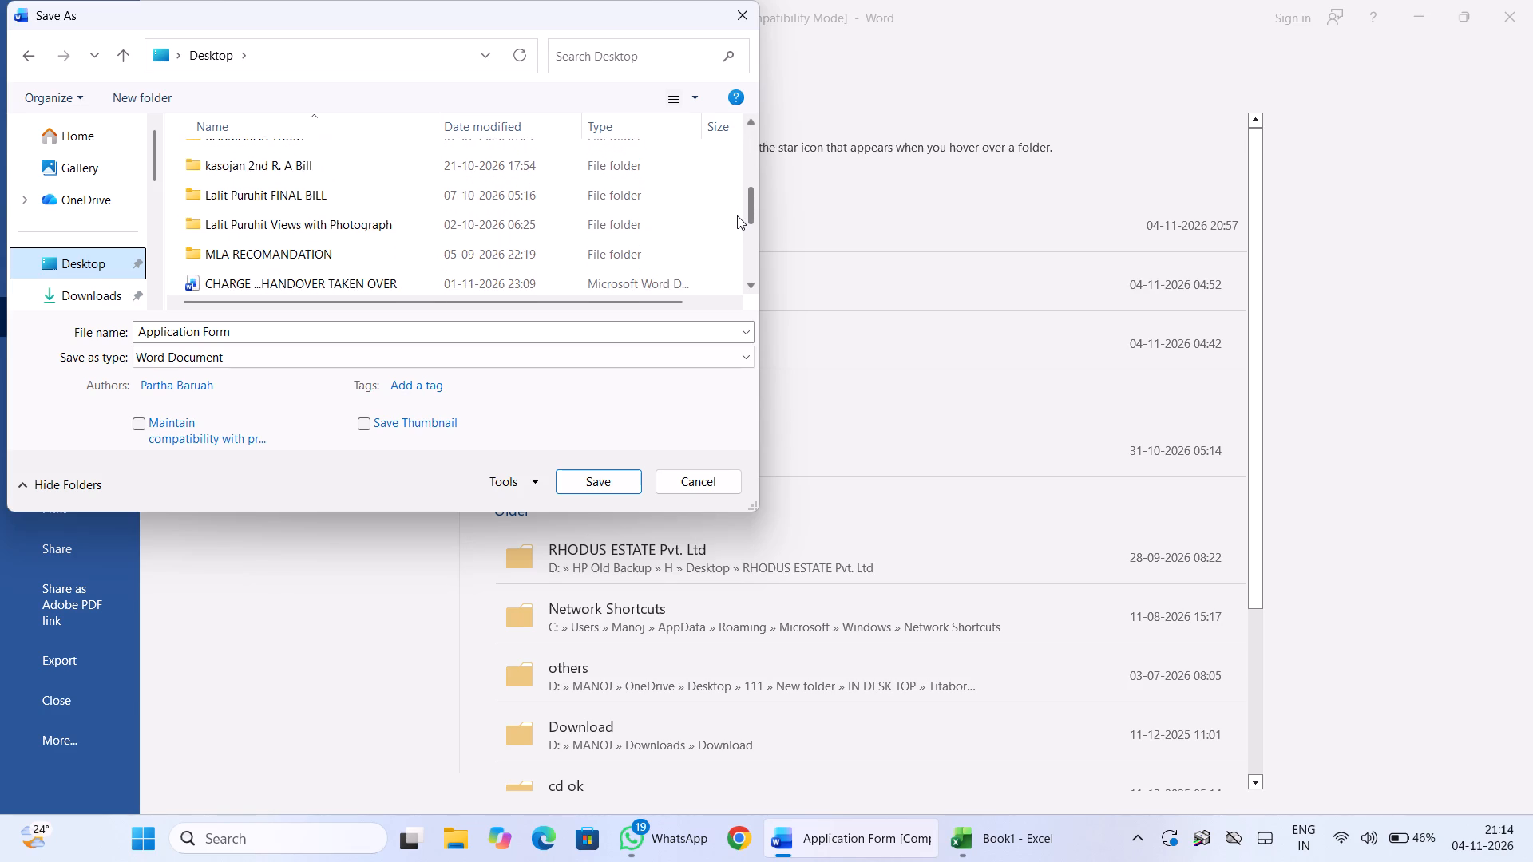
pyautogui.moveTo(737, 215); pyautogui.dragTo(734, 227)
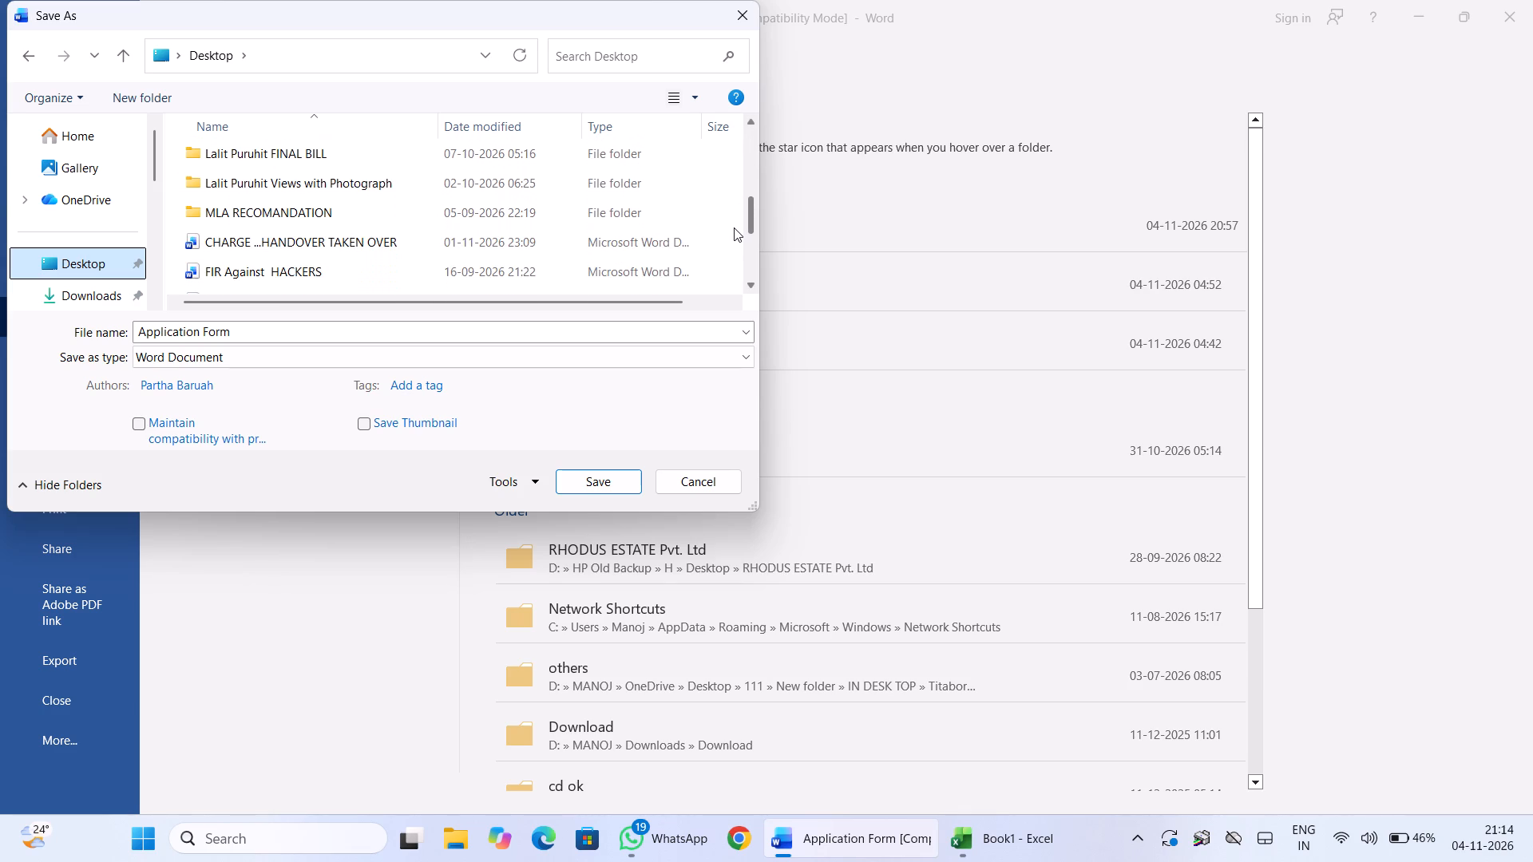
pyautogui.moveTo(734, 227); pyautogui.dragTo(730, 243)
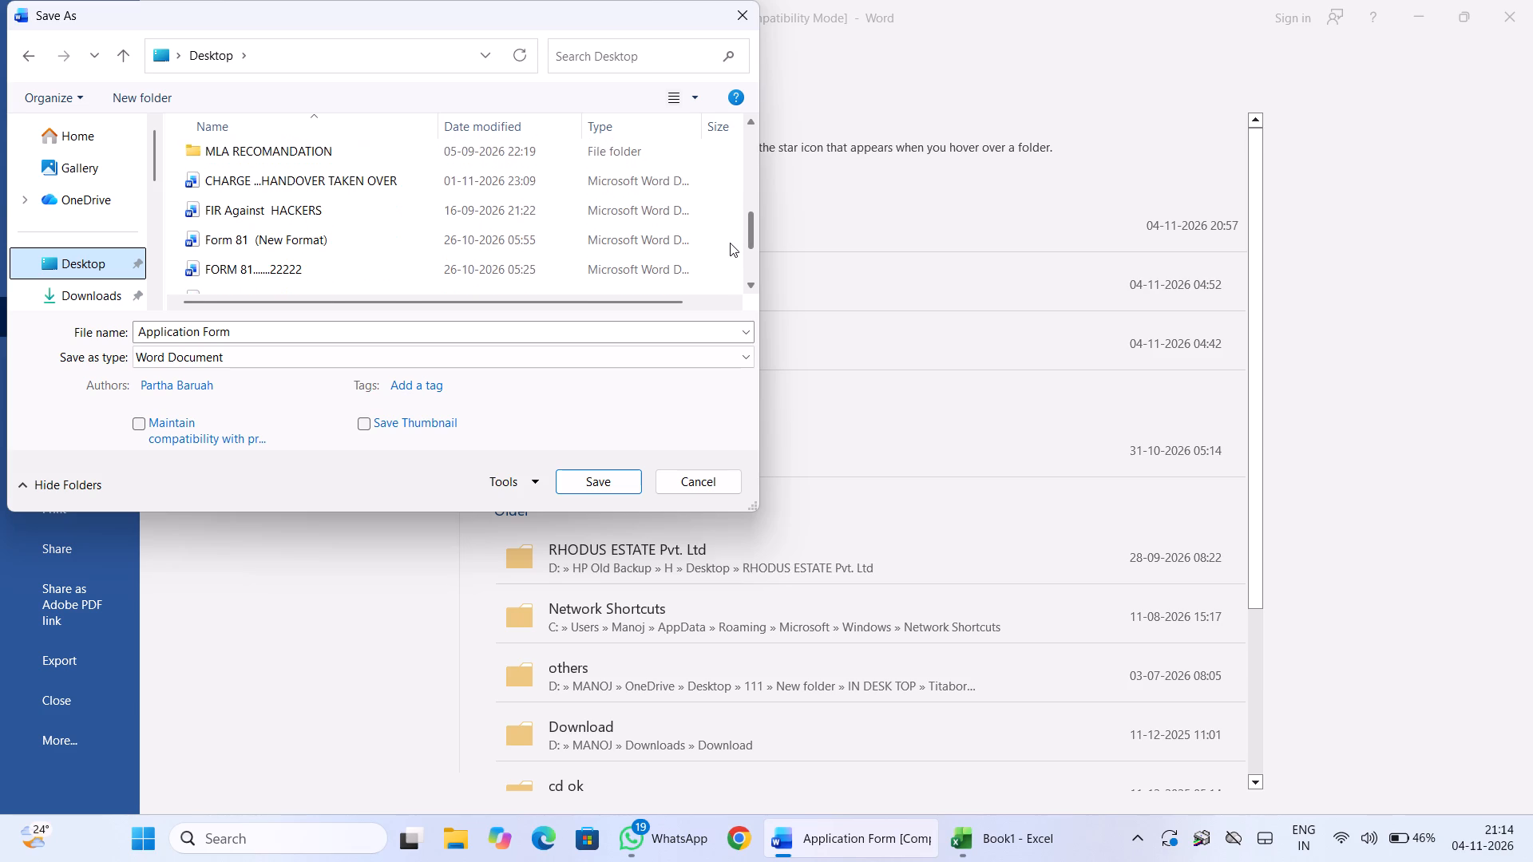
pyautogui.moveTo(730, 243); pyautogui.dragTo(730, 259)
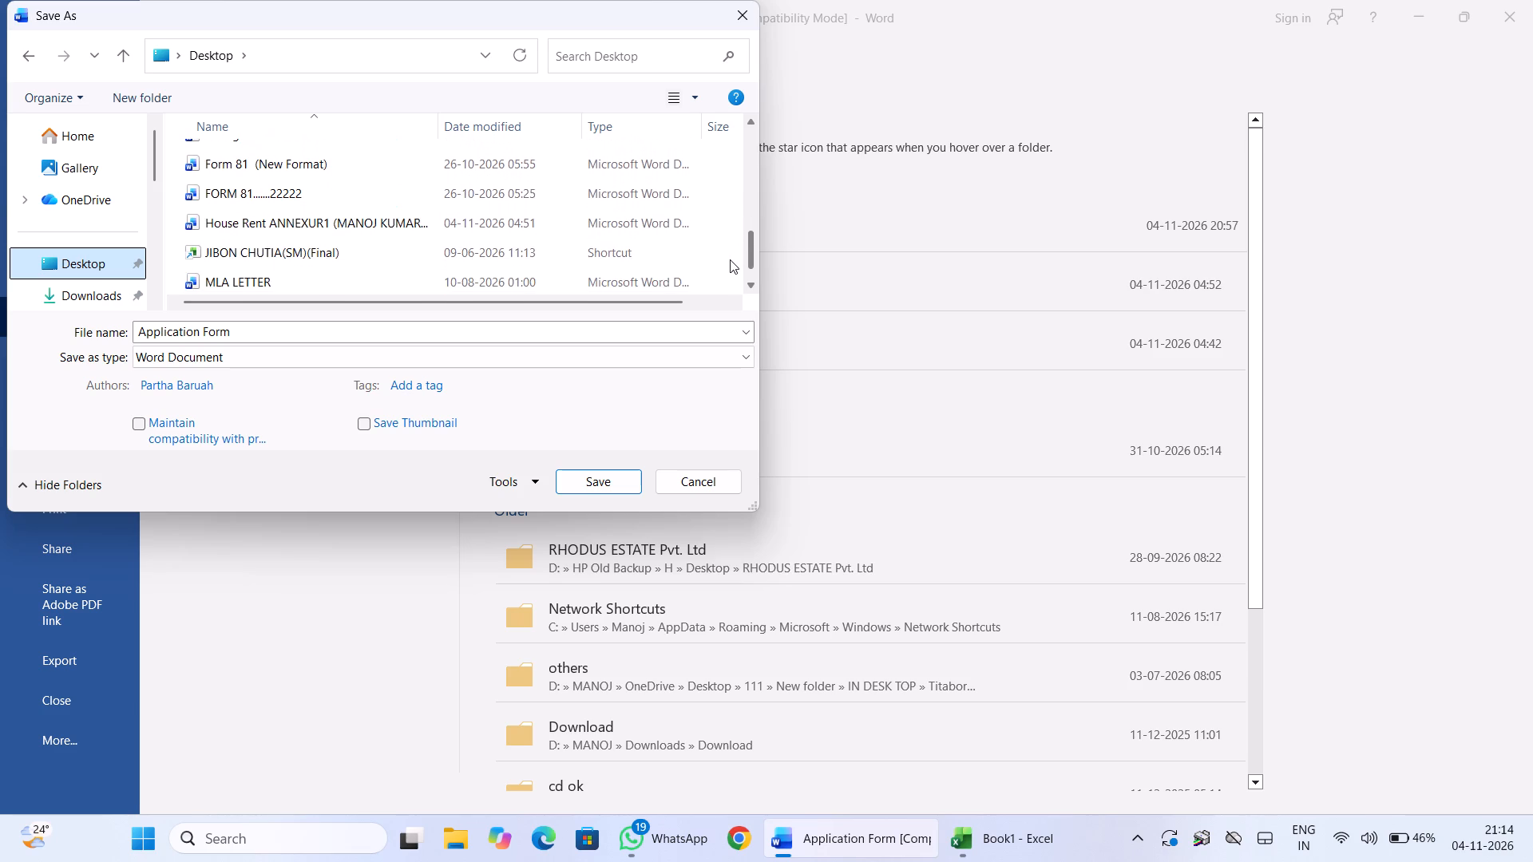
pyautogui.moveTo(730, 259); pyautogui.dragTo(730, 292)
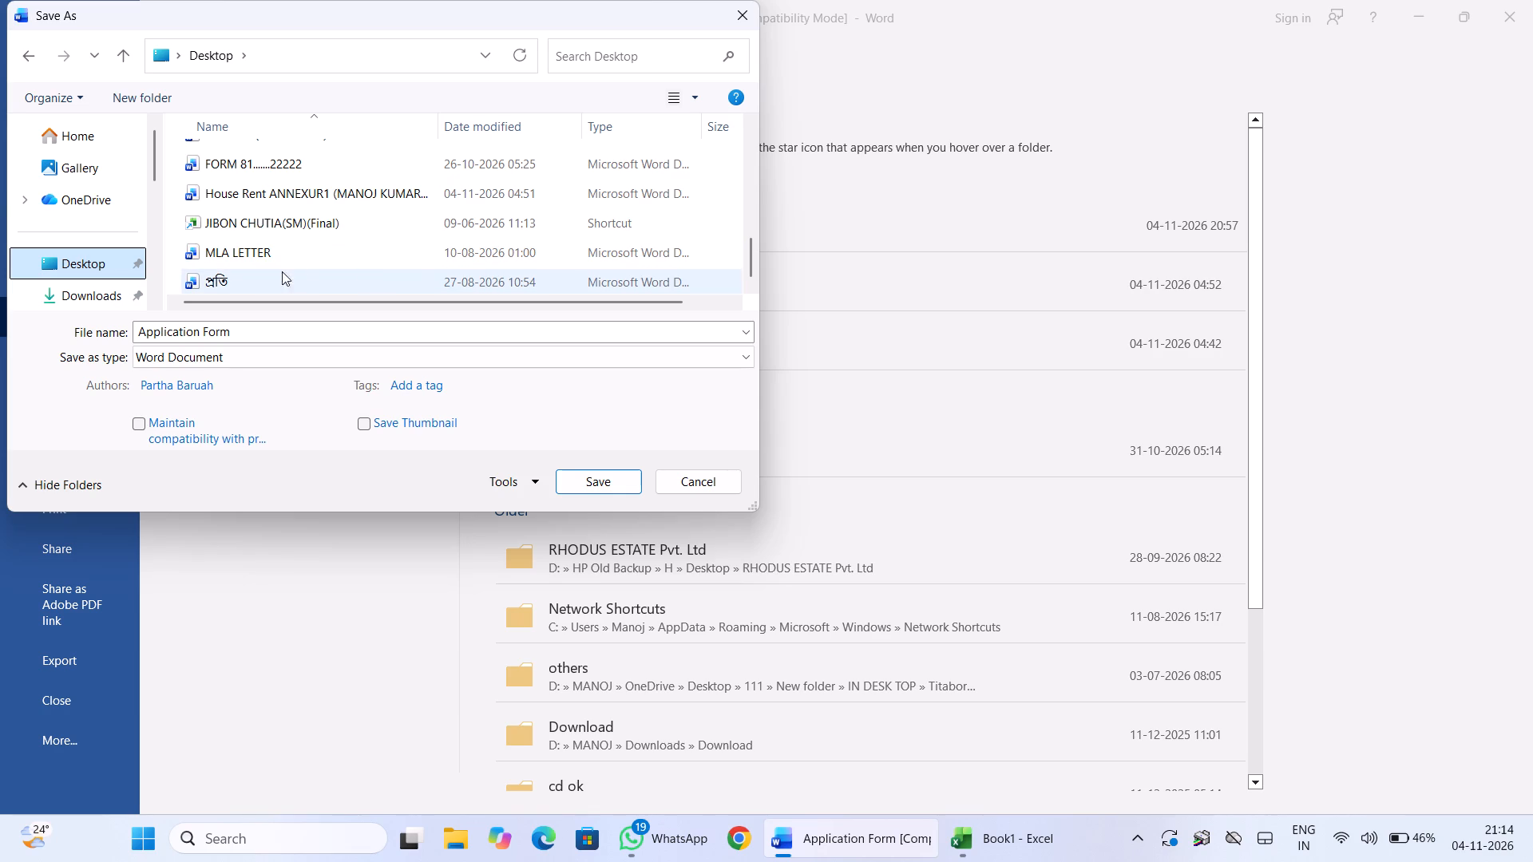
pyautogui.click(26, 53)
pyautogui.click(77, 257)
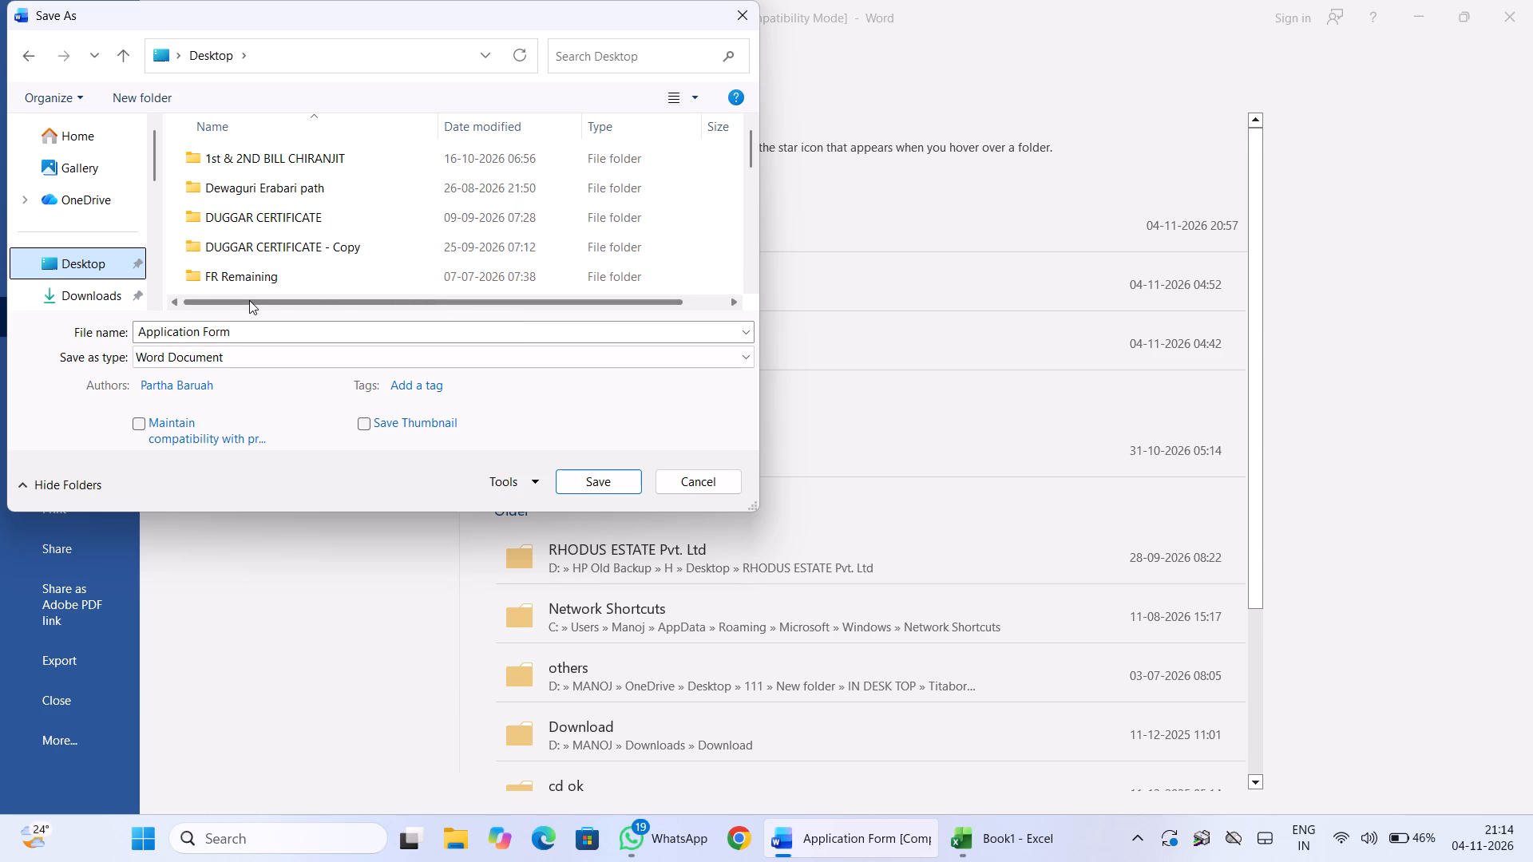
pyautogui.scroll(2, 249, 289)
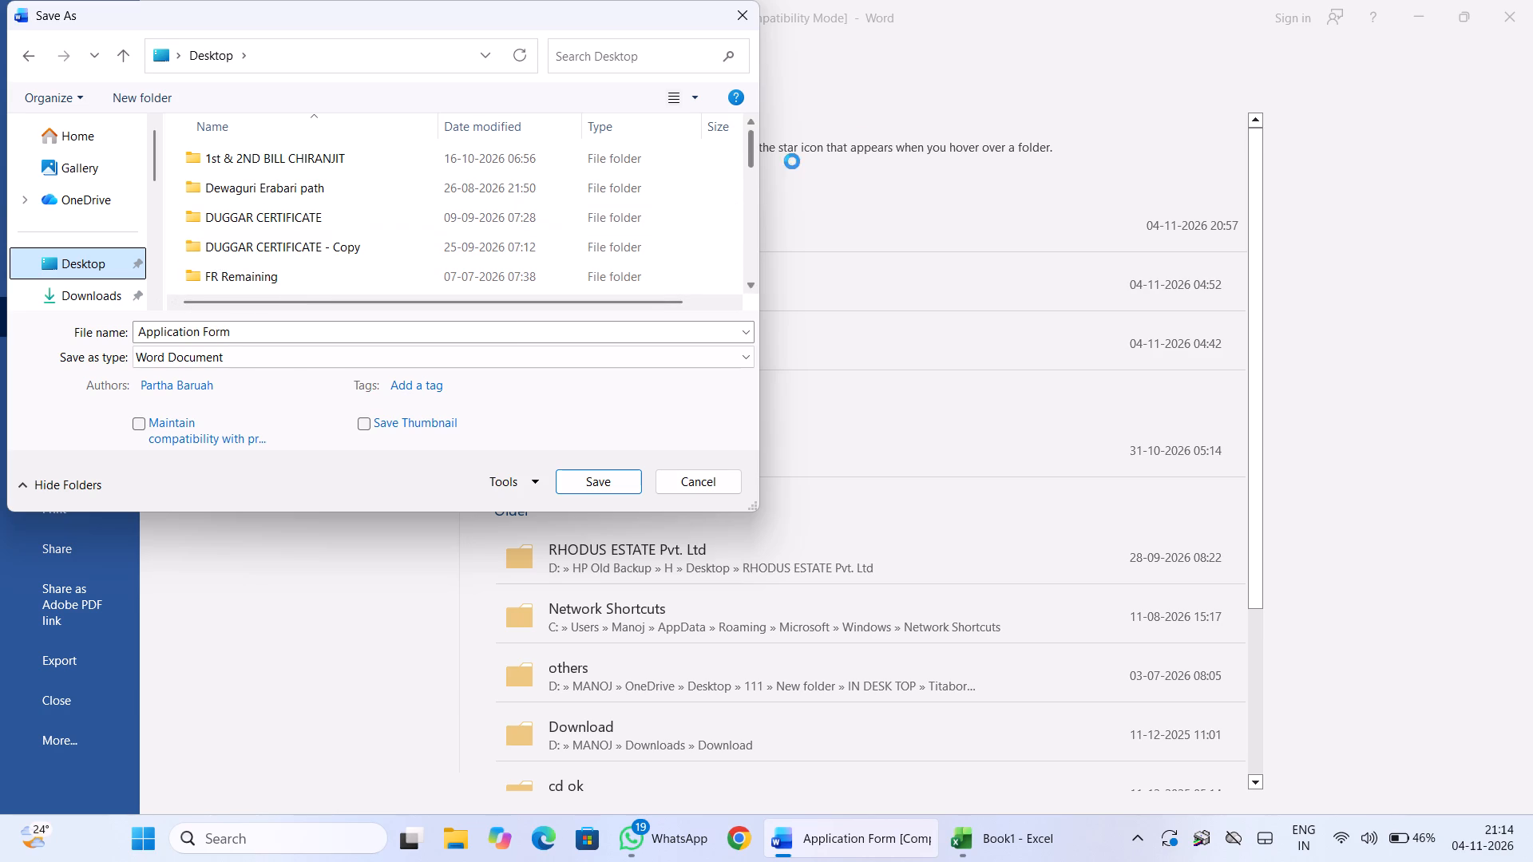
pyautogui.click(753, 158)
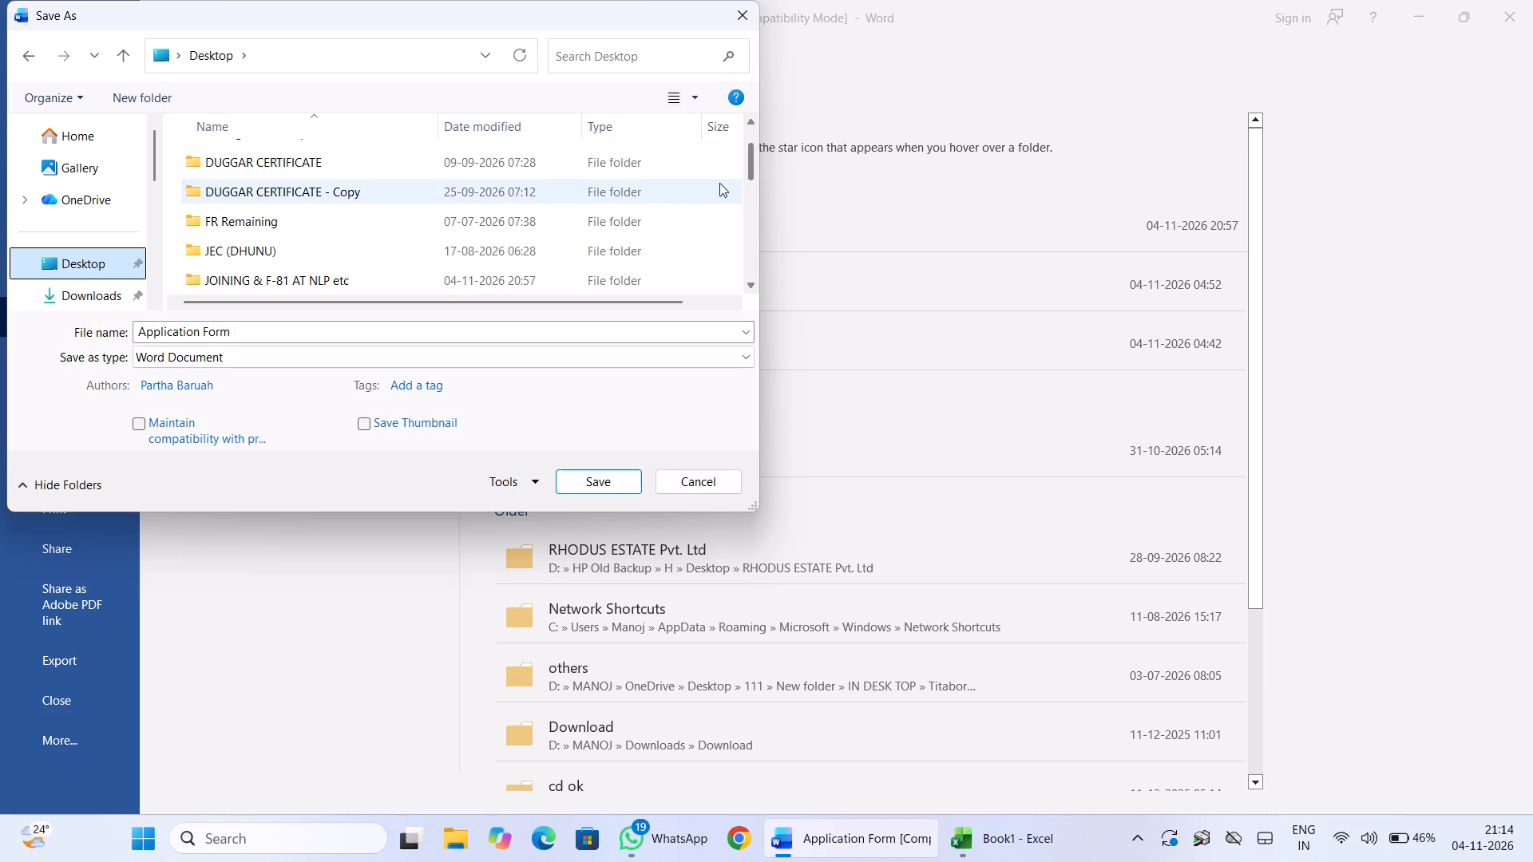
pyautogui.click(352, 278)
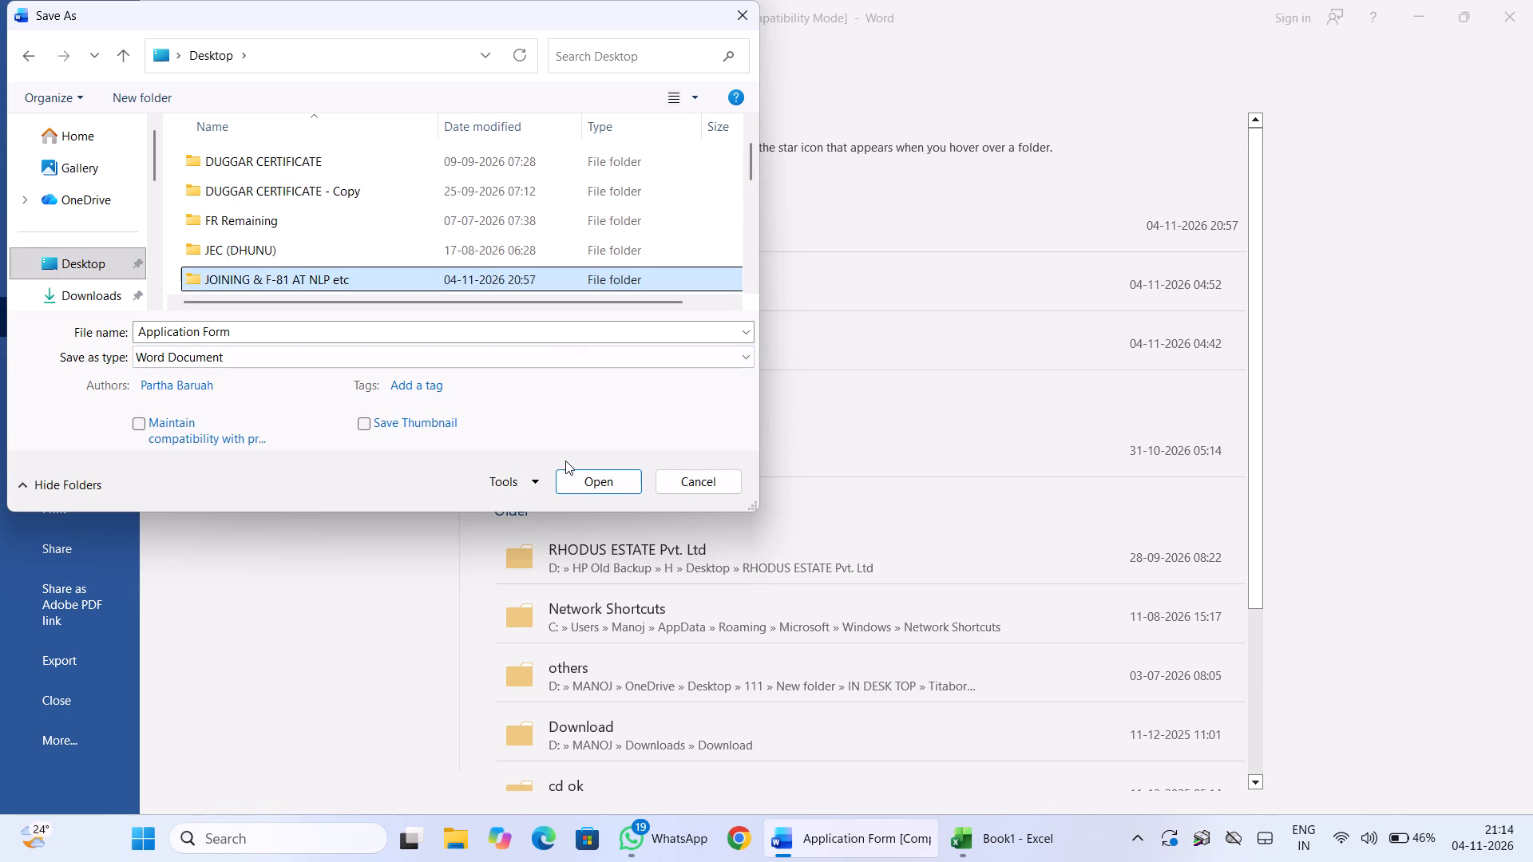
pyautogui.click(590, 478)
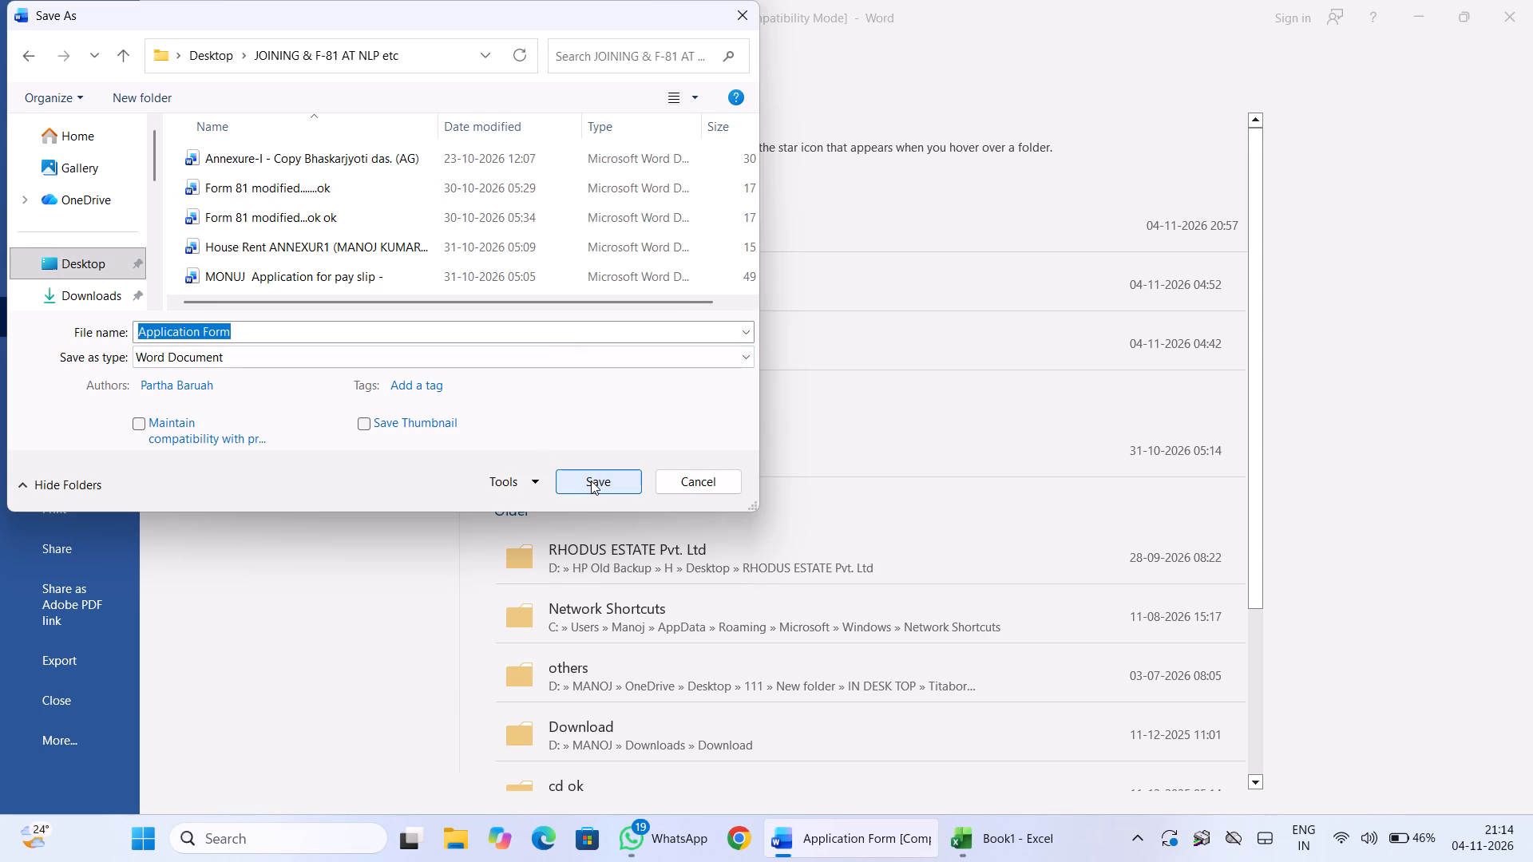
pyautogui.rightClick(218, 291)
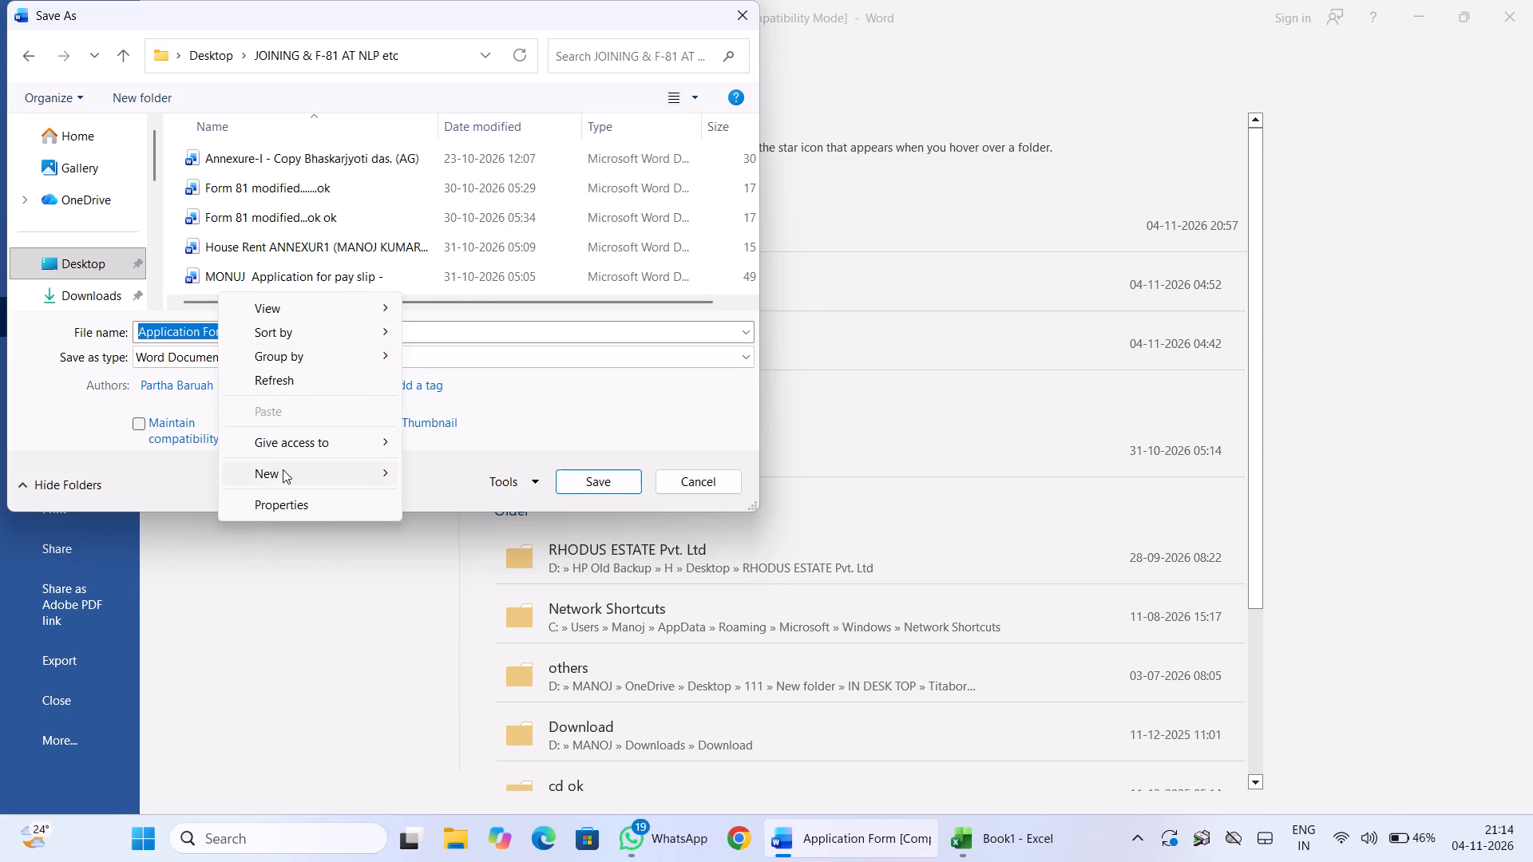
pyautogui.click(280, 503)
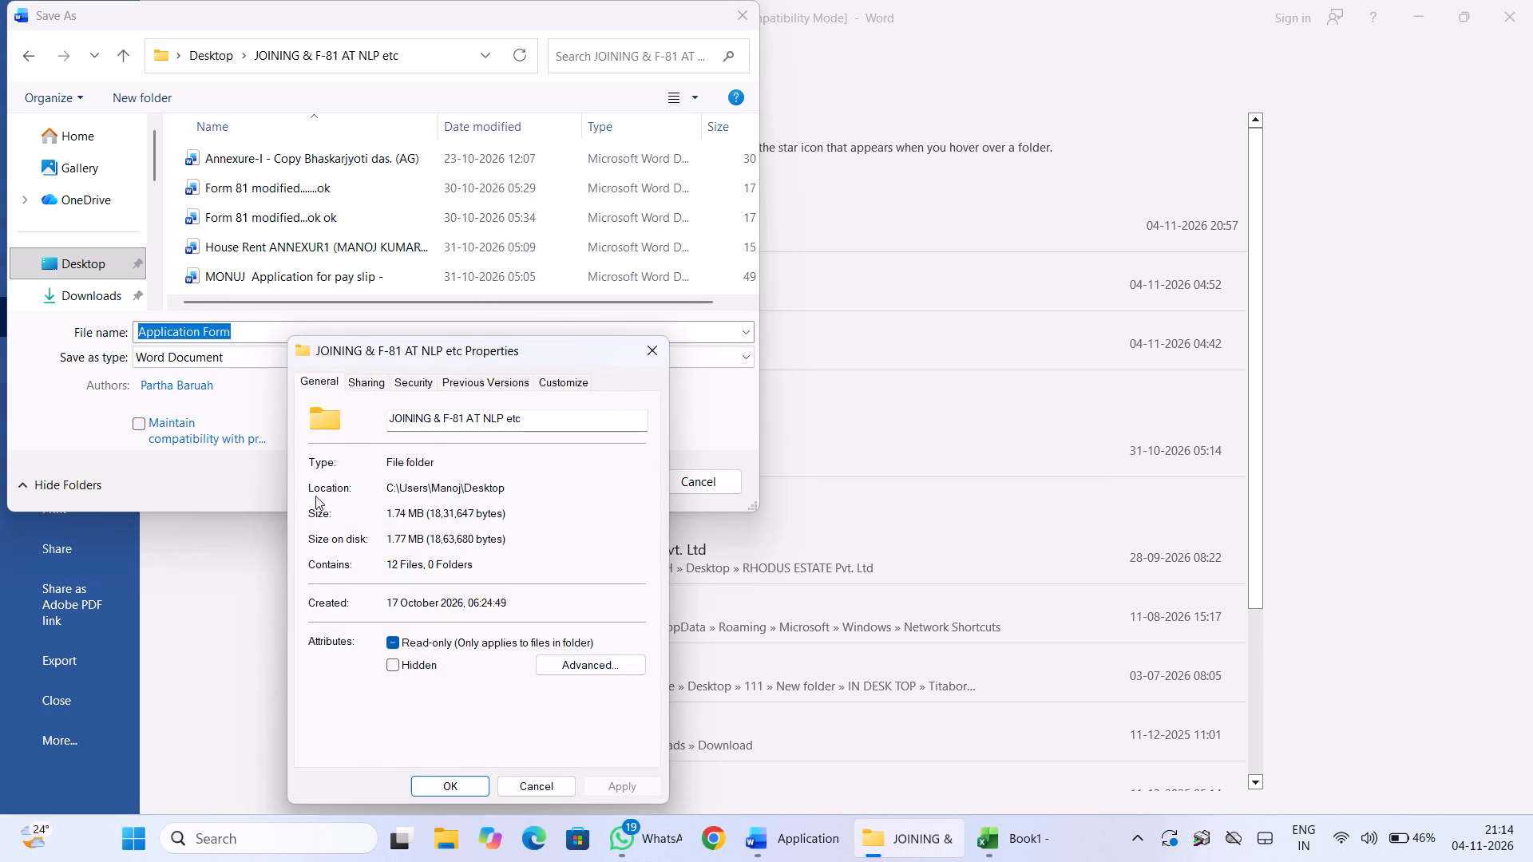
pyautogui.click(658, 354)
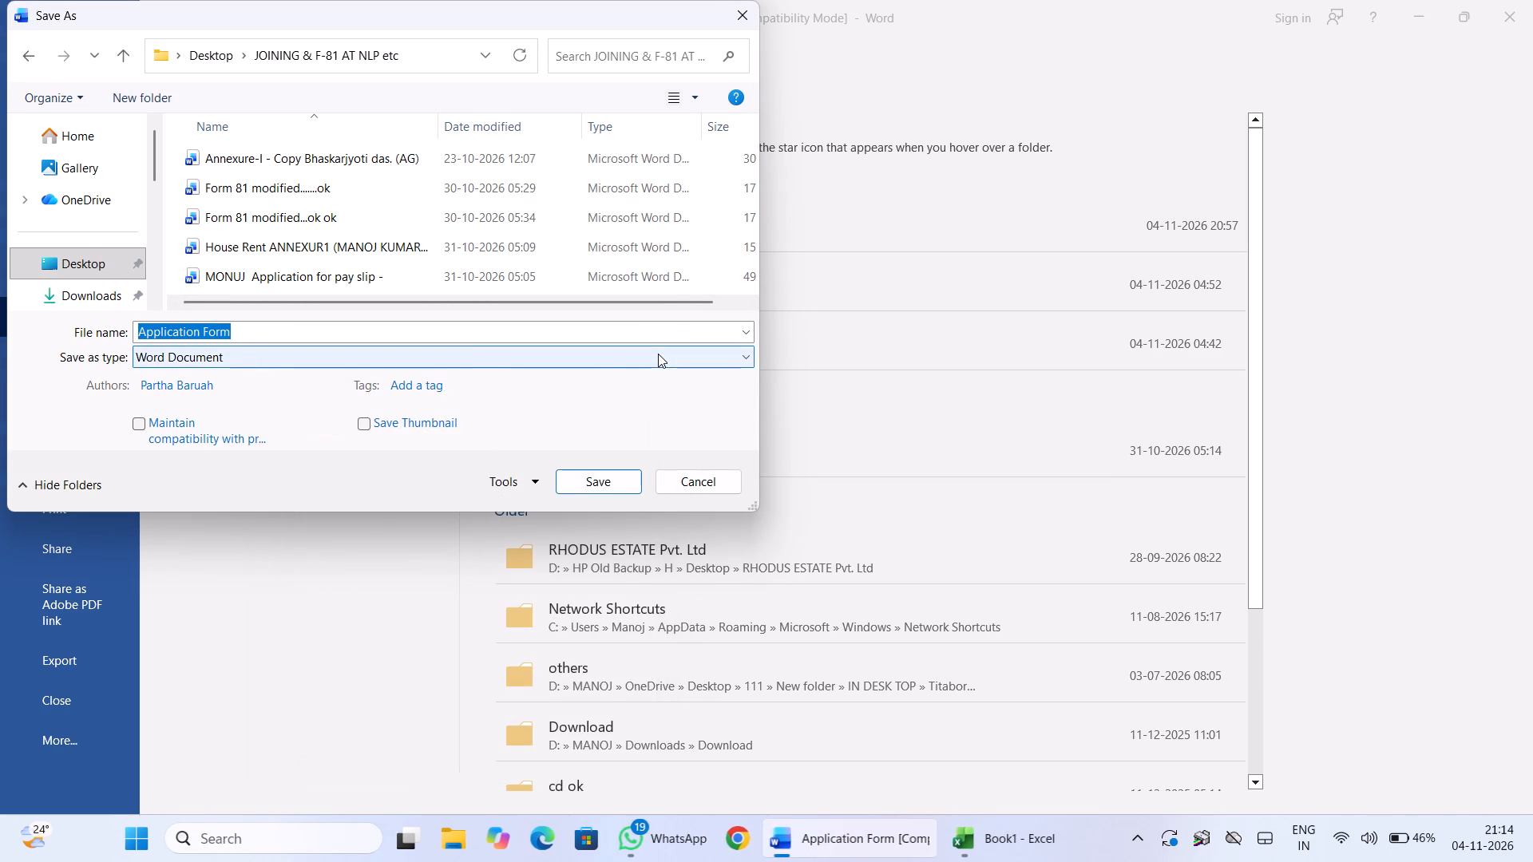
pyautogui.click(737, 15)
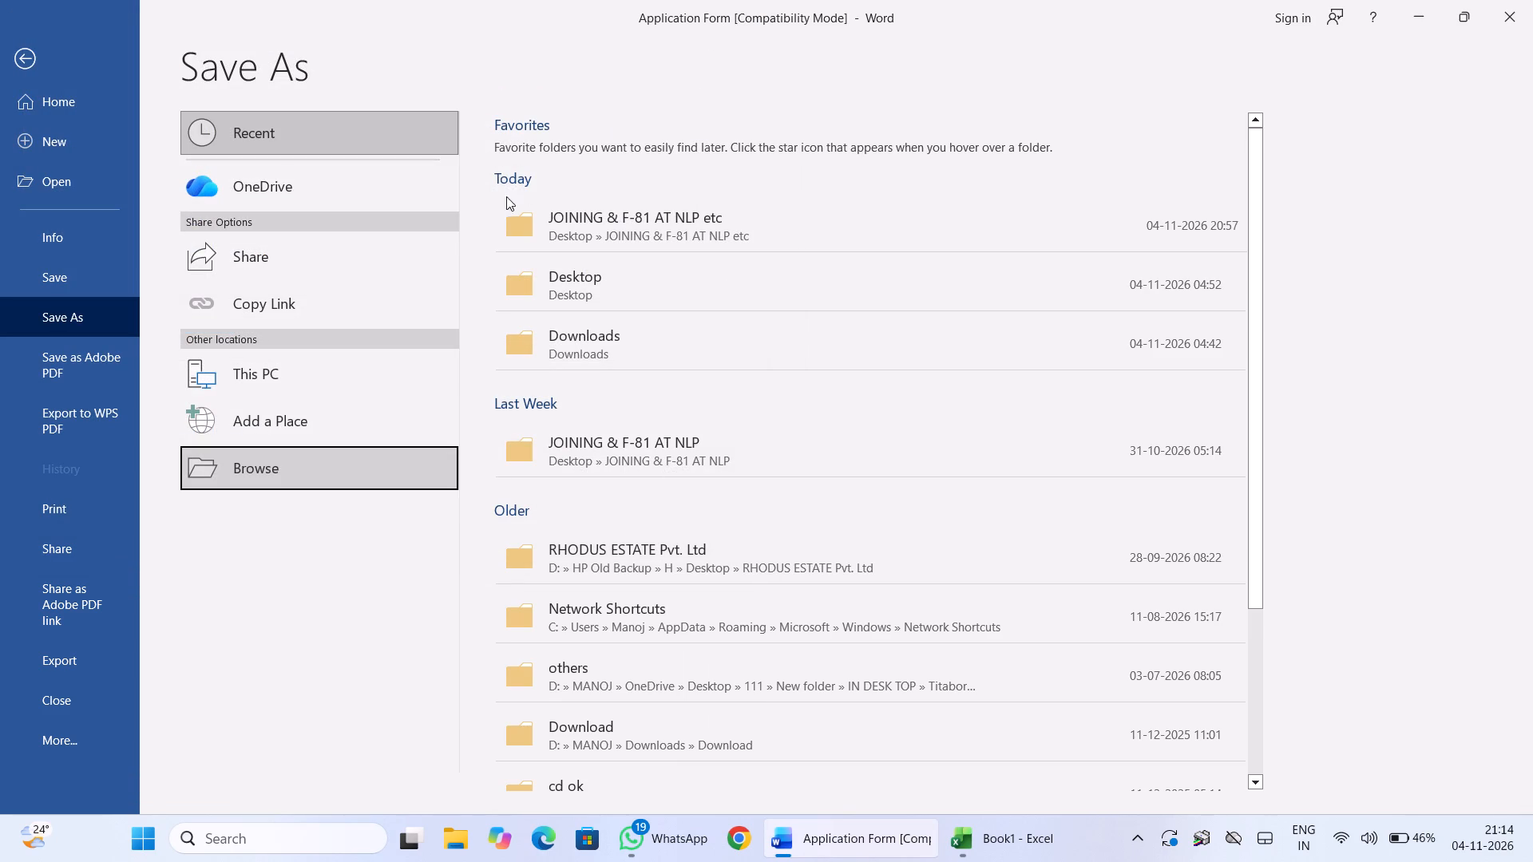
# Start saving the letter as a new file again, choose the Desktop as the location, and open the file name for editing.
pyautogui.click(248, 476)
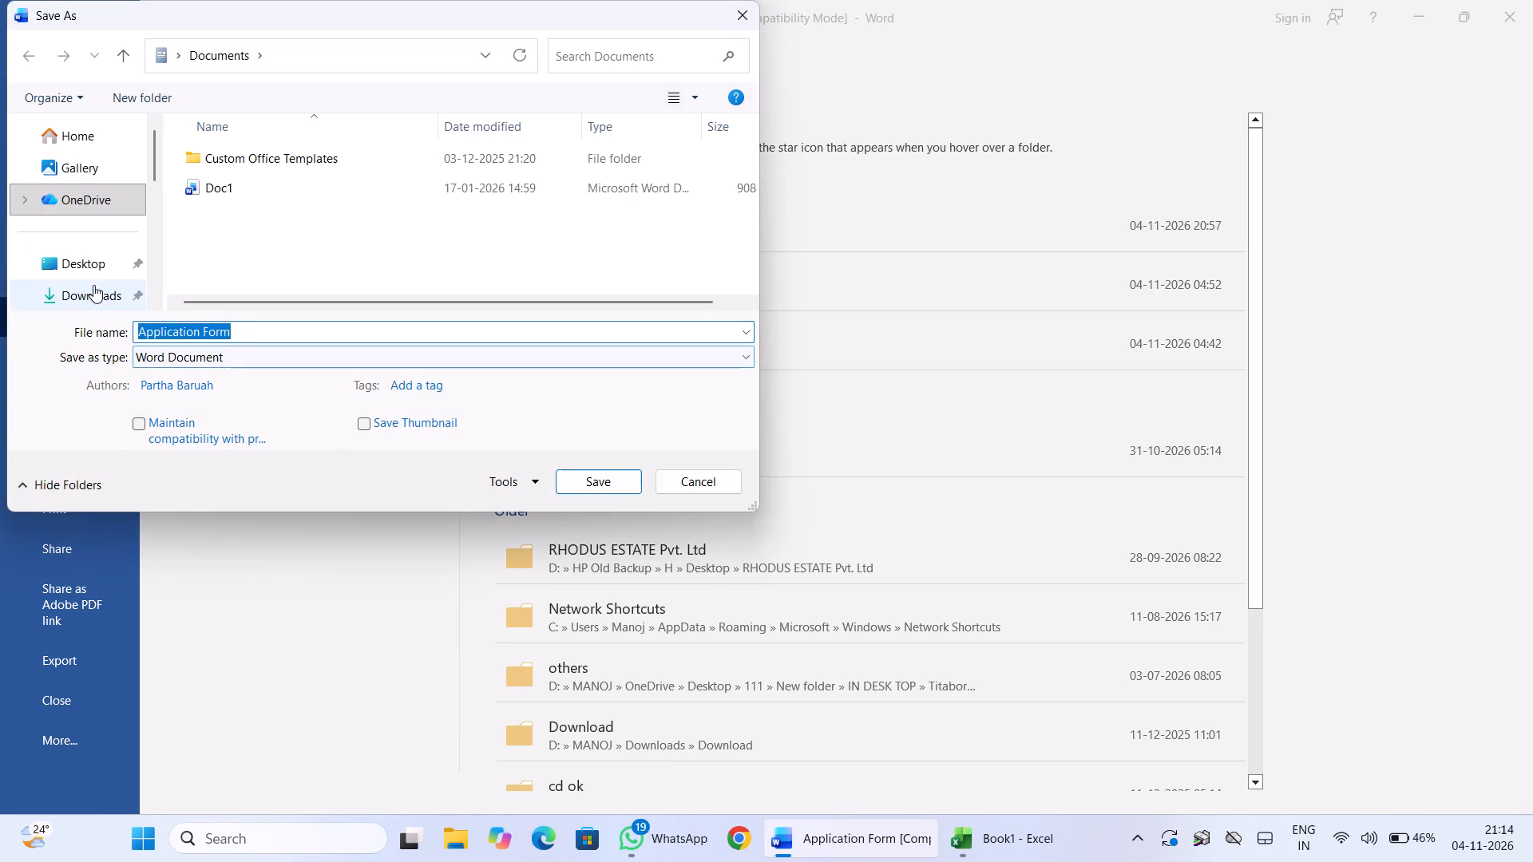
pyautogui.click(88, 255)
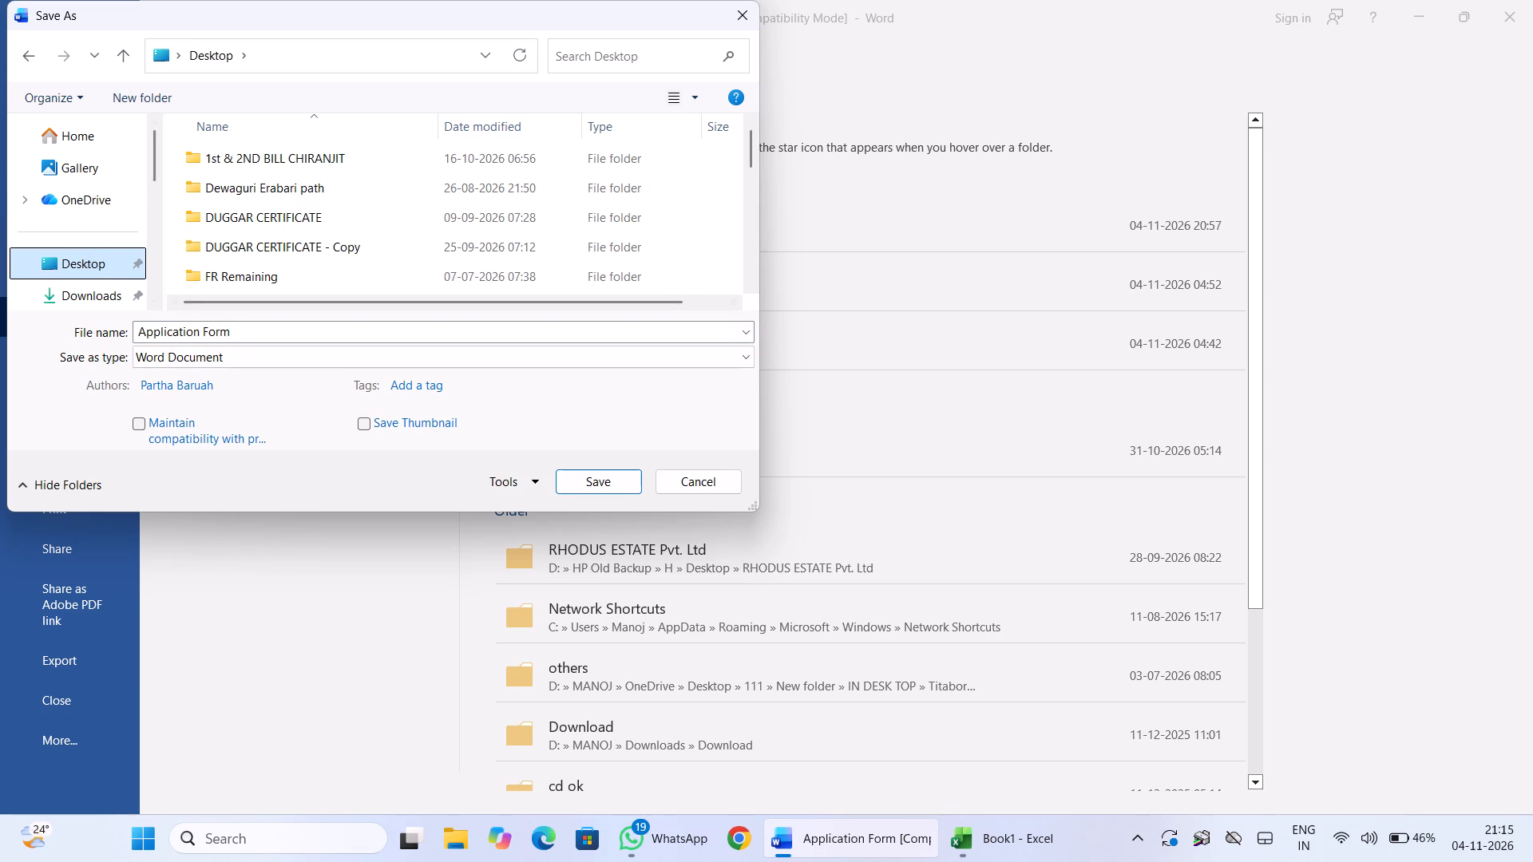
pyautogui.click(243, 334)
pyautogui.click(244, 334)
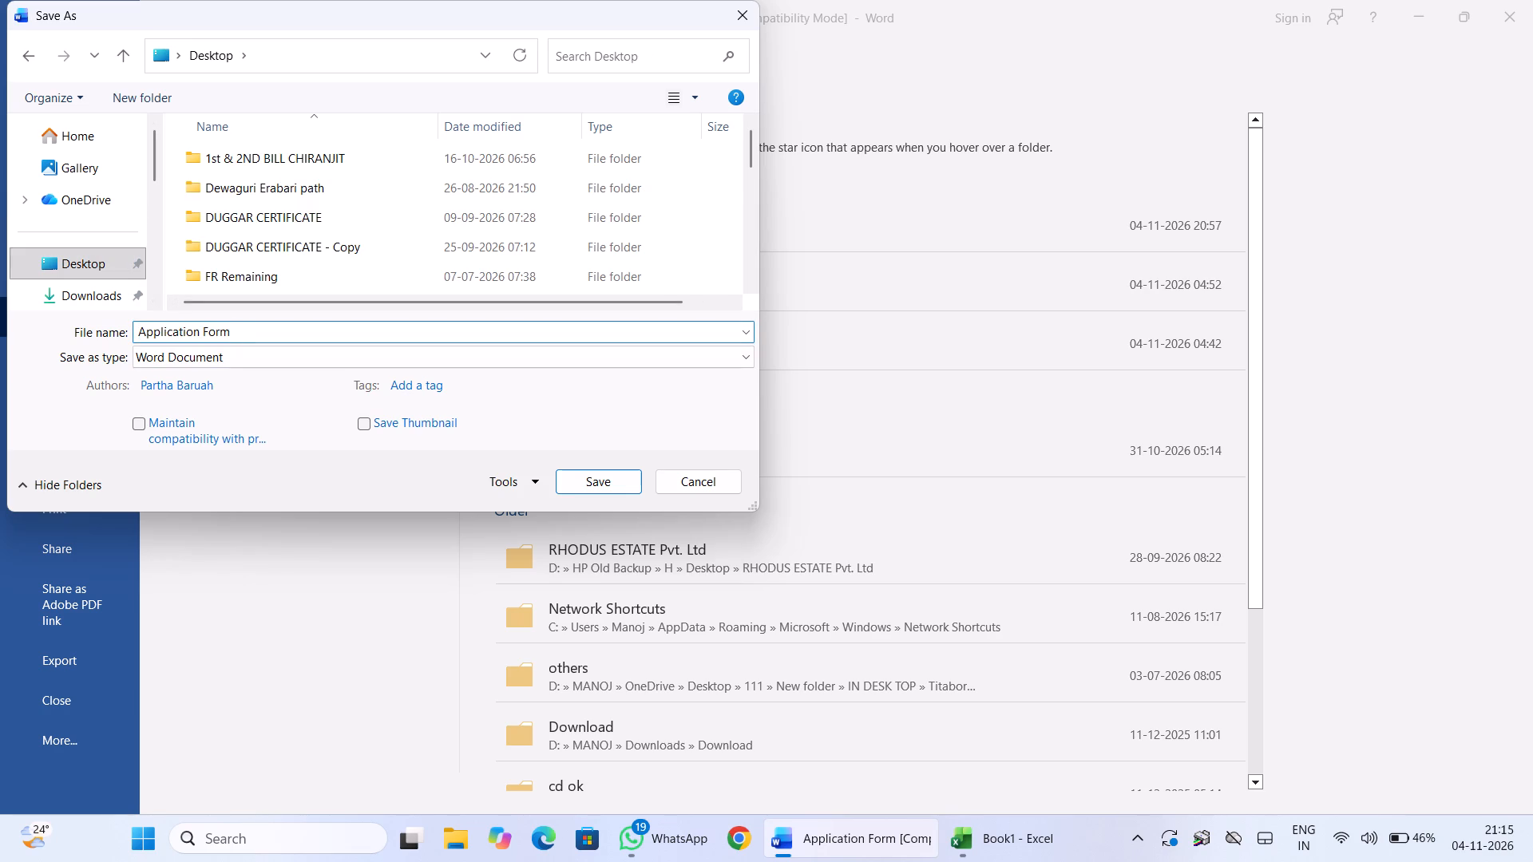
# Save the letter as a Word Document named "Application Form to deputy secy" in the Downloads folder.
pyautogui.press('space')
pyautogui.write('t')
pyautogui.write('o')
pyautogui.press('space')
pyautogui.write('de')
pyautogui.write('puty sec')
pyautogui.press('y')
pyautogui.click(81, 265)
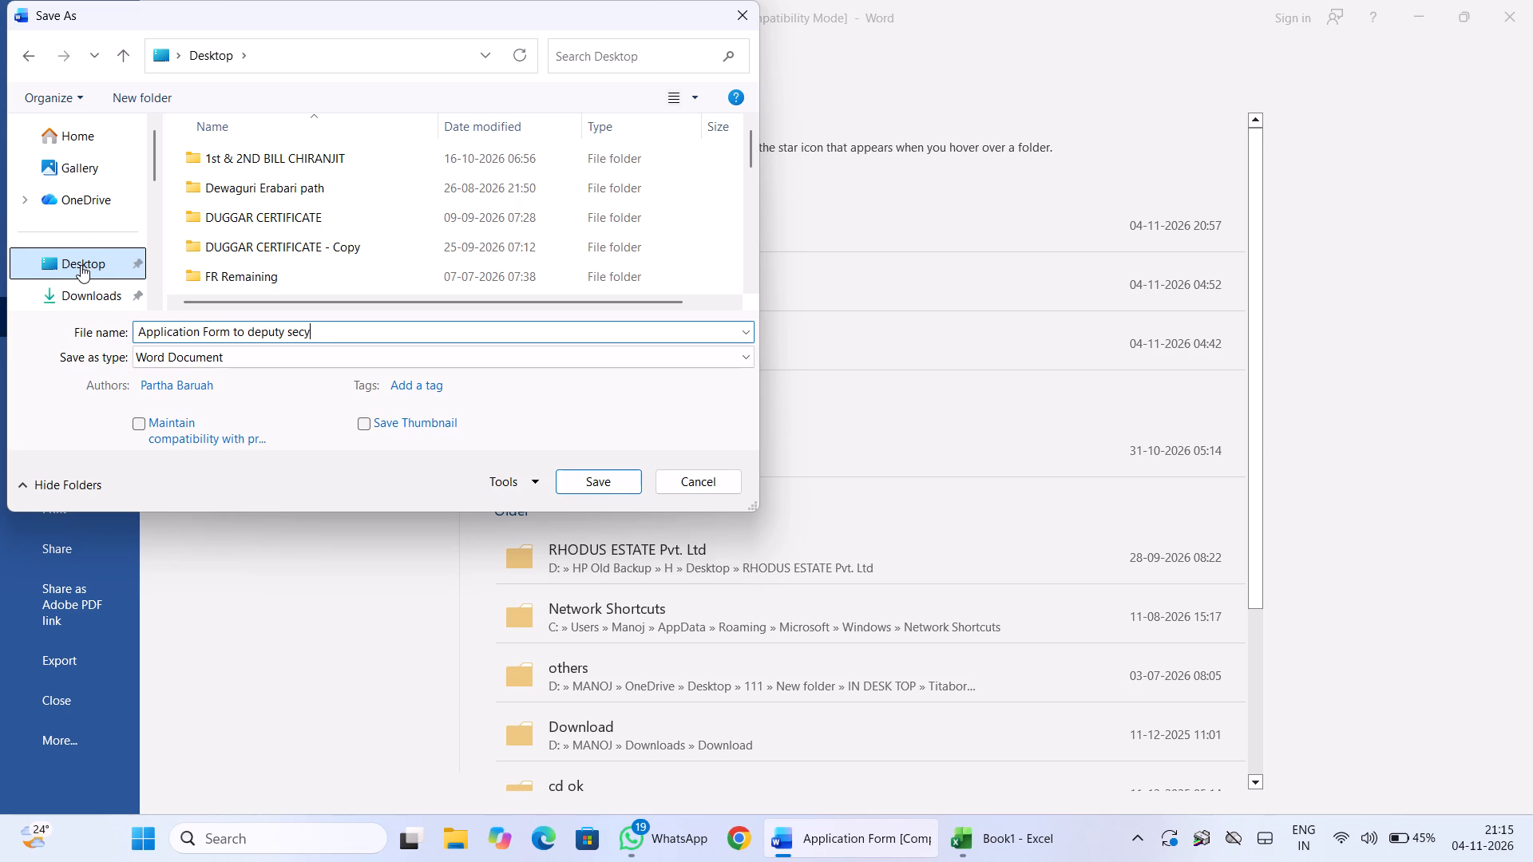
pyautogui.click(111, 295)
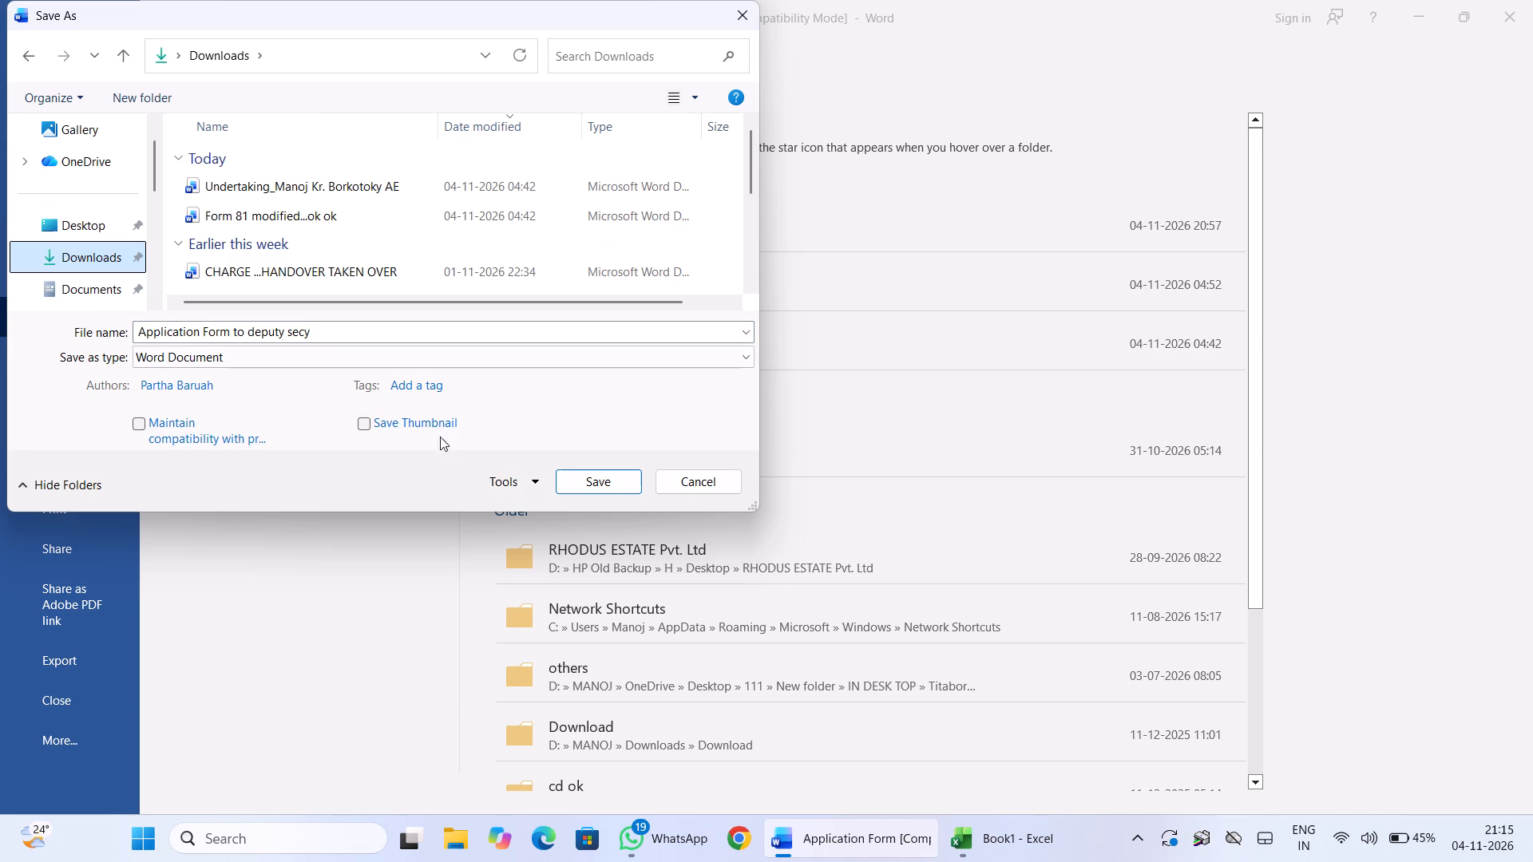
pyautogui.click(599, 488)
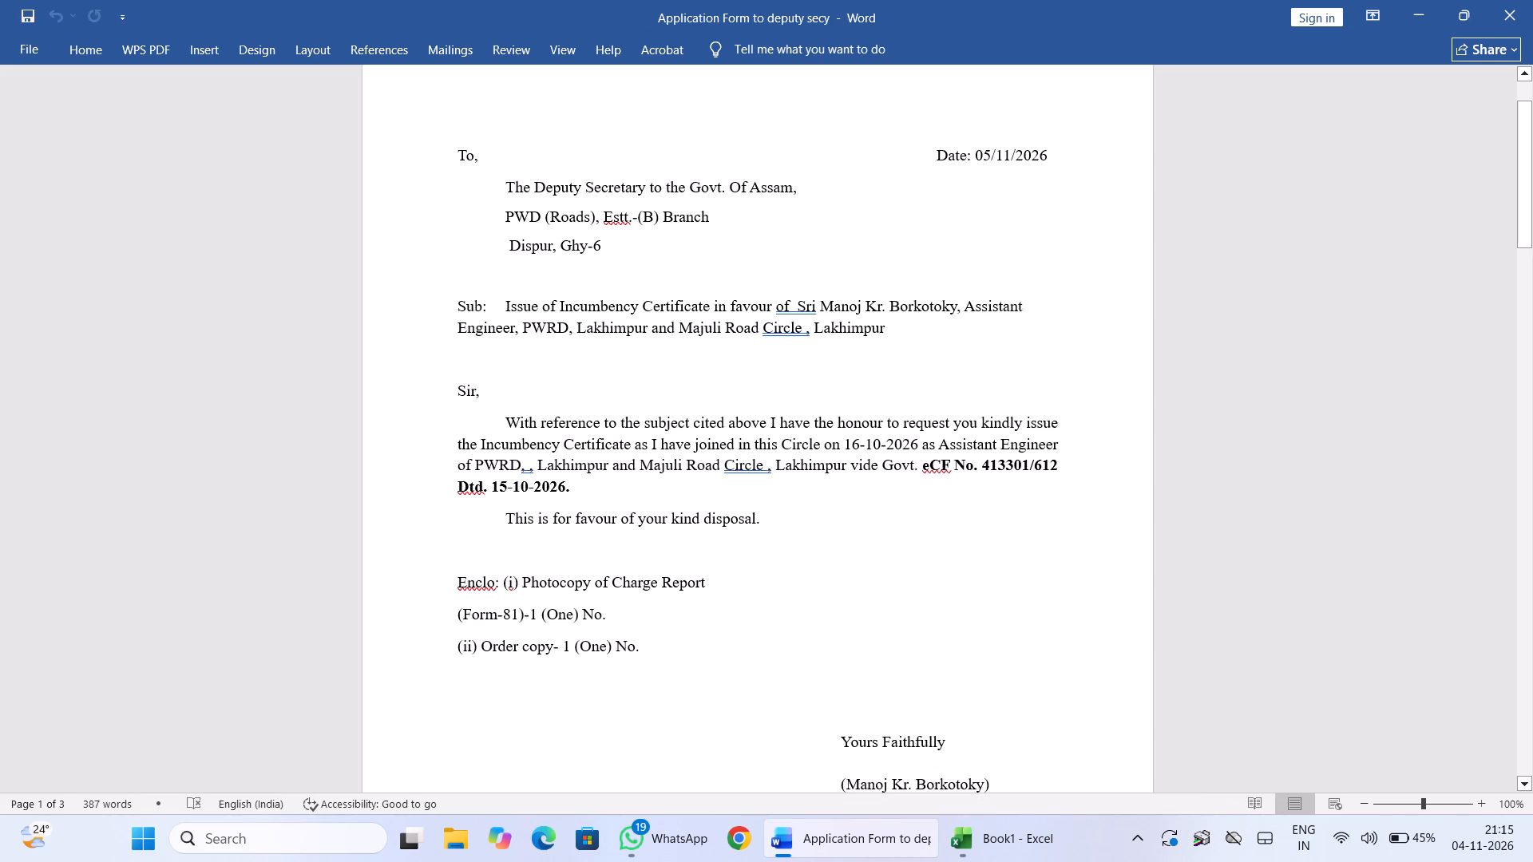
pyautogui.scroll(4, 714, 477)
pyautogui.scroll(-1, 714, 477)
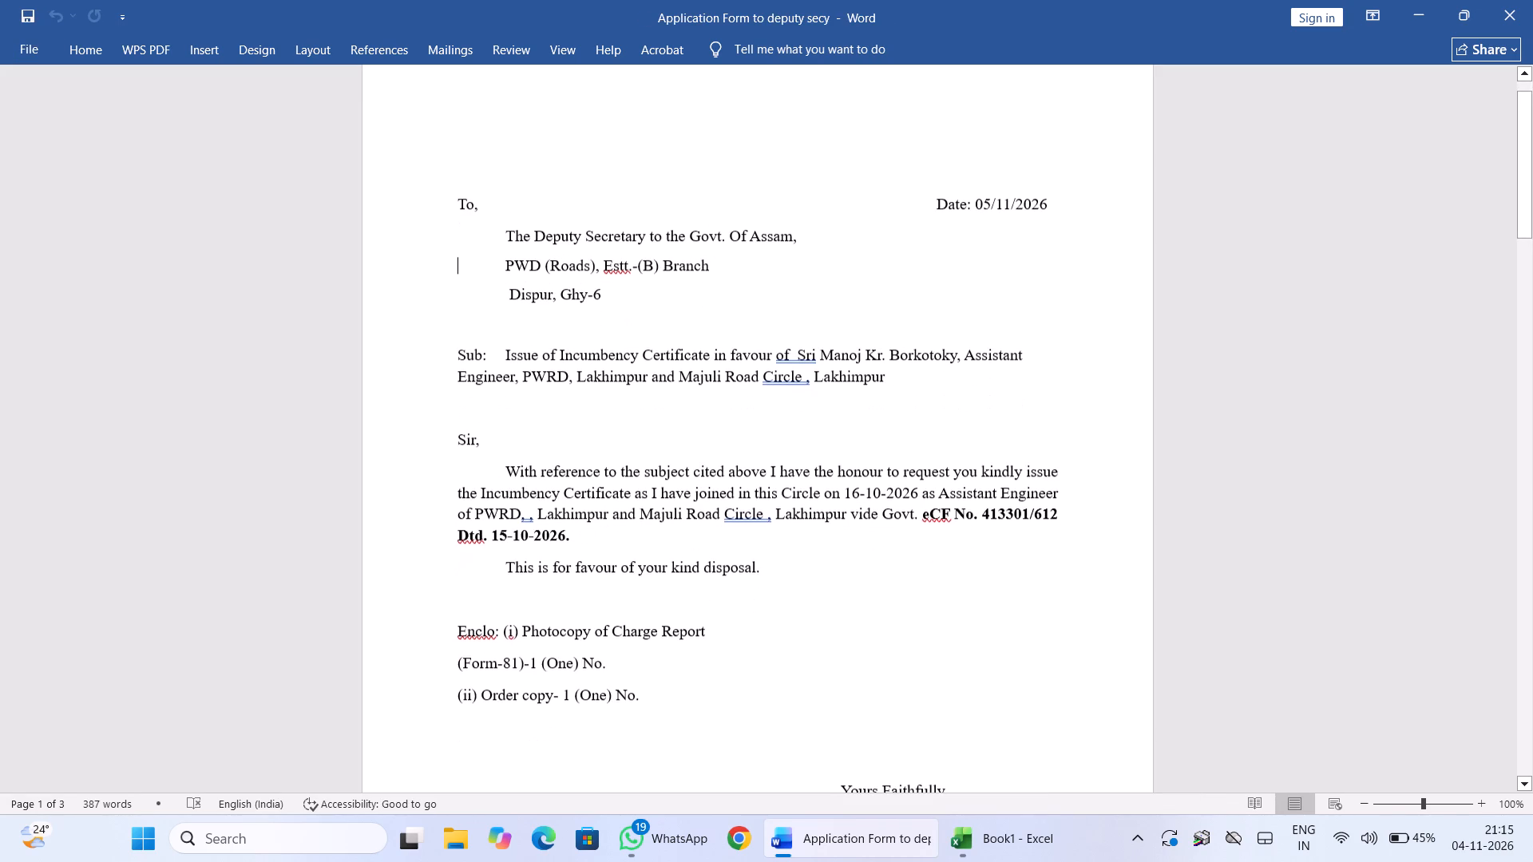
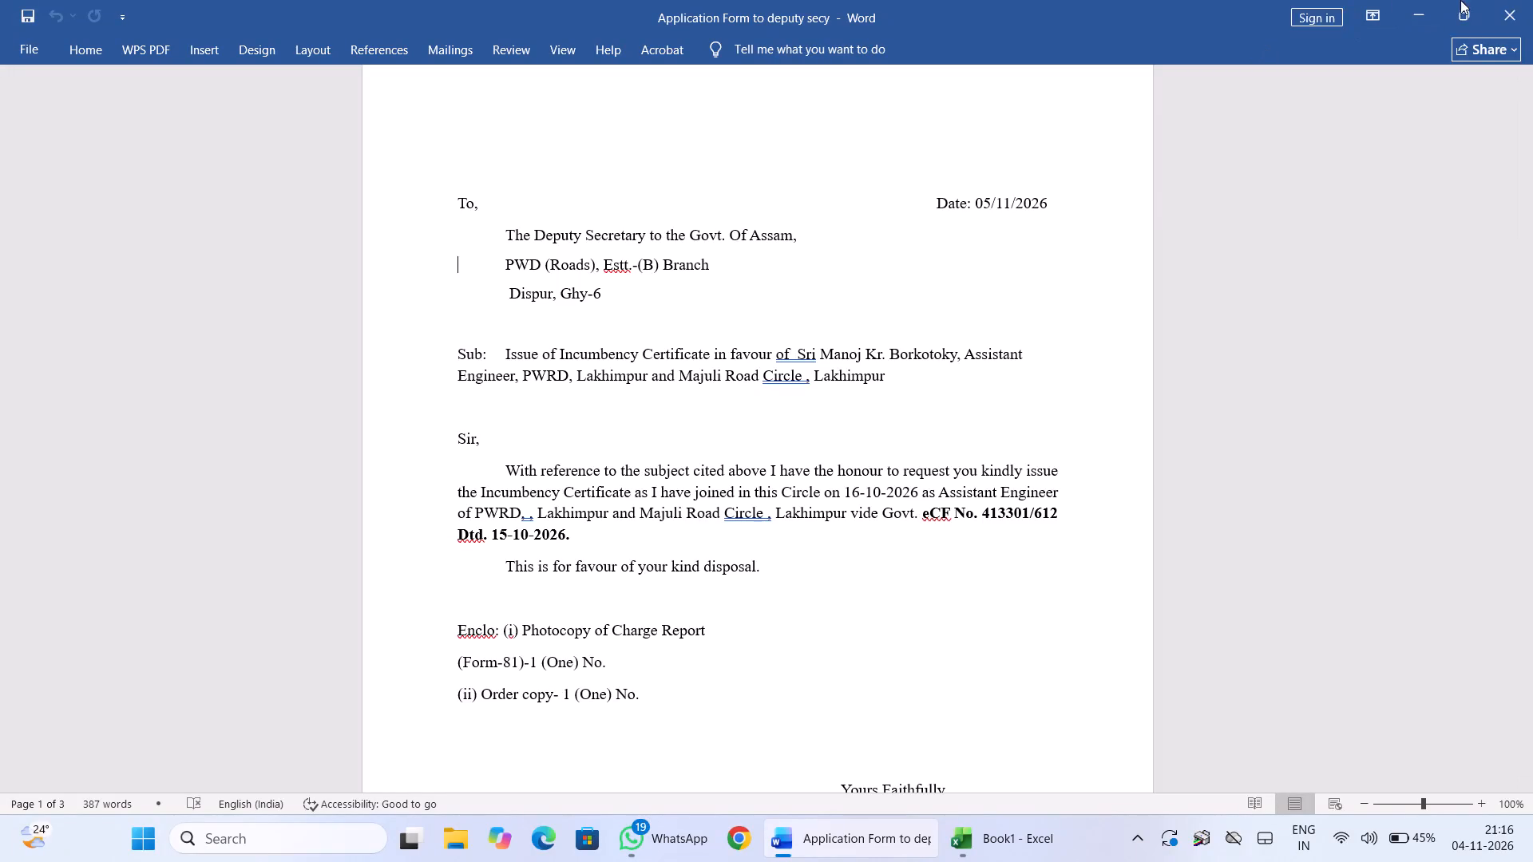
# Close the saved letter in Word and the Book1 workbook in Excel, discarding the workbook's changes.
pyautogui.click(1513, 21)
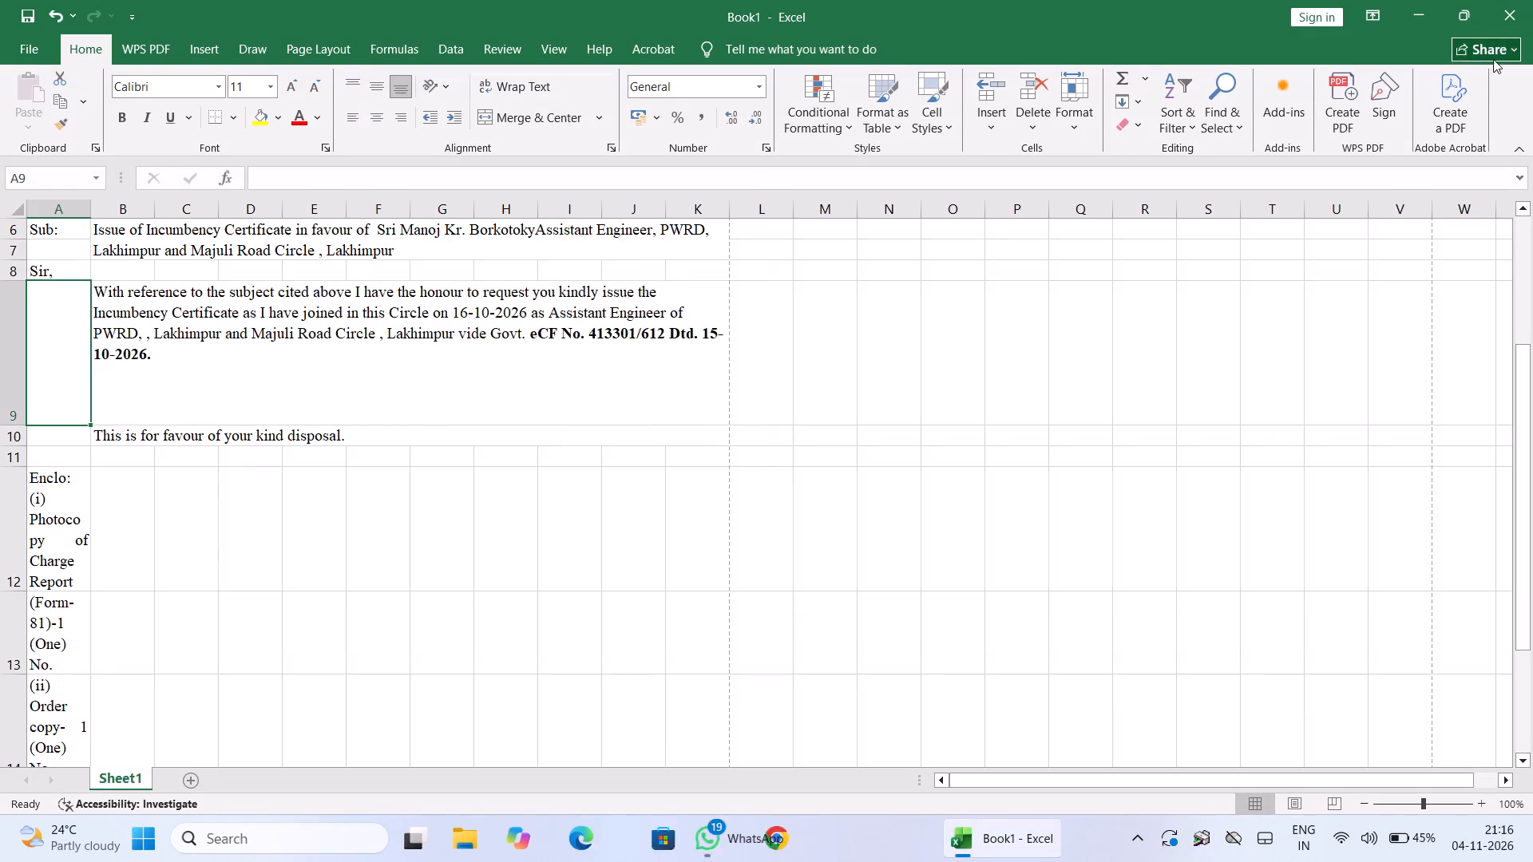
pyautogui.click(1510, 21)
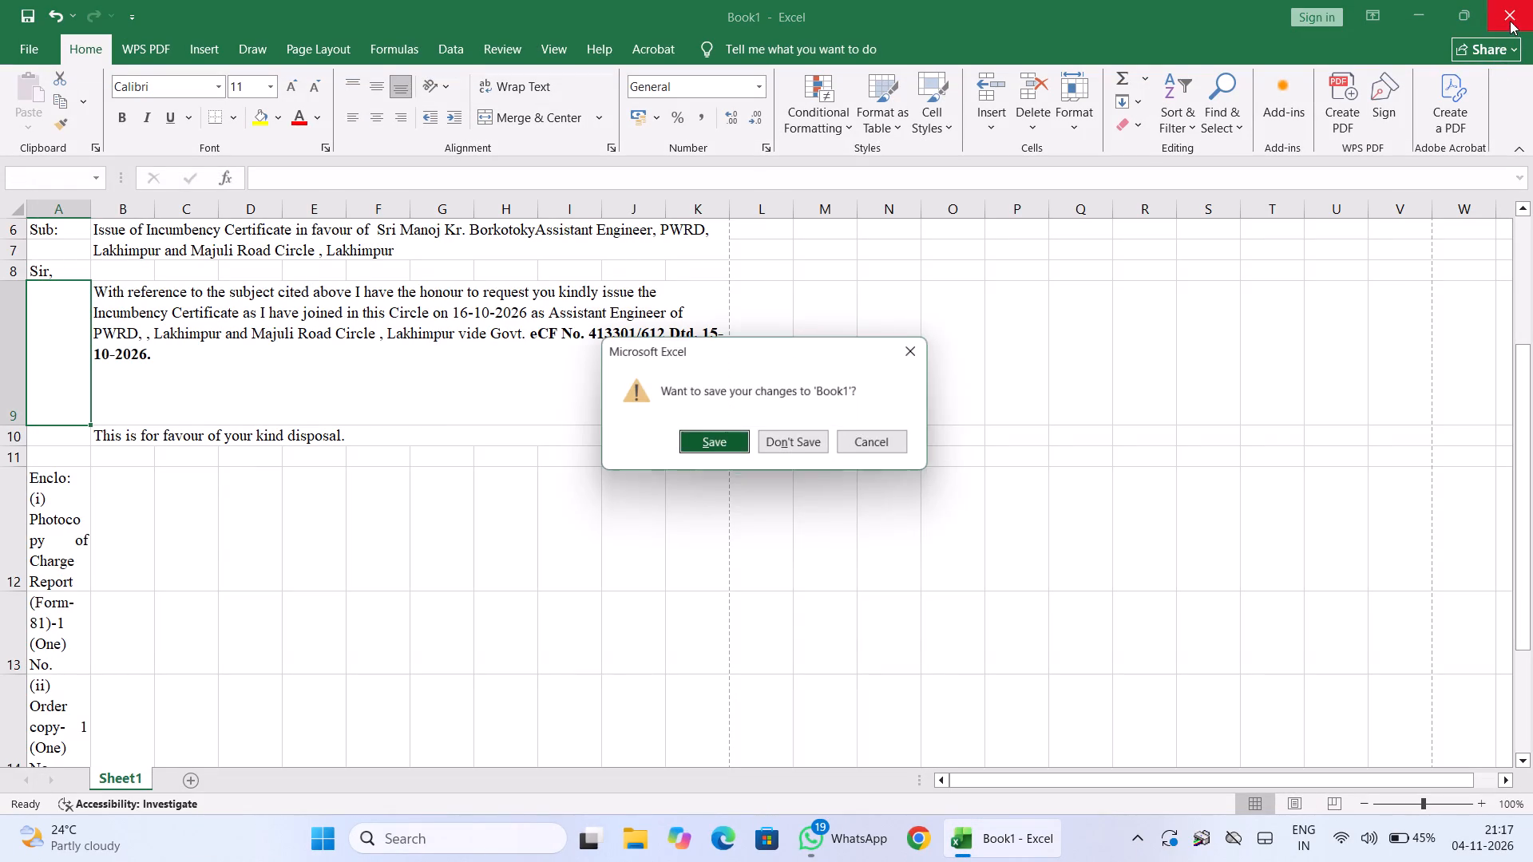
pyautogui.click(784, 441)
pyautogui.click(1108, 600)
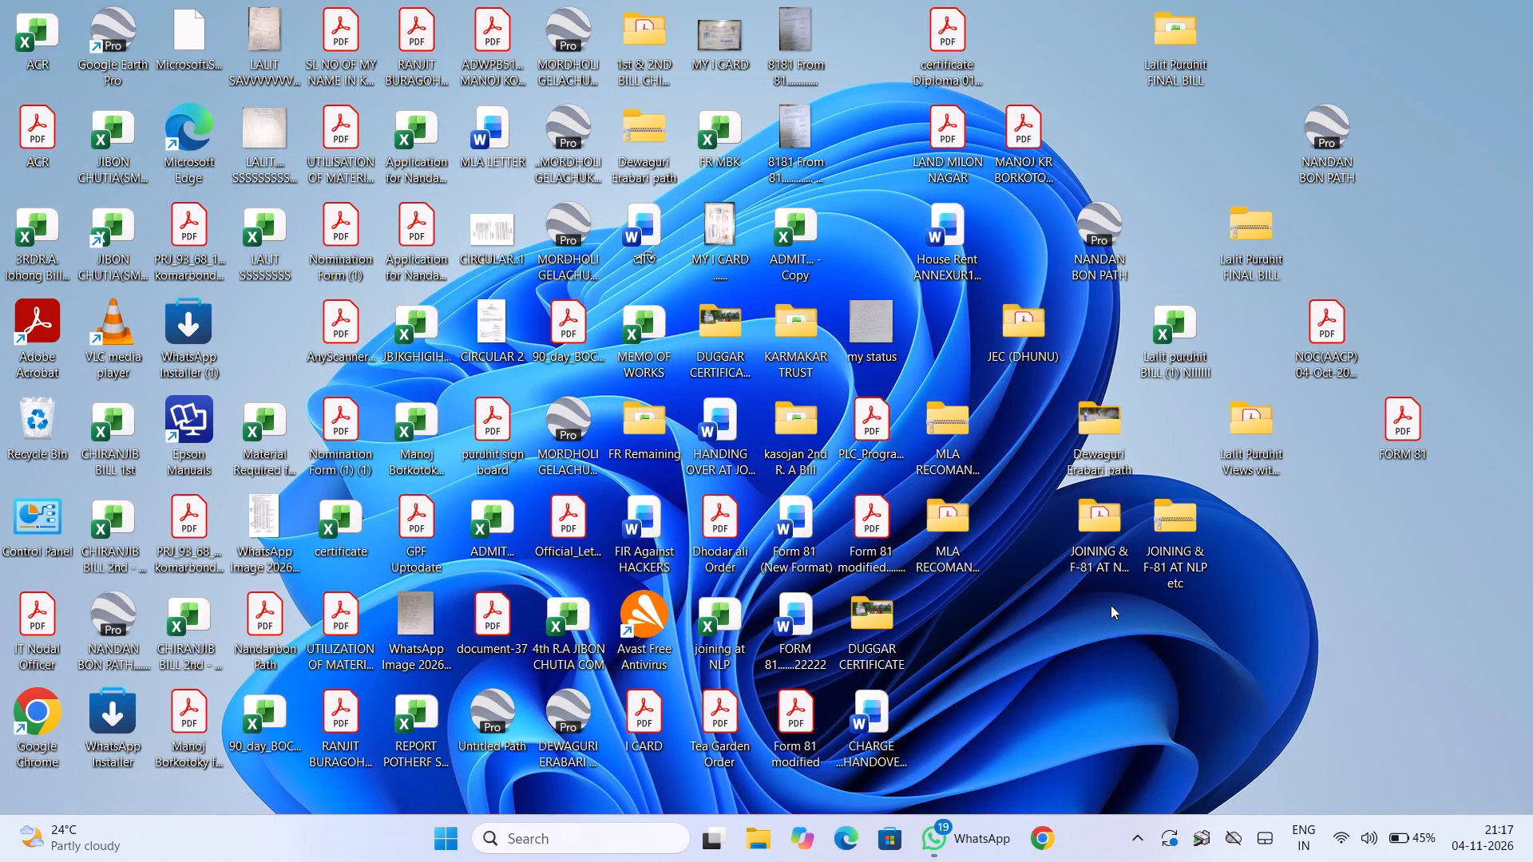